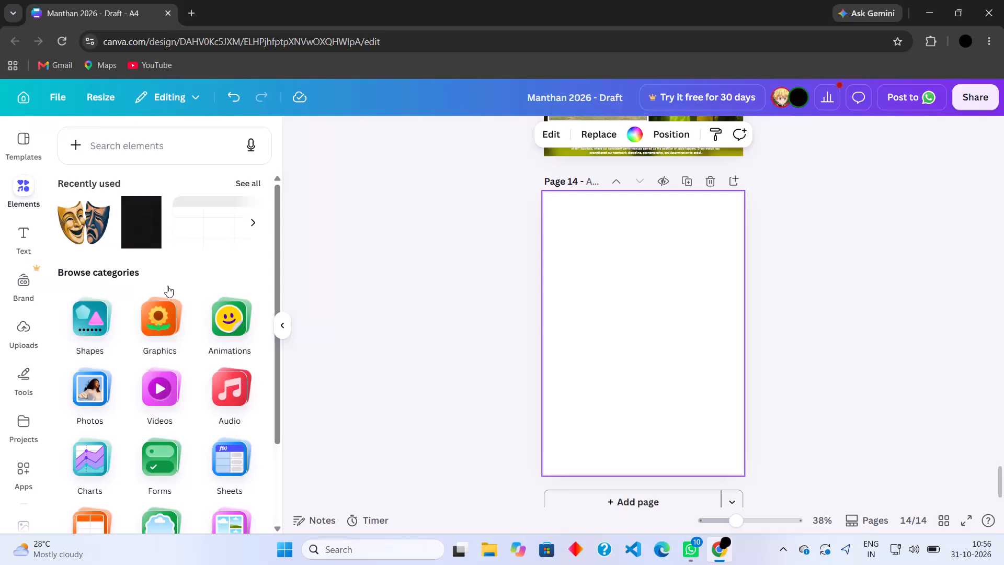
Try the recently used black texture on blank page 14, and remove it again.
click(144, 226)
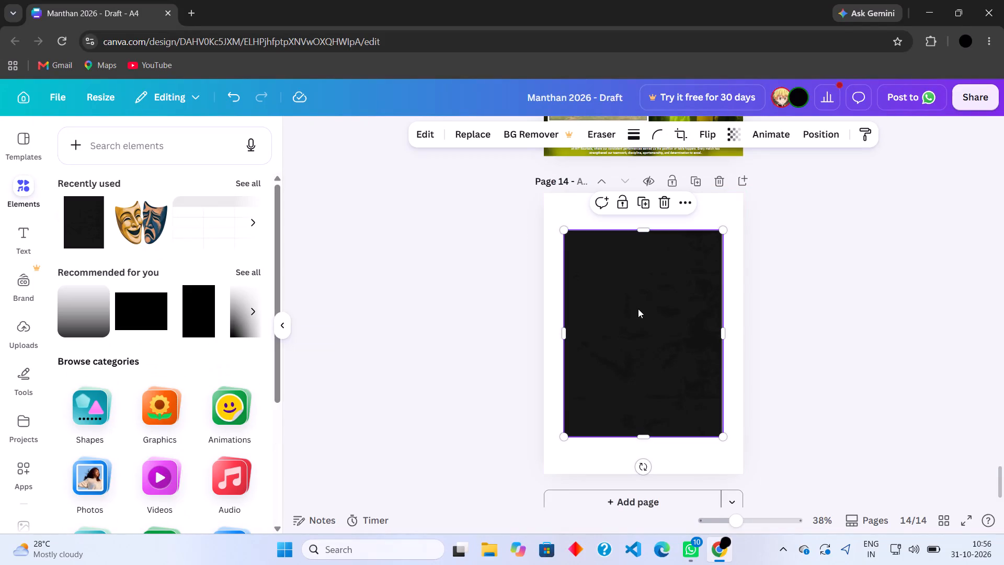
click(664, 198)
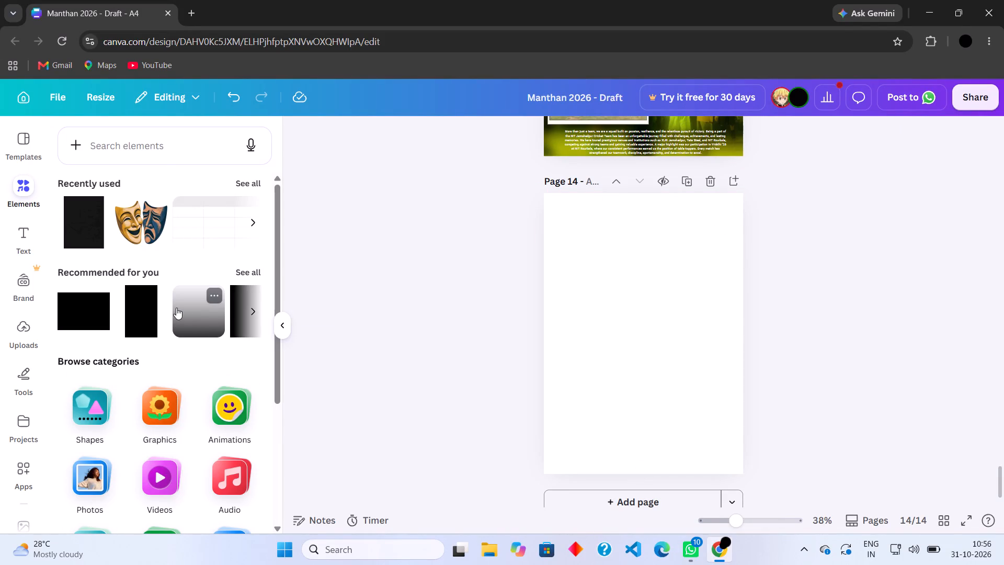
Add the recommended grey-to-black gradient to page 14, align it to the page's top-left corner, and enlarge it to the full page width.
scroll(176, 308, left, 2)
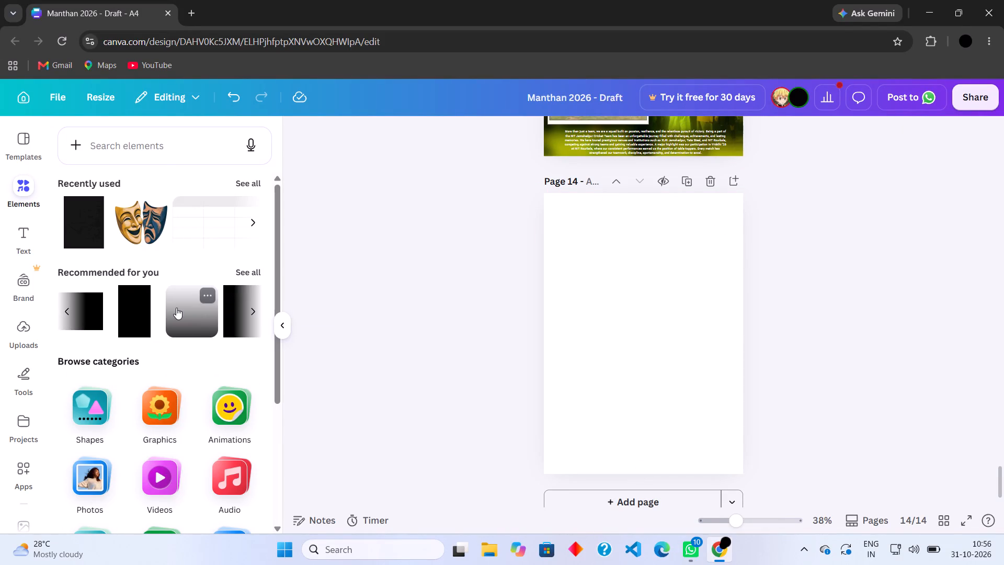
click(196, 309)
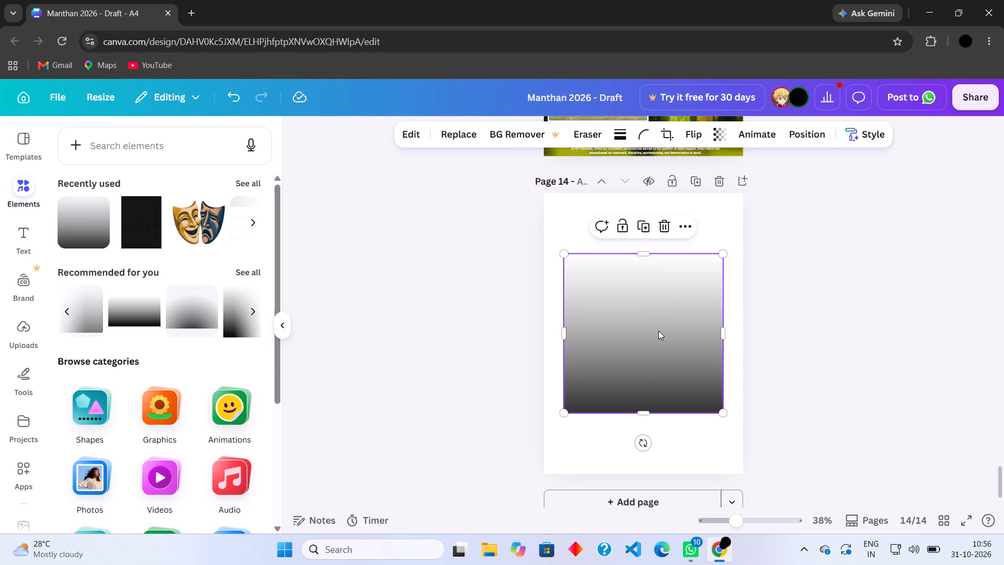
drag(658, 331, 639, 269)
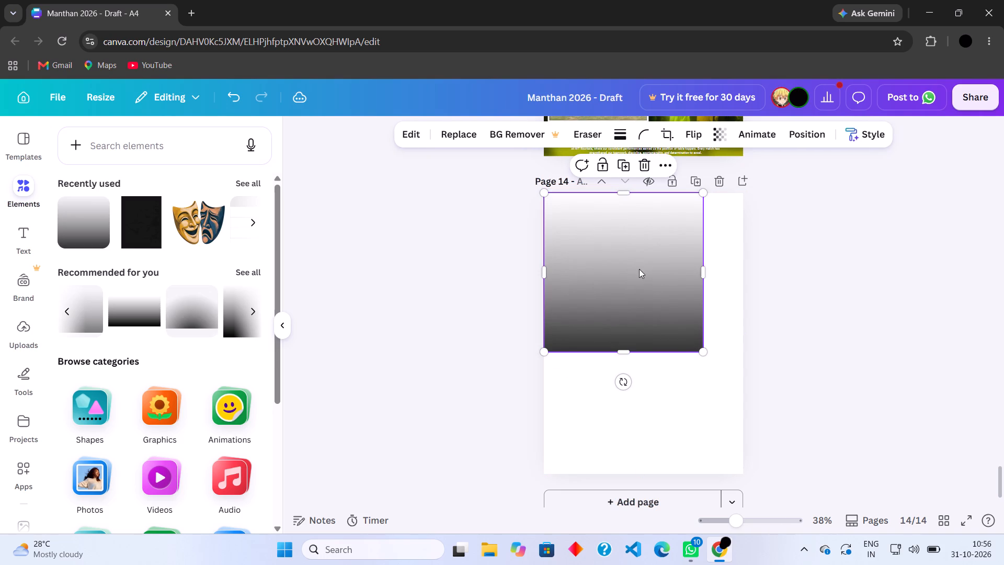
drag(705, 353, 723, 413)
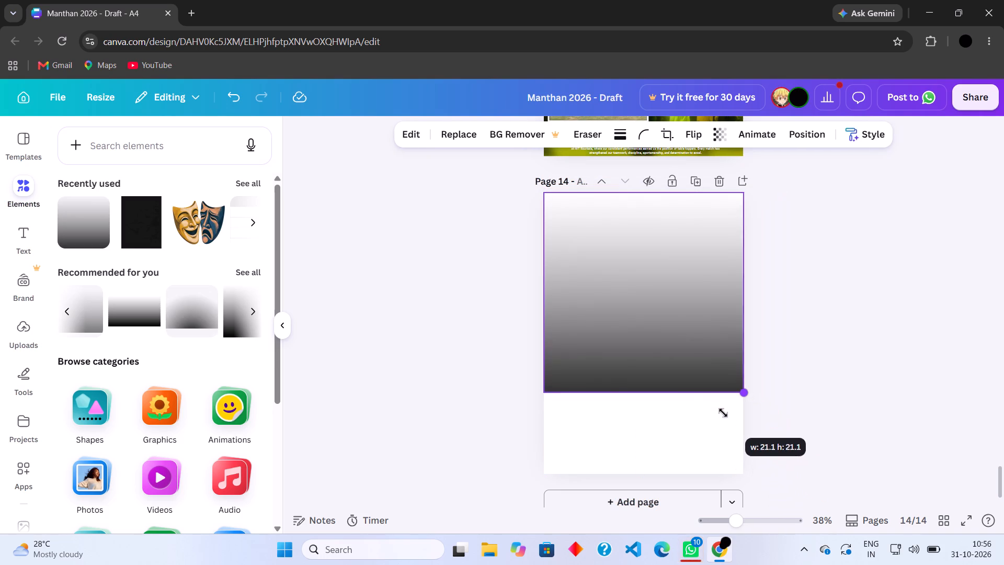
drag(723, 413, 728, 416)
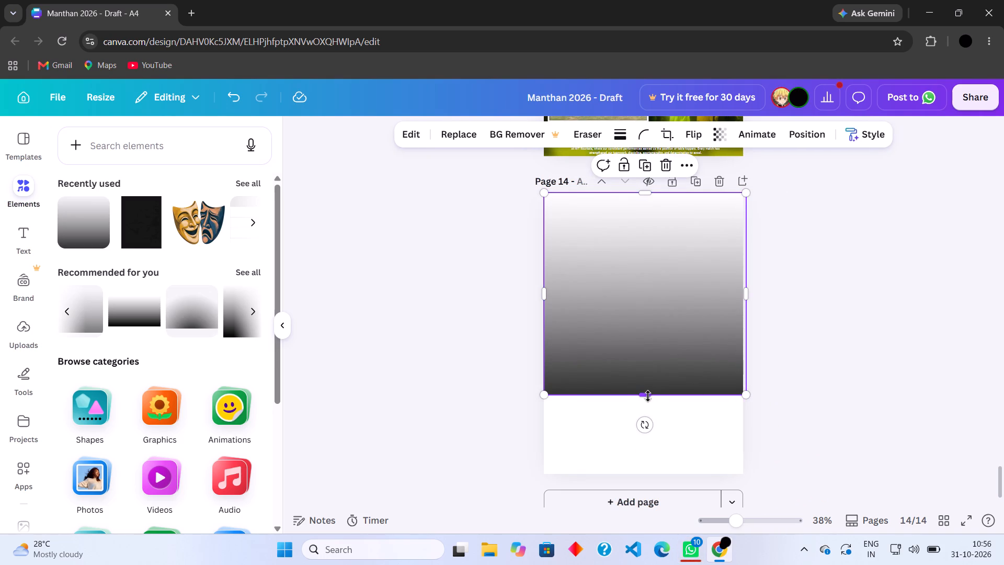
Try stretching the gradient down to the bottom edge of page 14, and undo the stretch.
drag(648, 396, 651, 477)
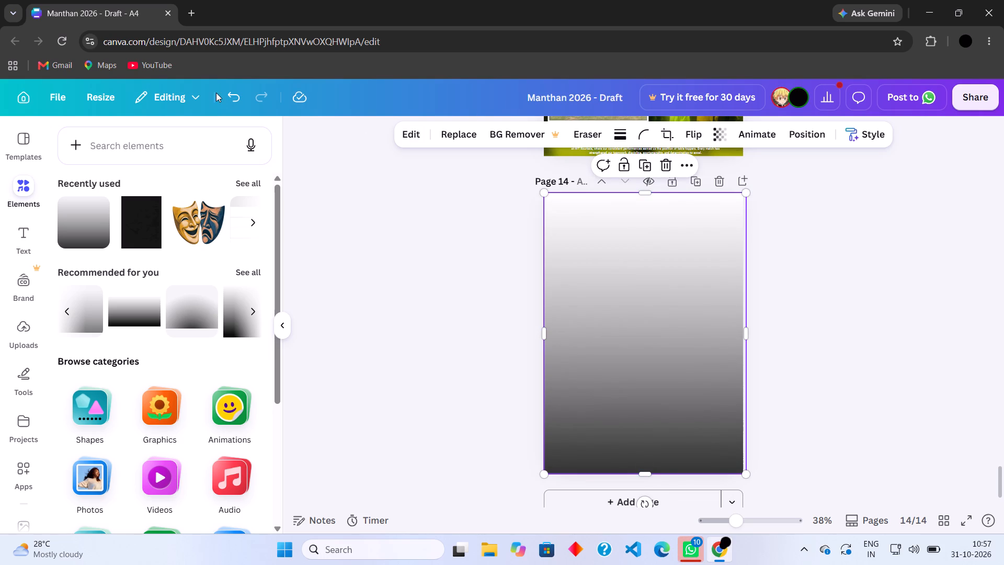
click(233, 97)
Add the recently used black texture to page 14 and delete the grey-to-black gradient.
click(138, 229)
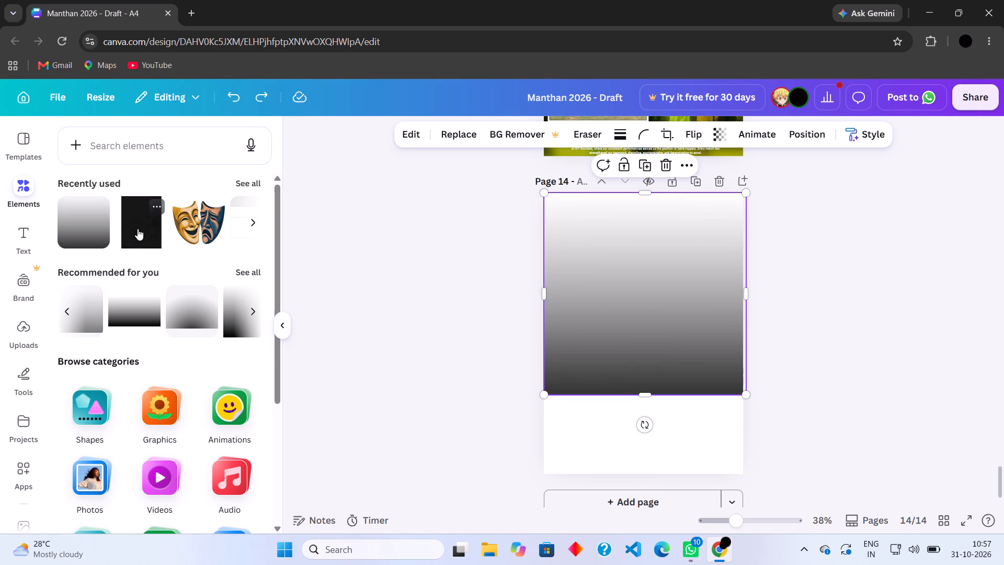
click(554, 207)
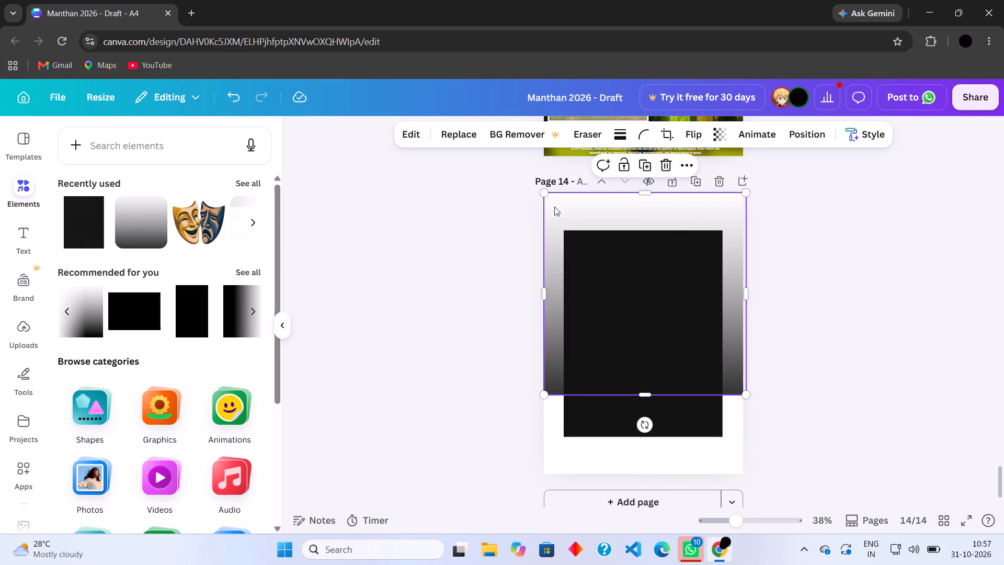
key(BackSpace)
drag(608, 292, 591, 255)
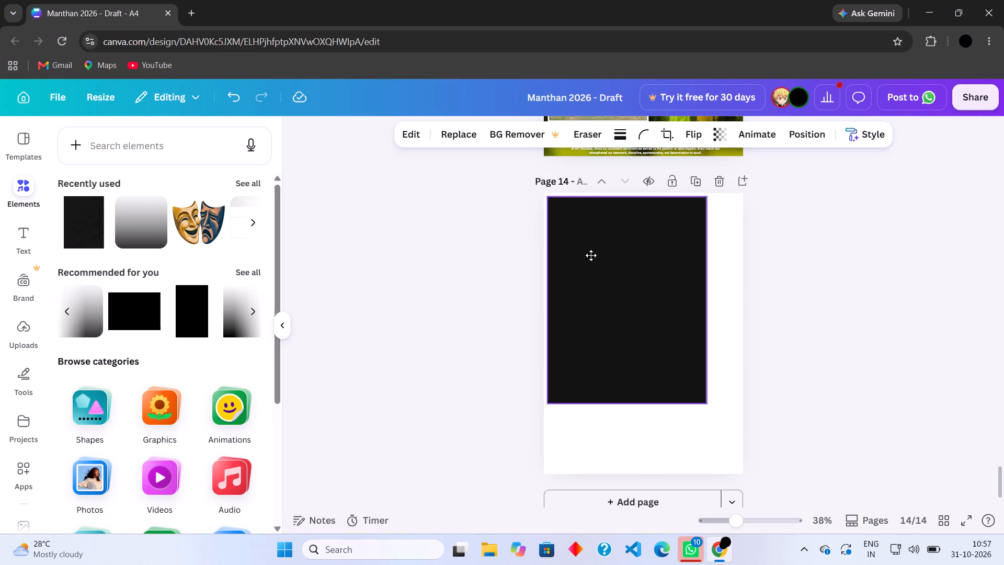
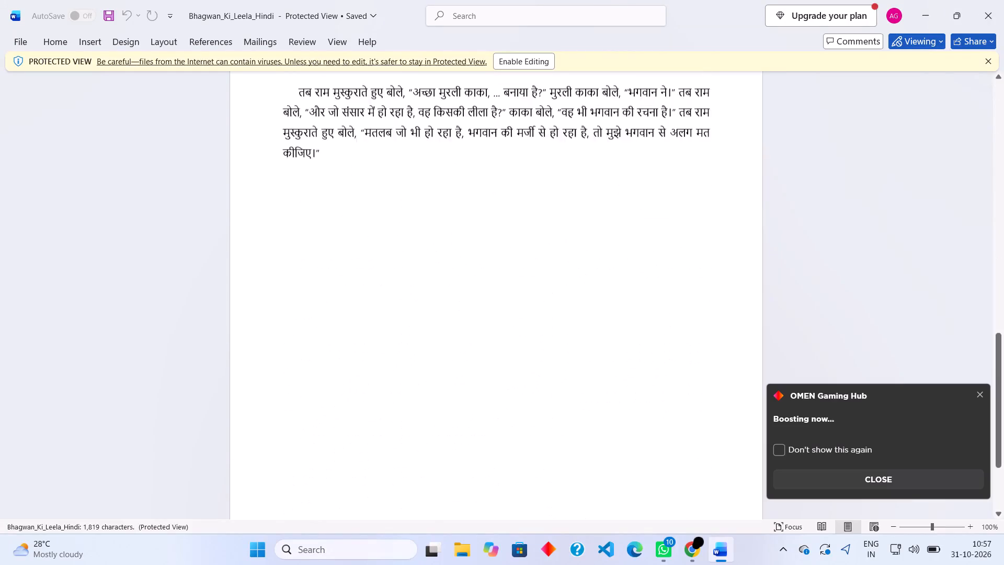
Copy the story title "भगवान की लीला" from the Word document and return to page 14 of the Canva draft.
scroll(497, 292, down, 2)
scroll(497, 292, up, 1)
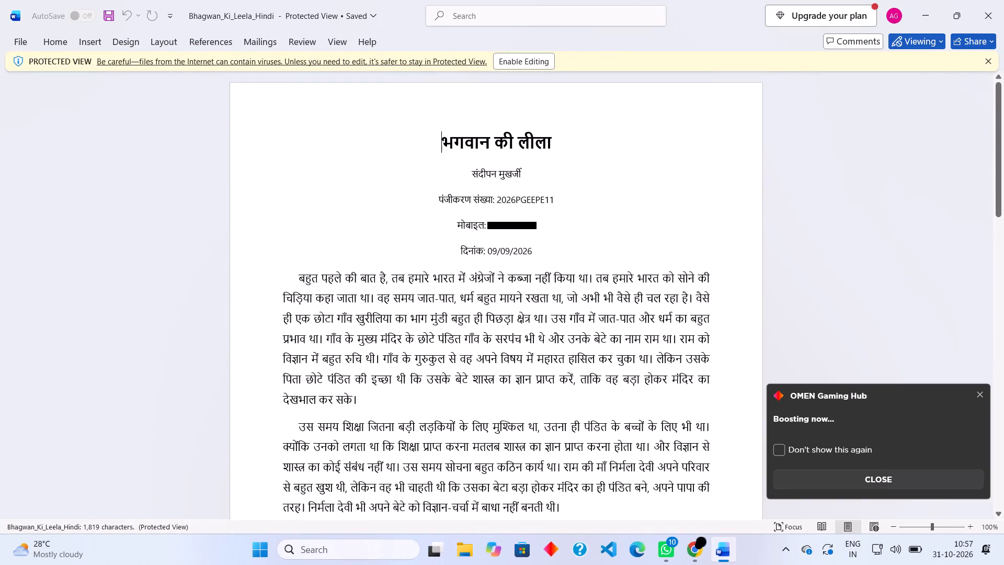
drag(442, 143, 546, 144)
key(ctrl+c)
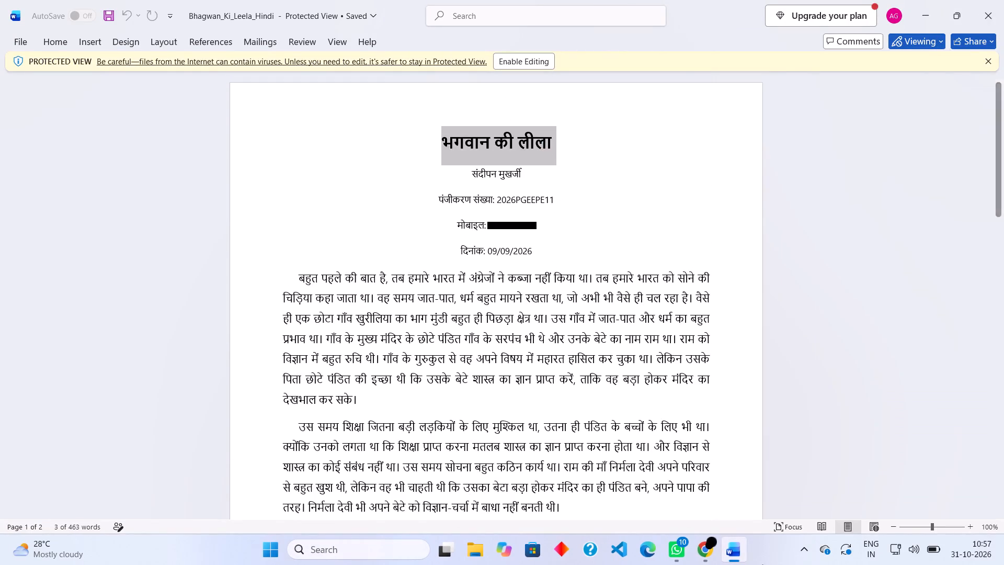
click(702, 548)
scroll(763, 307, up, 1)
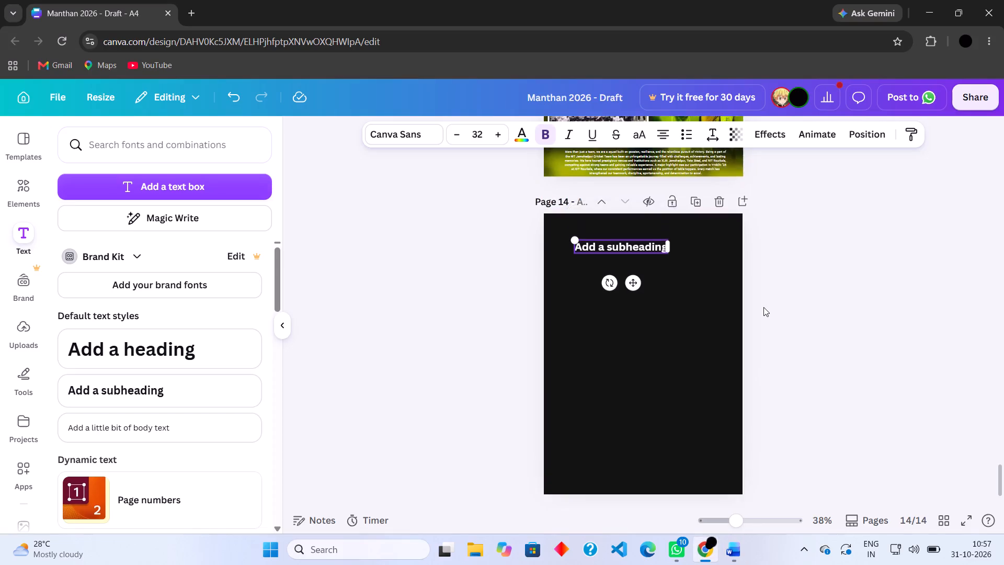
Duplicate page 6, the Hindi message page with the brown title banner and the building photo at its foot.
scroll(763, 307, up, 6)
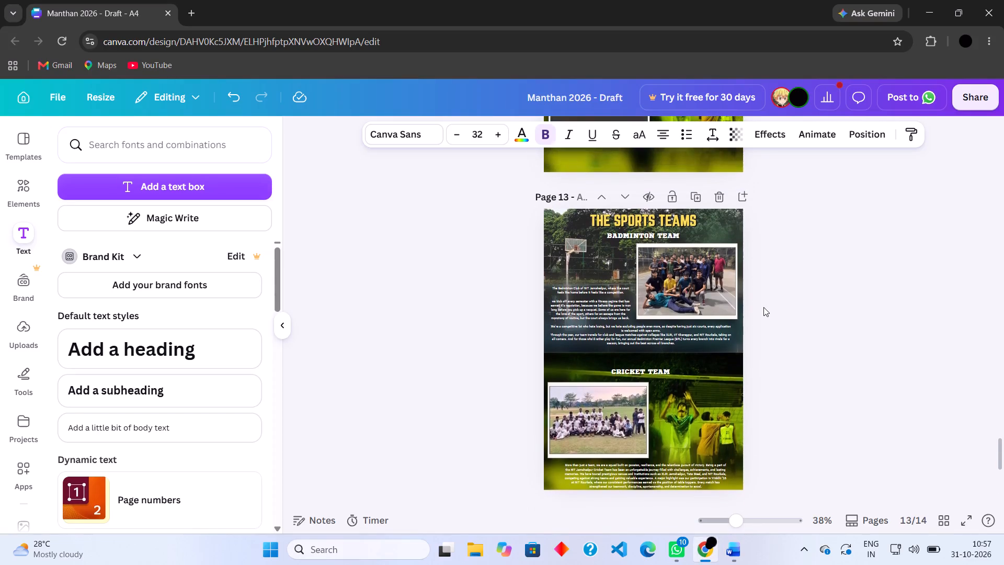
scroll(763, 307, up, 10)
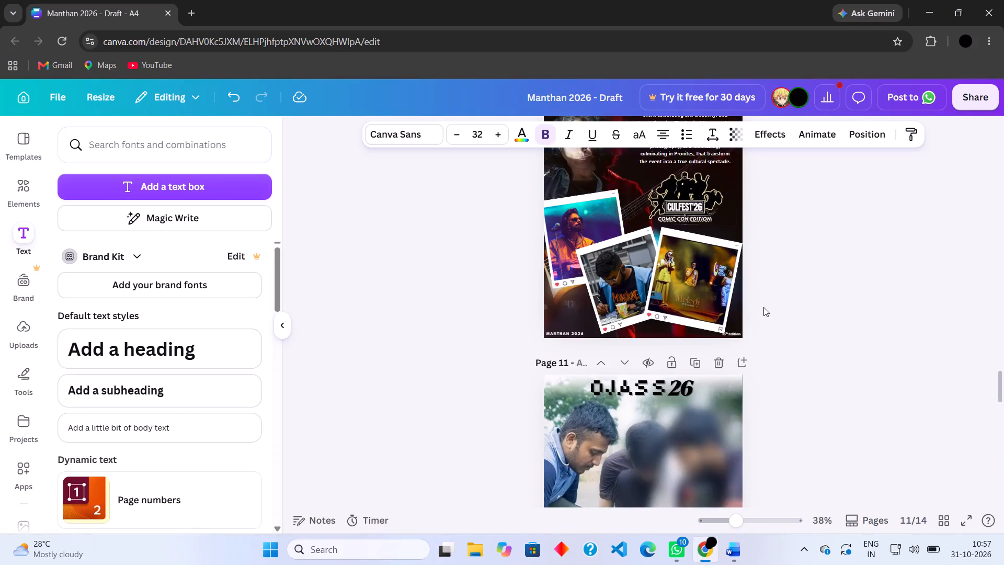
scroll(763, 307, up, 10)
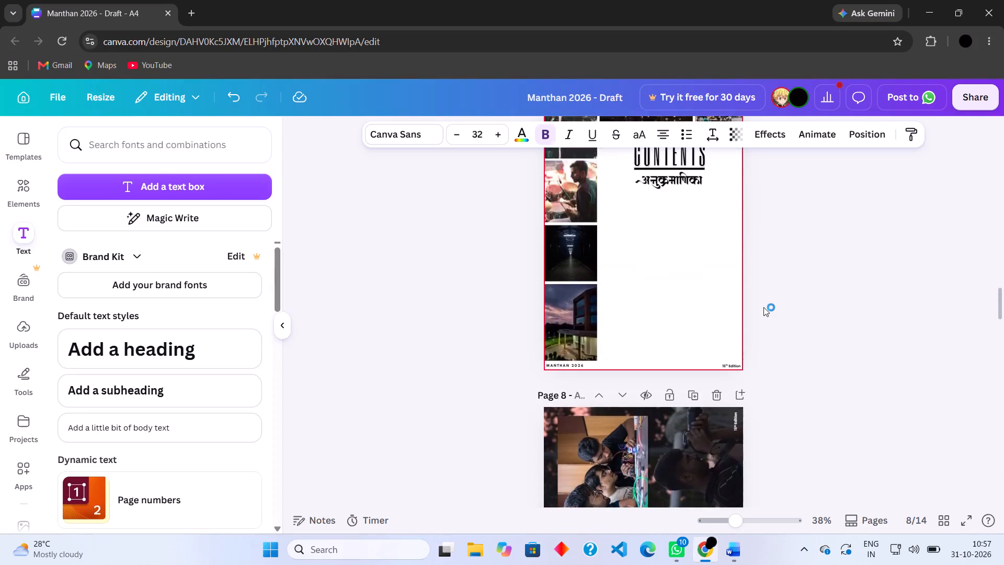
scroll(763, 307, up, 6)
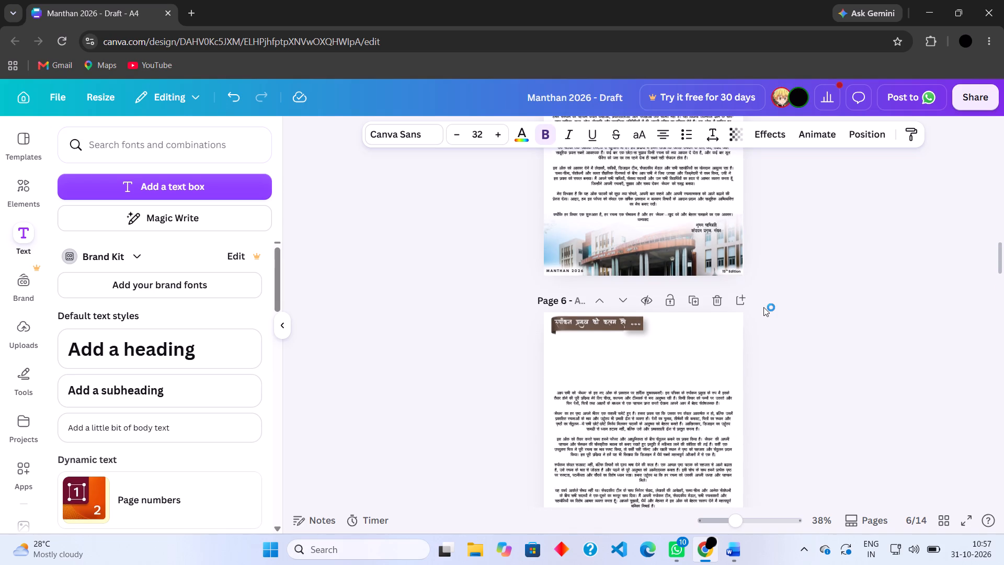
scroll(763, 307, up, 1)
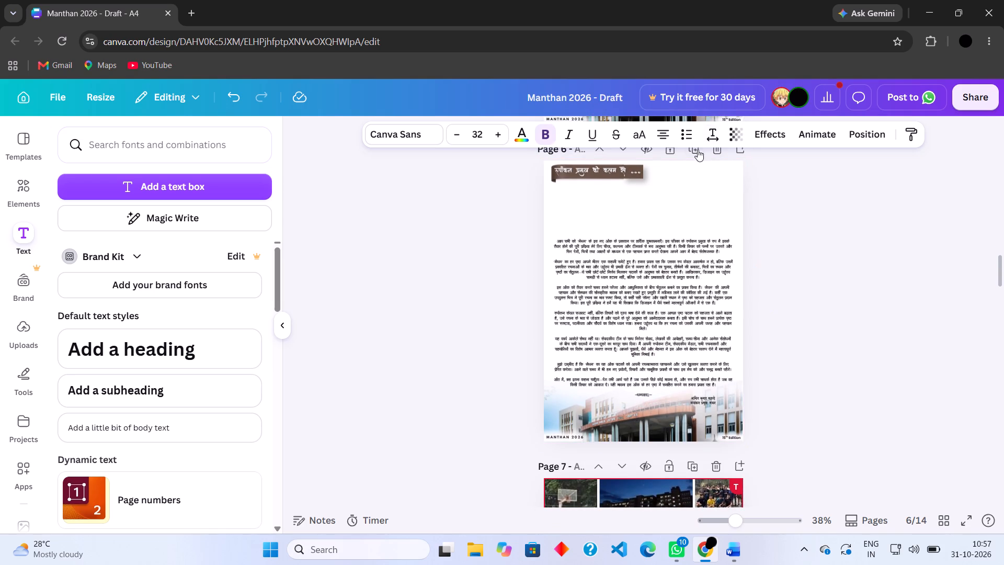
click(699, 154)
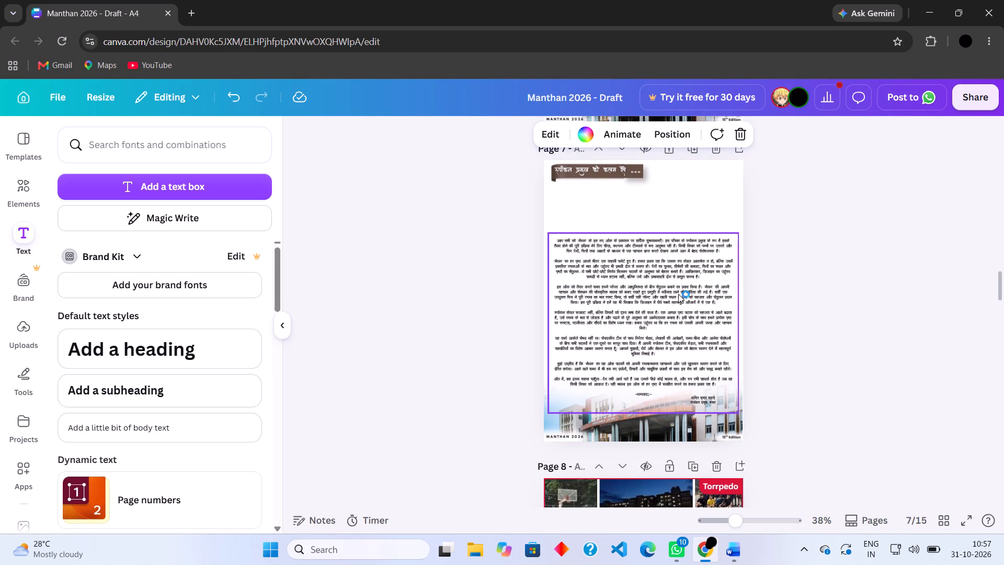
Move the duplicated Hindi message page down through the document until it is the last page, page 15.
scroll(678, 294, right, 1)
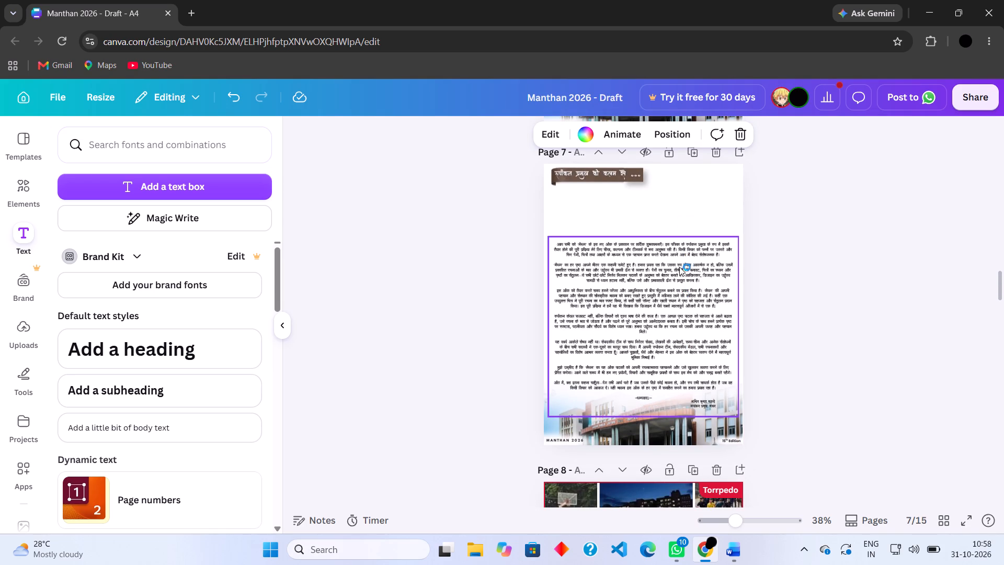
click(621, 148)
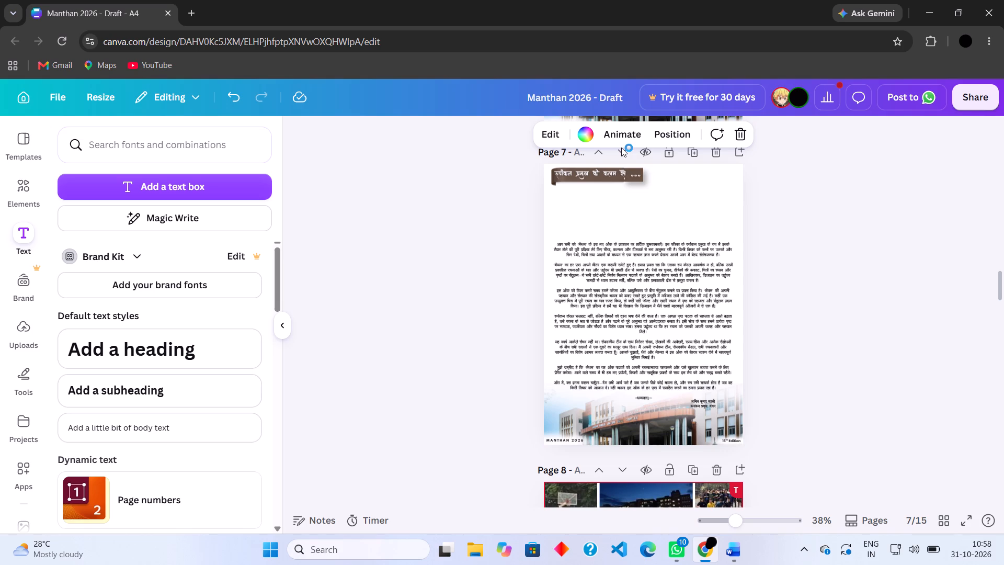
click(621, 151)
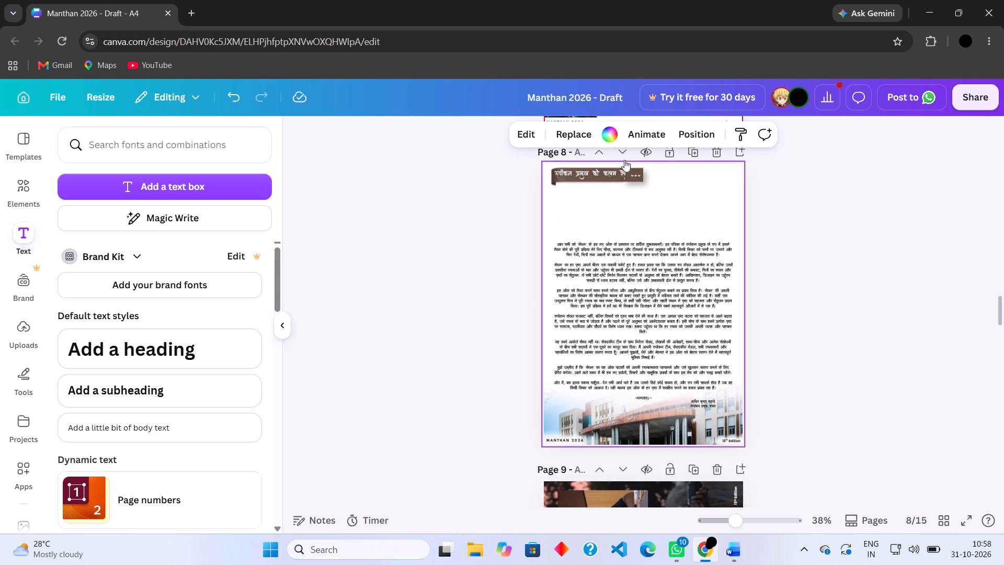
click(622, 152)
click(622, 152)
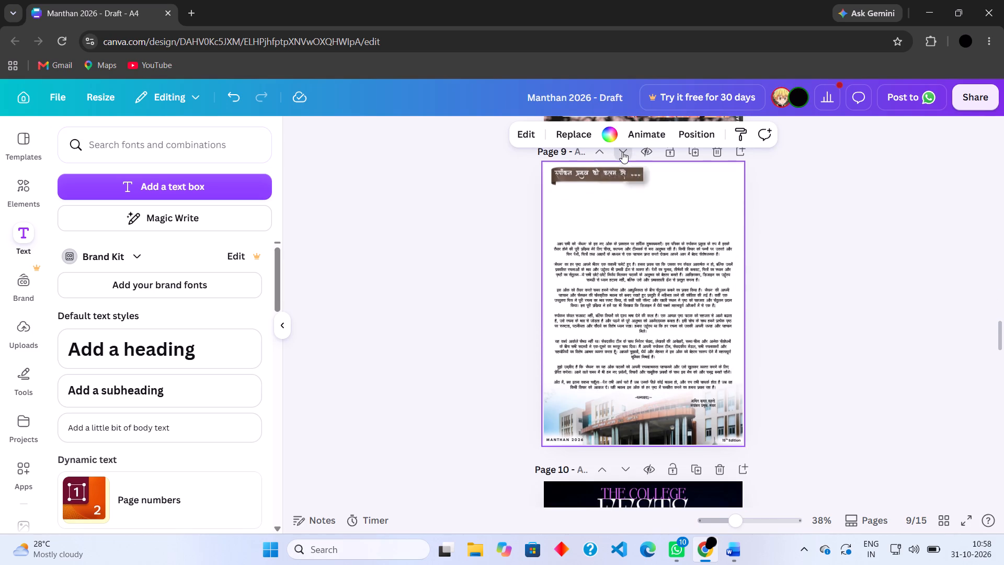
click(622, 152)
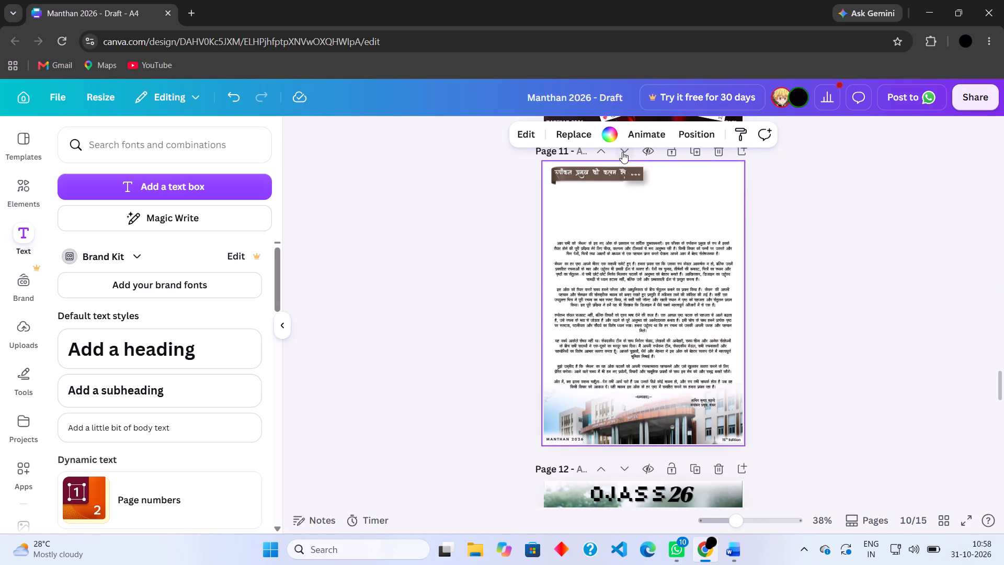
click(622, 152)
click(622, 152)
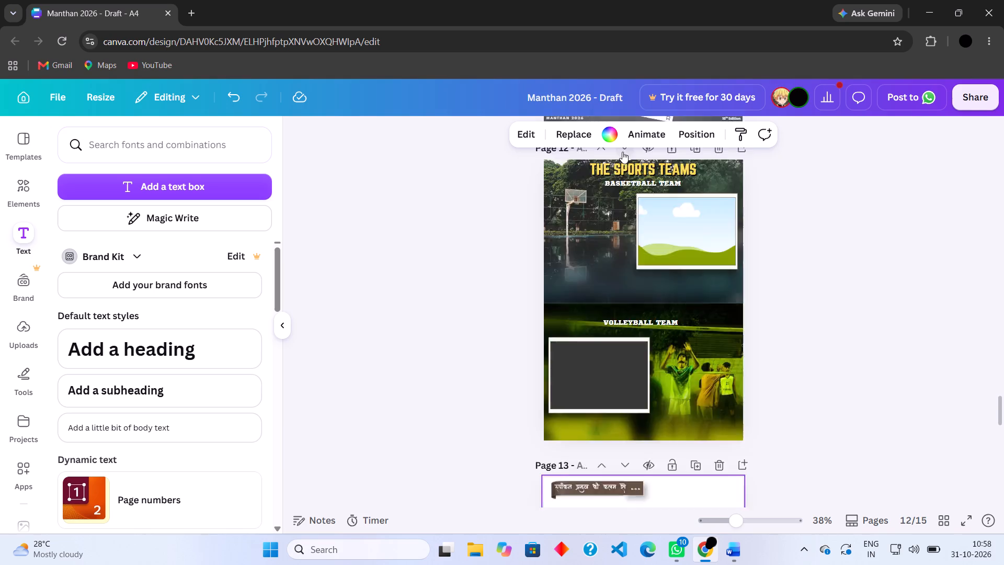
click(622, 152)
click(622, 152)
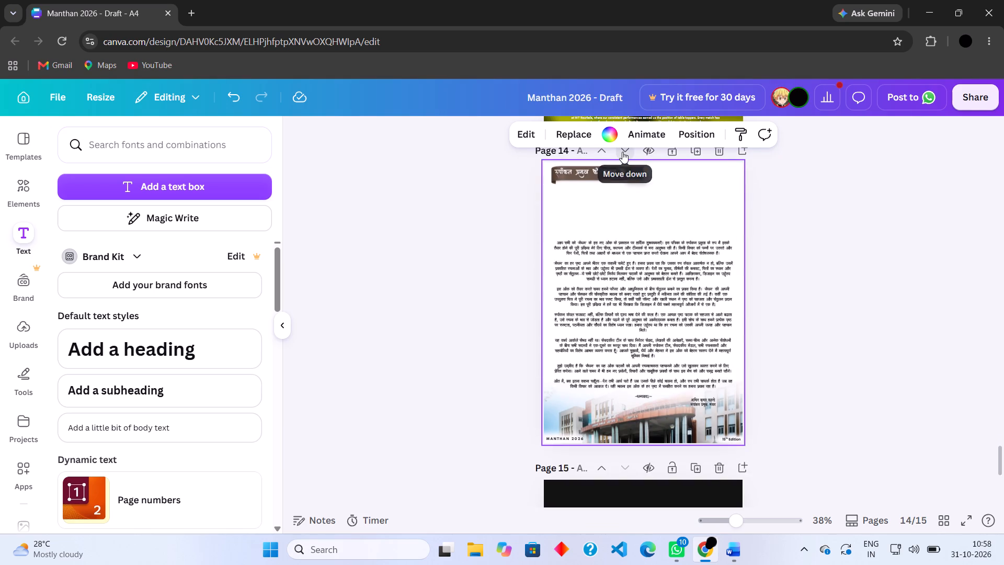
Delete the black background from page 14.
scroll(641, 259, up, 1)
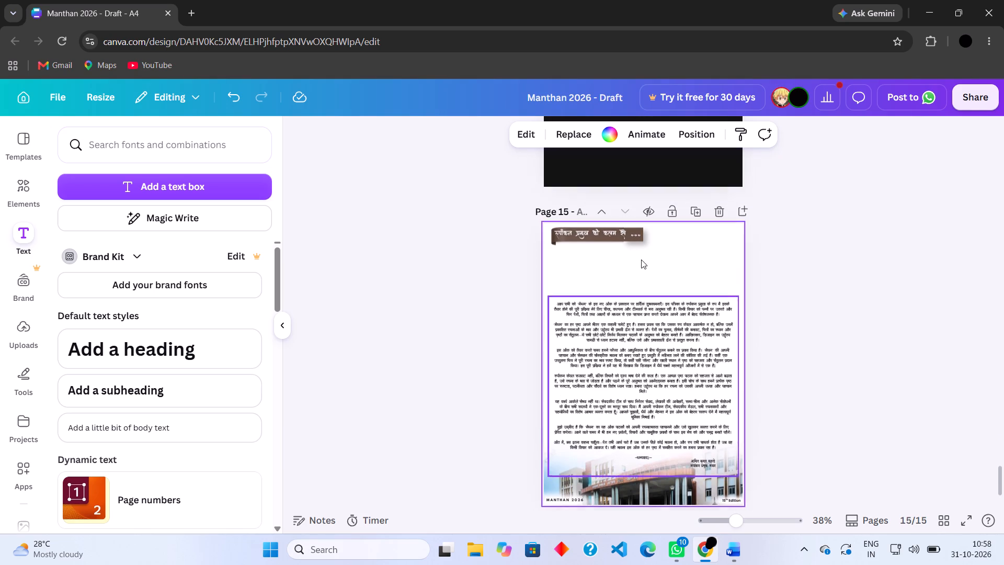
scroll(641, 259, up, 2)
click(641, 259)
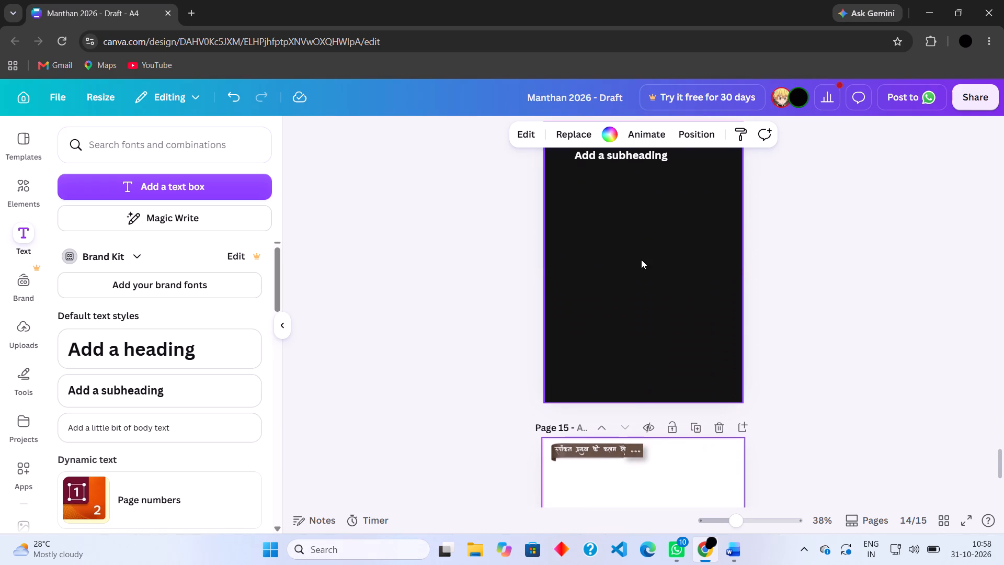
key(BackSpace)
Group the brown title banner pieces and their Hindi heading at the top of page 15.
scroll(641, 259, down, 1)
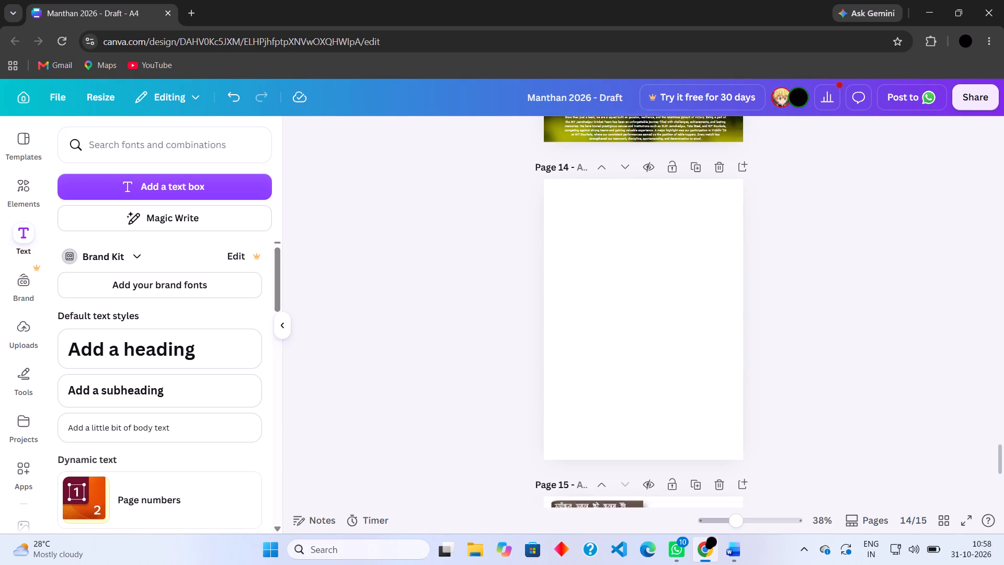
scroll(641, 259, down, 2)
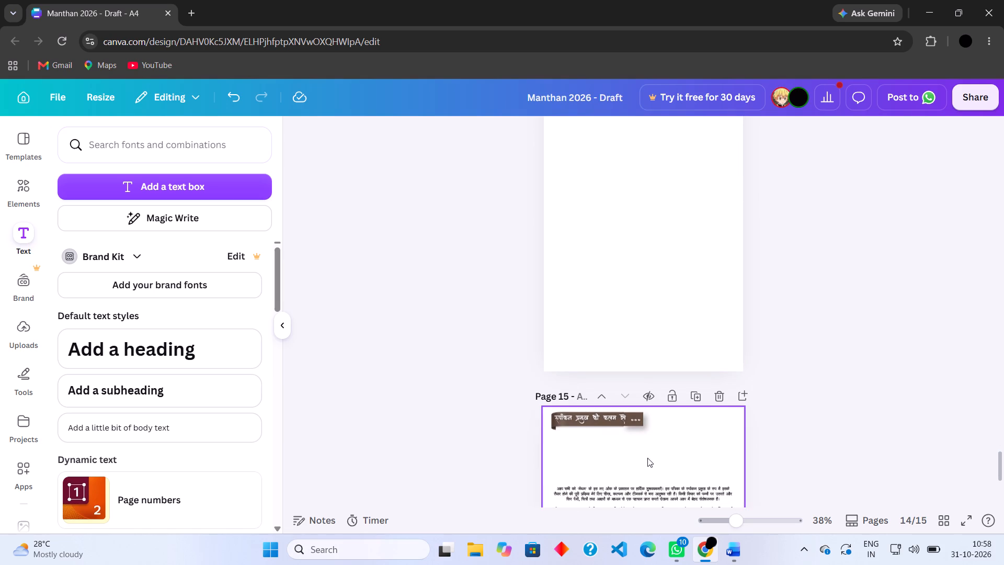
drag(652, 430, 598, 415)
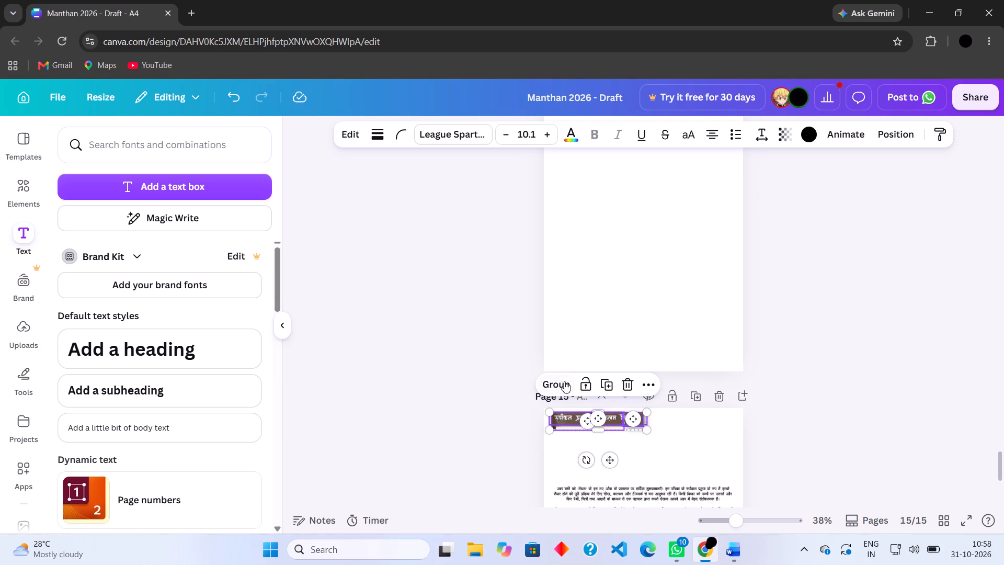
click(558, 383)
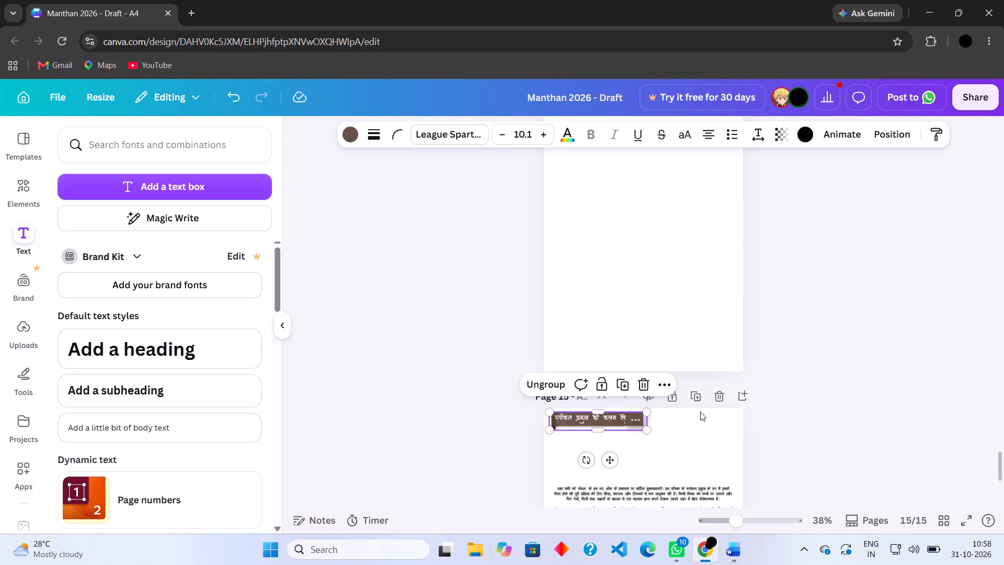
Copy the grouped title banner from page 15 onto page 14 and place it near the page's top-left corner.
key(ctrl+c)
click(697, 262)
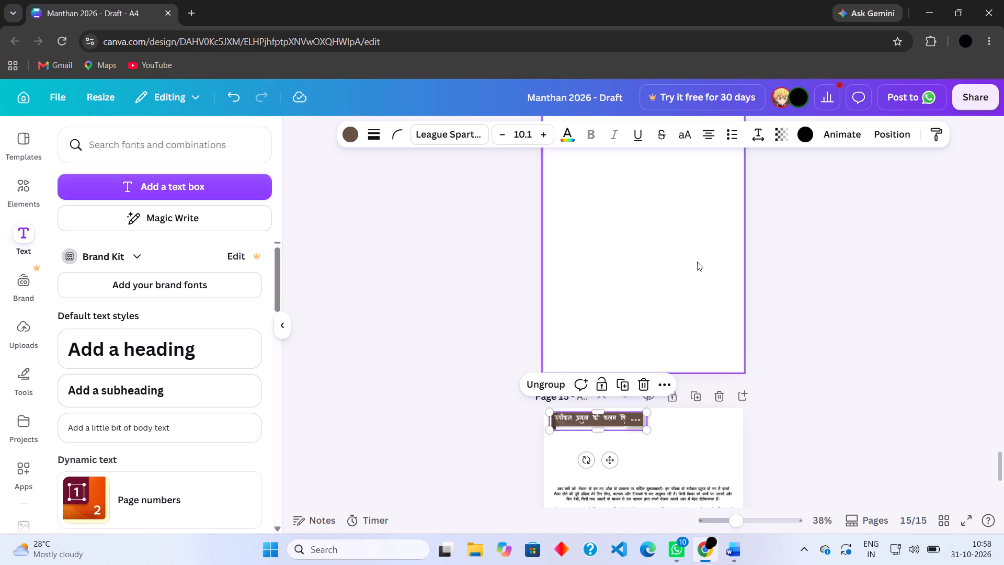
key(ctrl+v)
scroll(697, 262, up, 2)
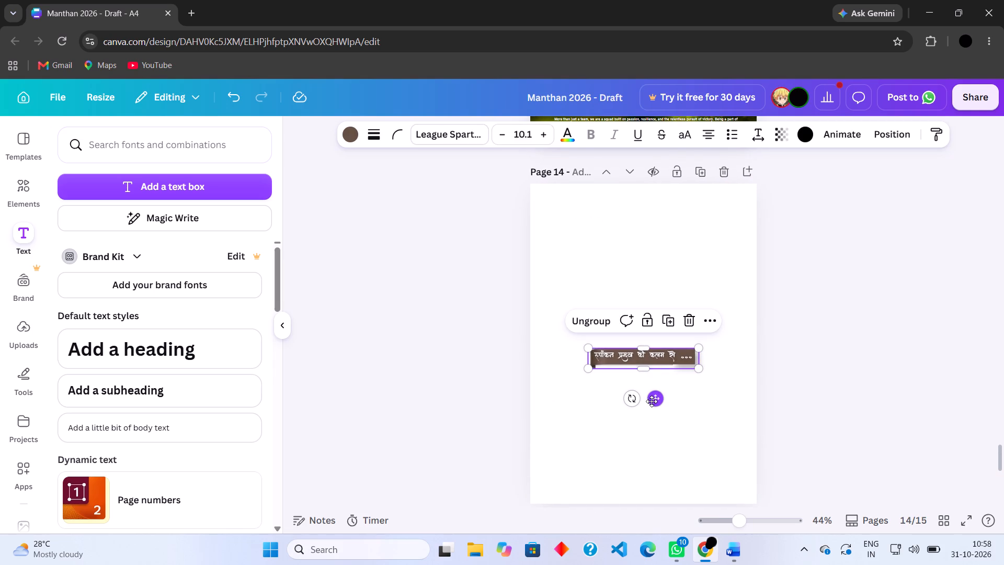
drag(652, 401, 604, 241)
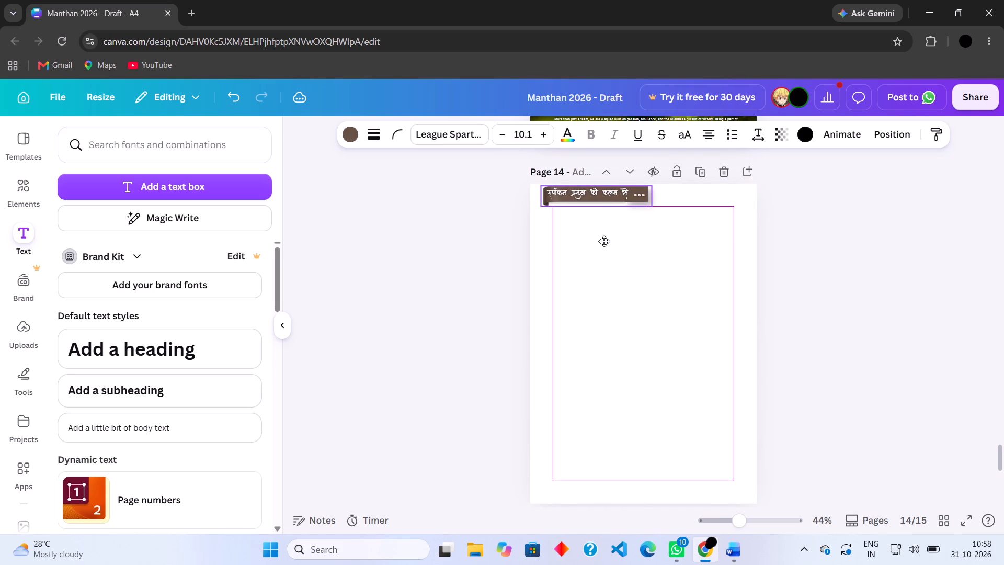
drag(604, 241, 599, 244)
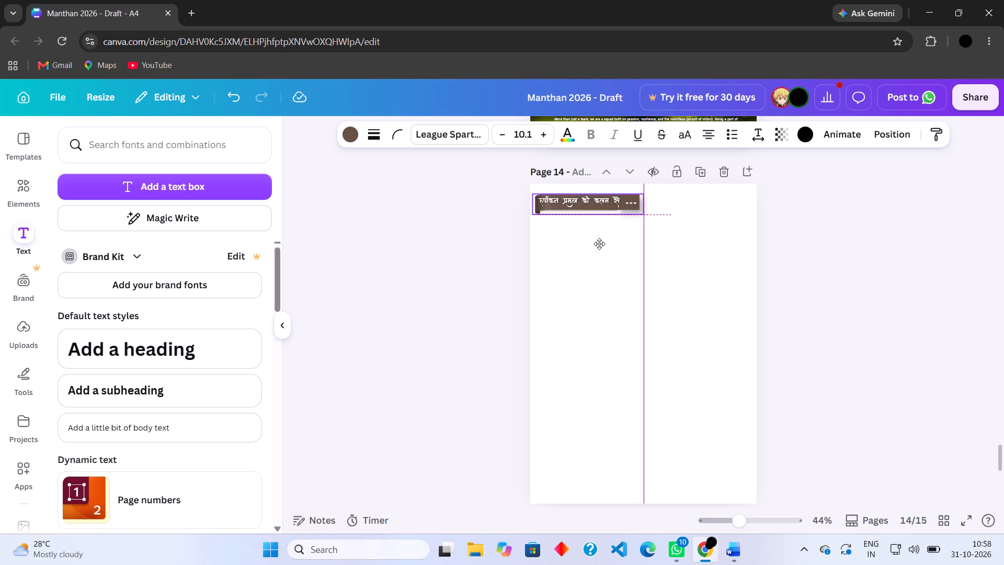
drag(599, 244, 599, 244)
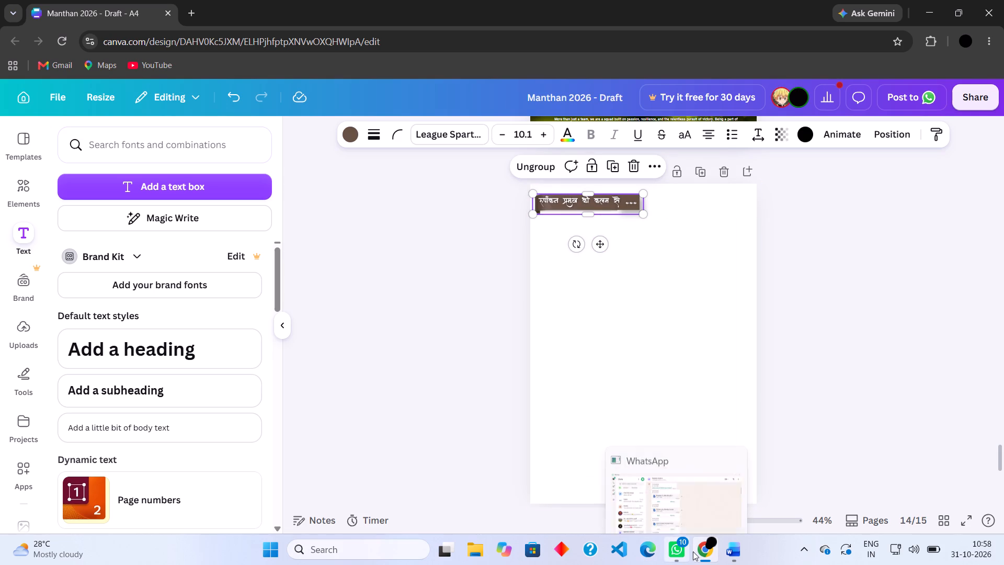
Switch to Word and copy the title भगवान की लीला from the Bhagwan_Ki_Leela_Hindi document.
click(724, 553)
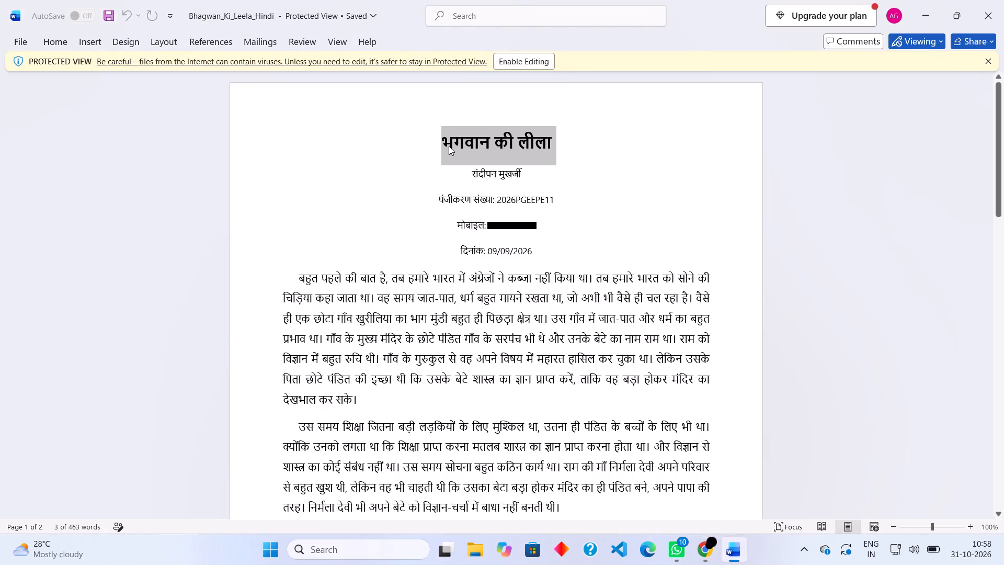
click(448, 145)
drag(443, 140, 497, 140)
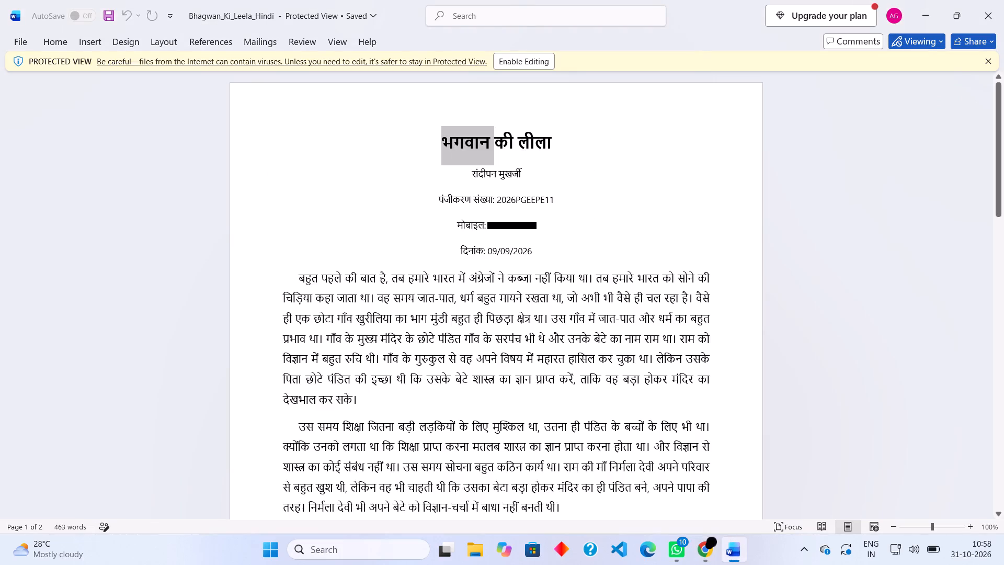
drag(497, 140, 553, 144)
key(ctrl+c)
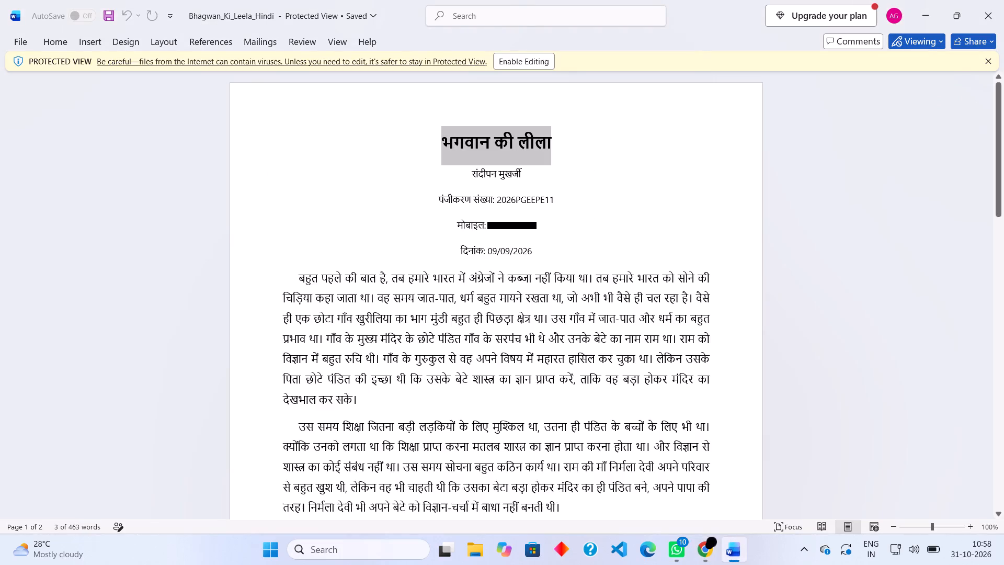
Return to the Canva draft in Chrome and ungroup the title banner on page 14.
click(703, 548)
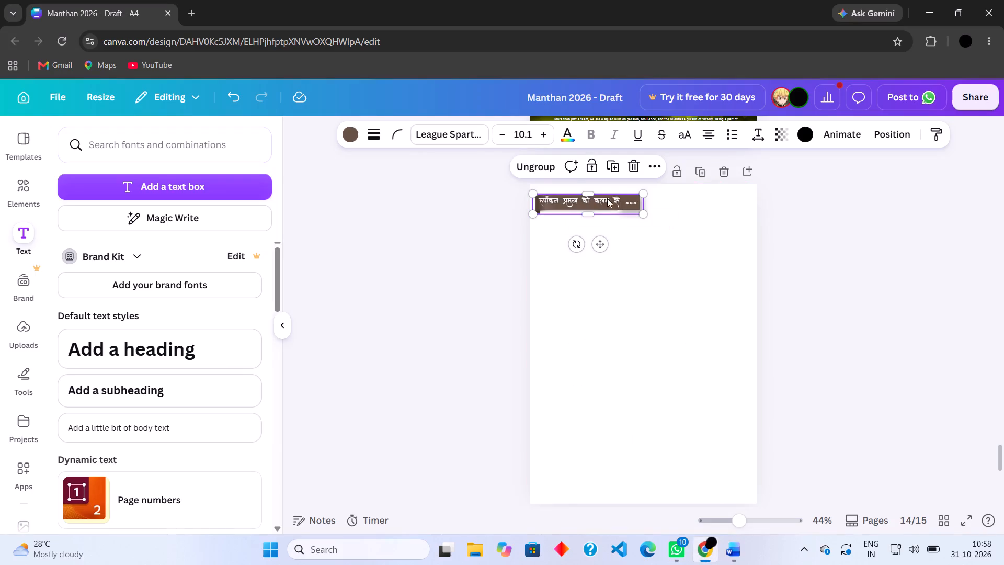
click(550, 172)
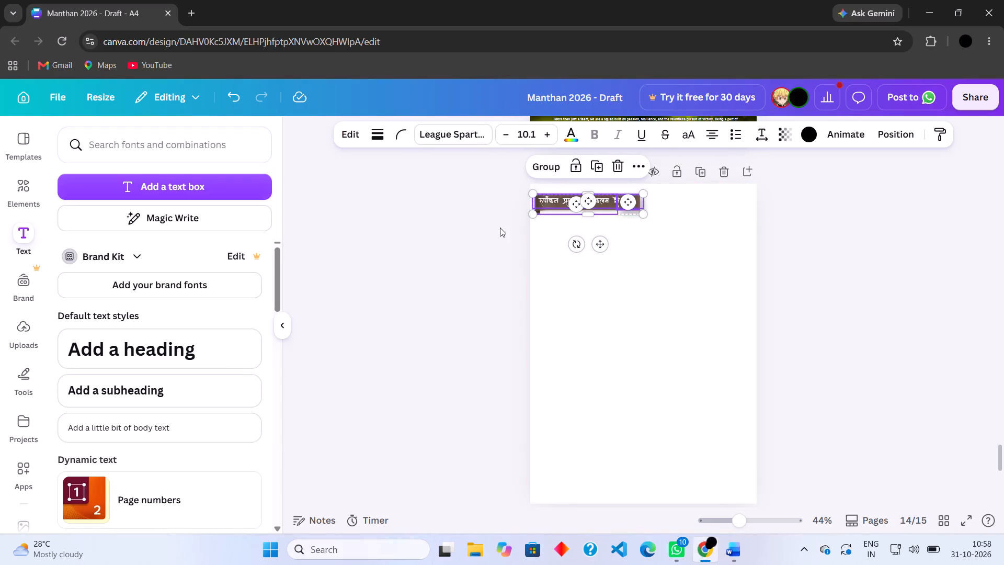
click(500, 228)
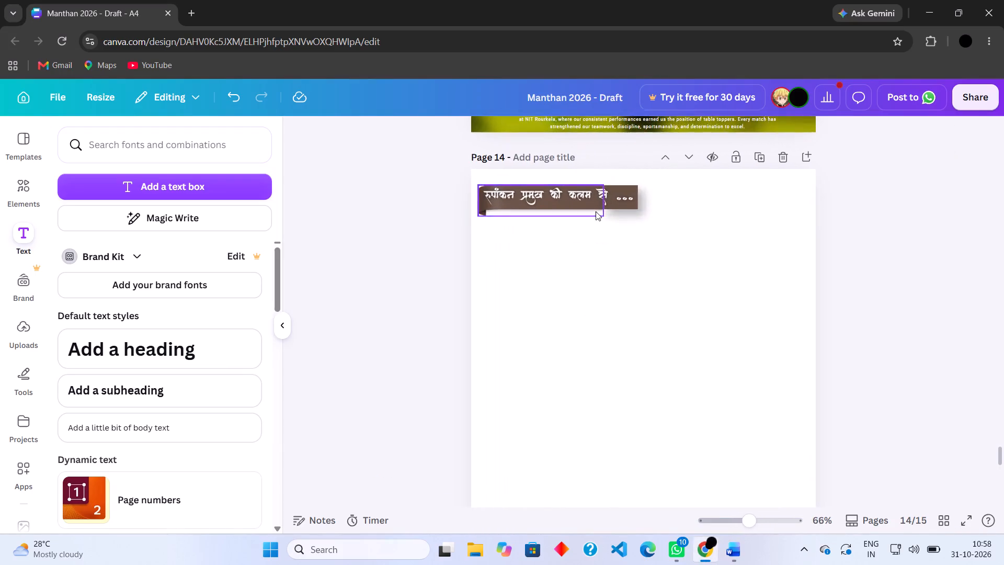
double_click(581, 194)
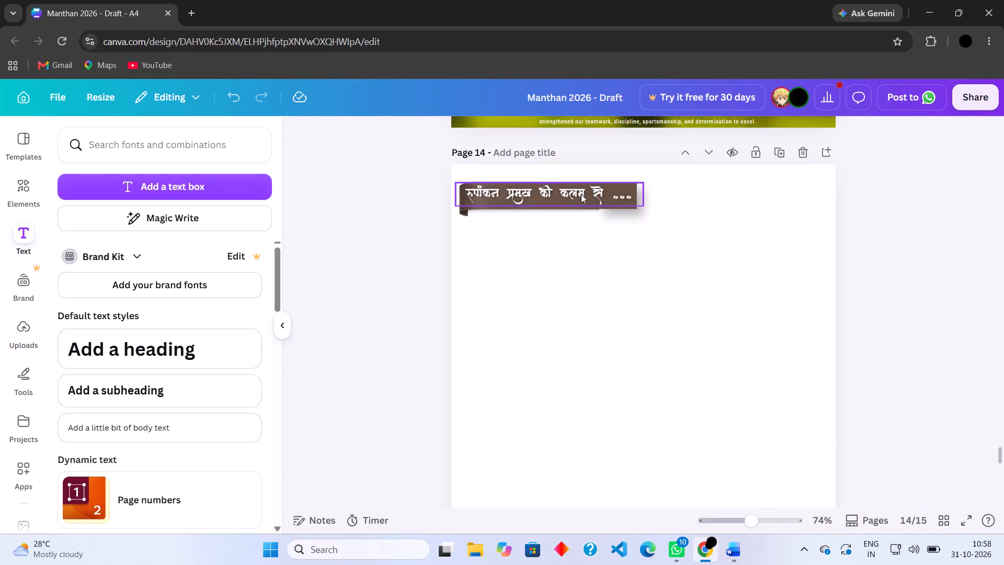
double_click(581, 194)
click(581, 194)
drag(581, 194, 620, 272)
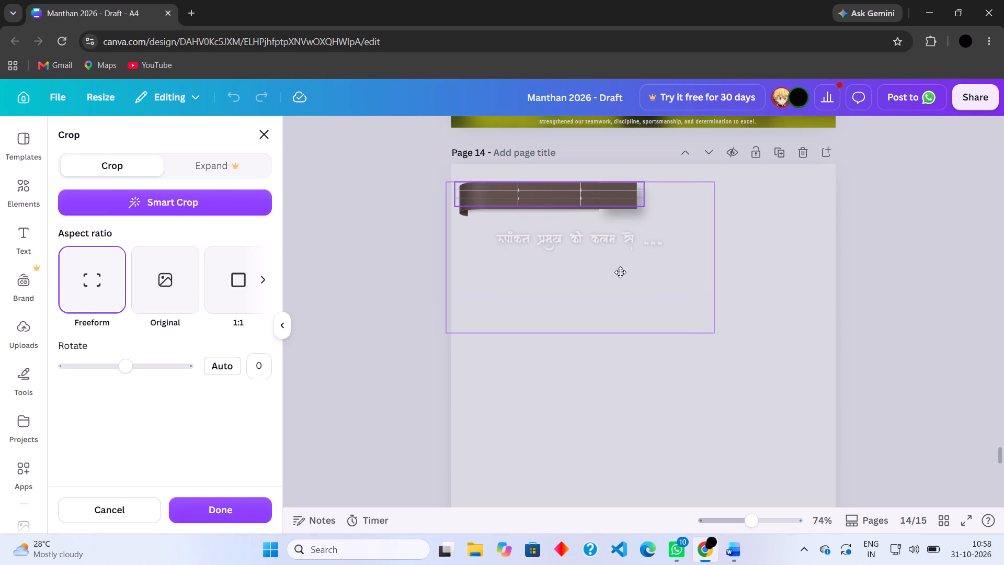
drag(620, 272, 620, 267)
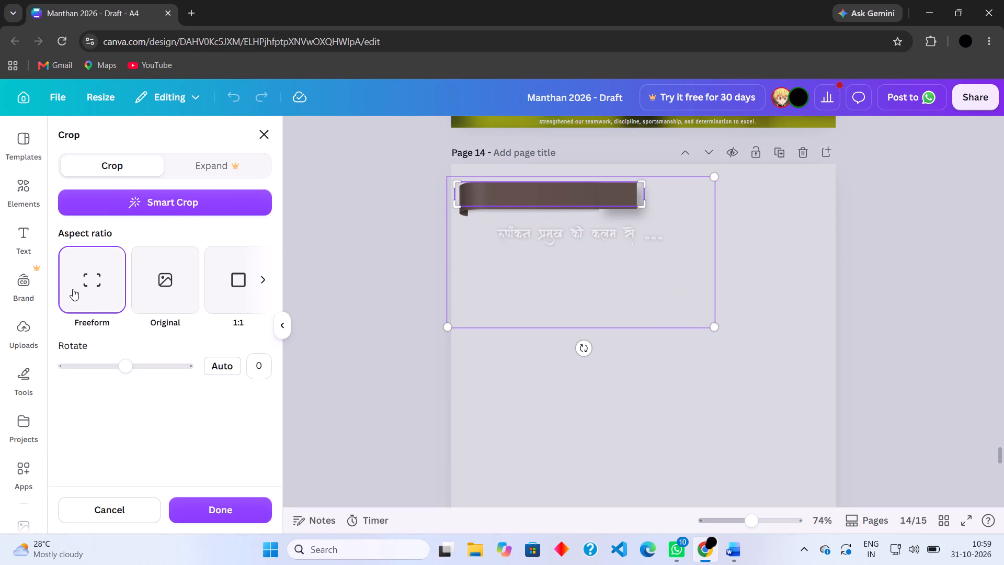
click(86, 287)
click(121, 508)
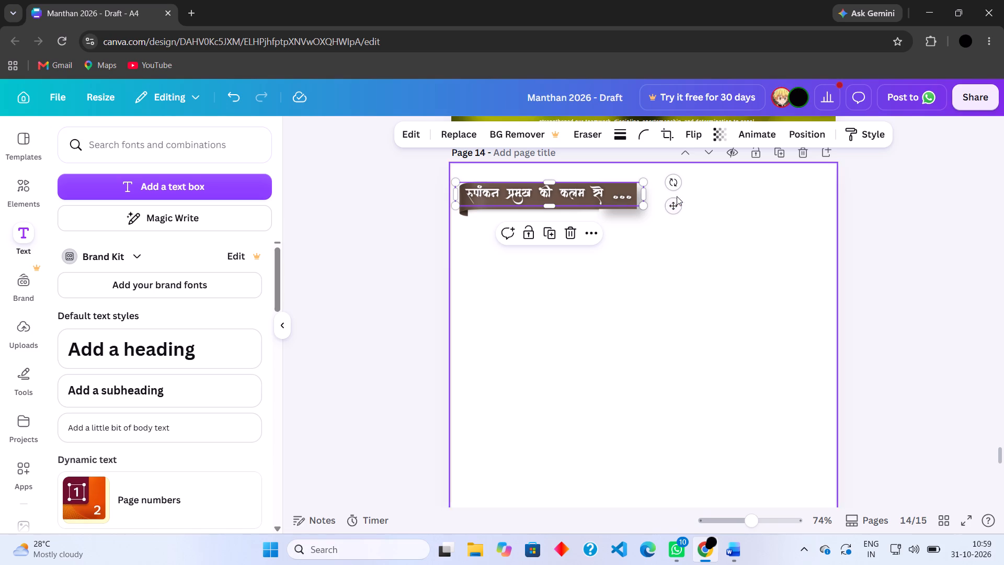
Delete the old Hindi heading from the brown title banner on page 14.
key(BackSpace)
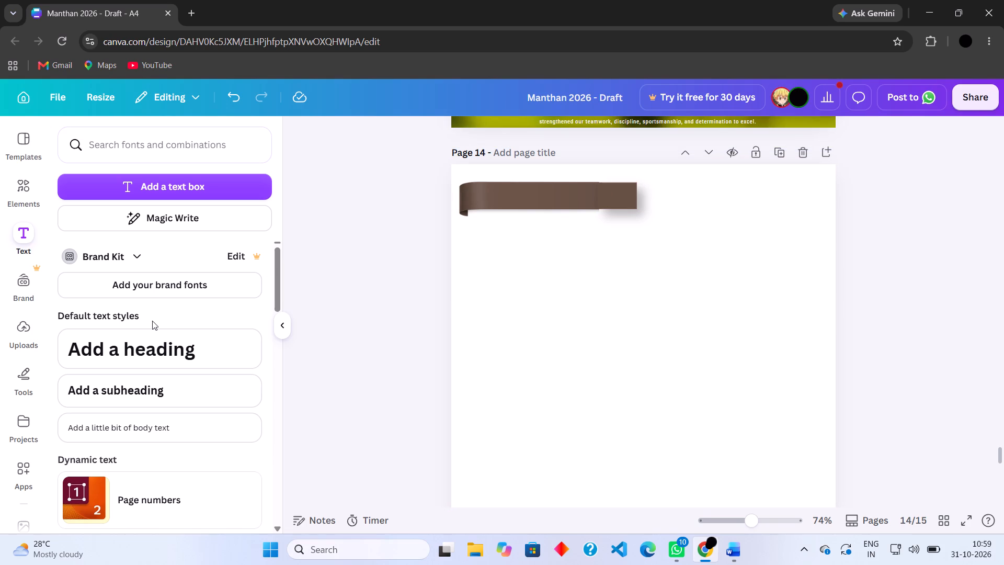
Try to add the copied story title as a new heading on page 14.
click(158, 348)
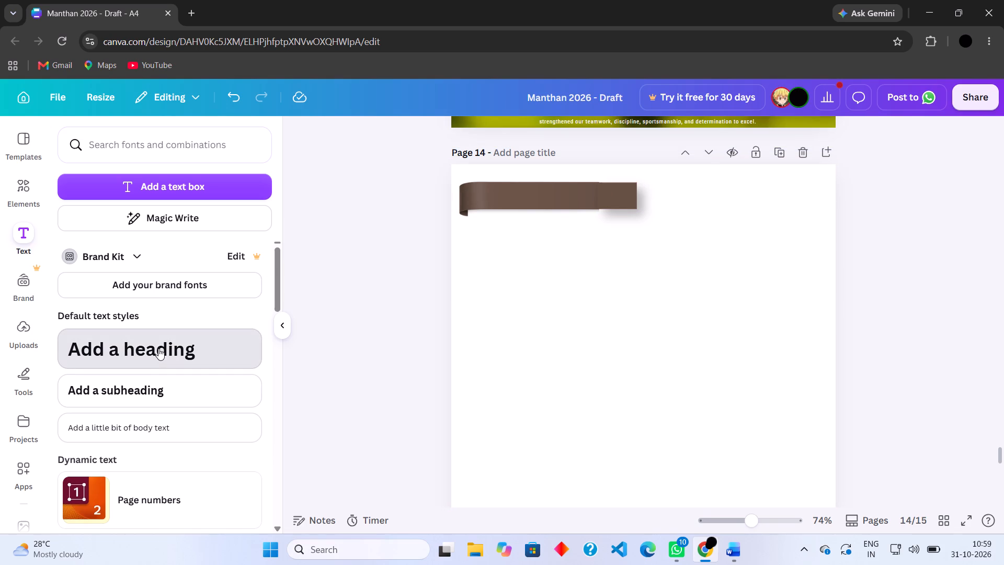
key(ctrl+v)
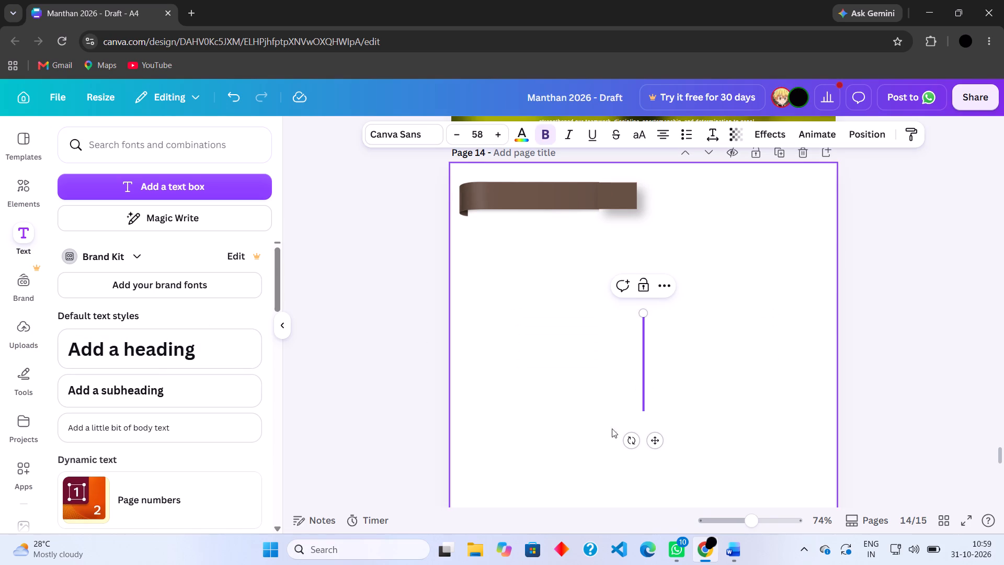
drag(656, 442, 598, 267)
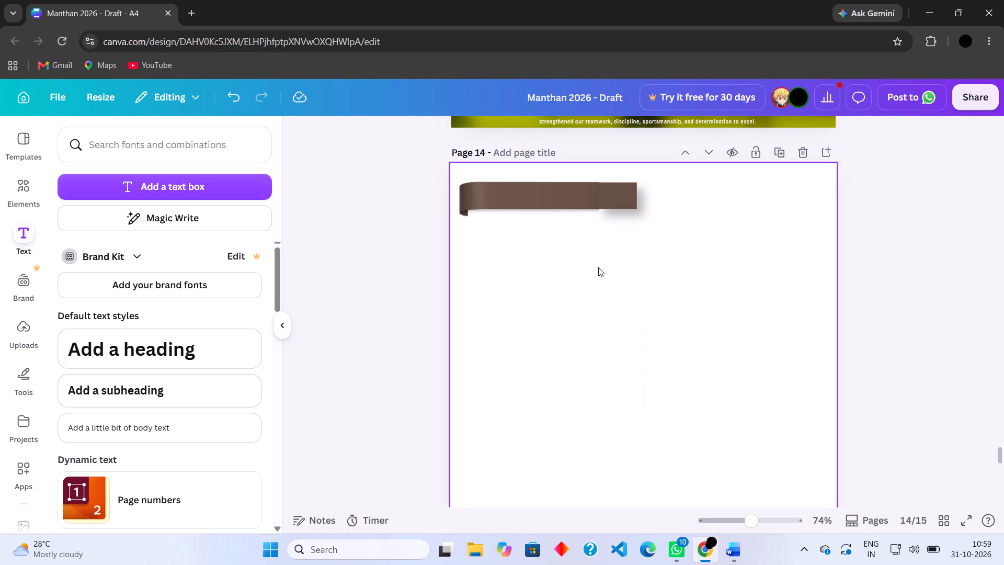
Switch to Word and copy the title भगवान की लीला from the Bhagwan_Ki_Leela_Hindi document again.
click(737, 547)
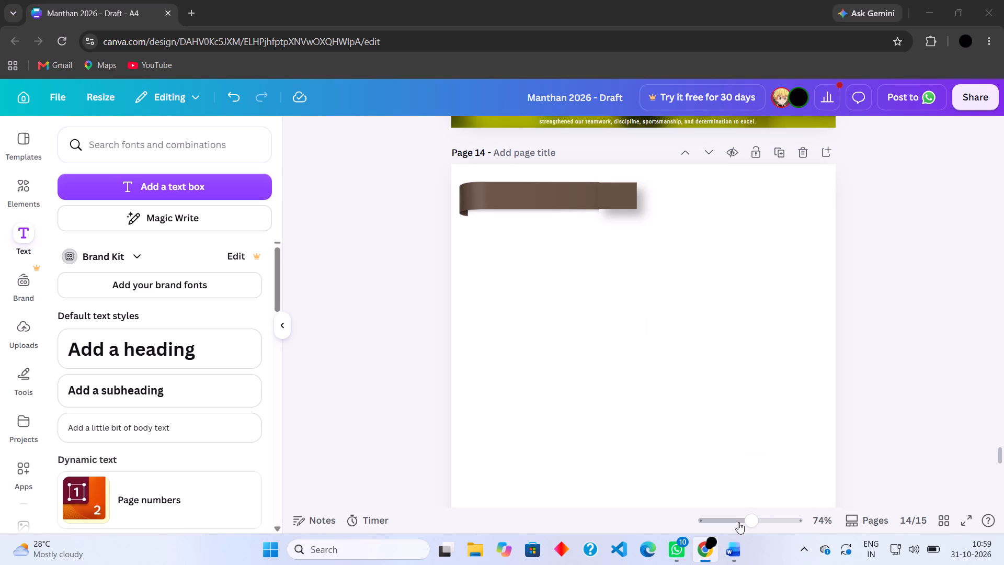
click(733, 553)
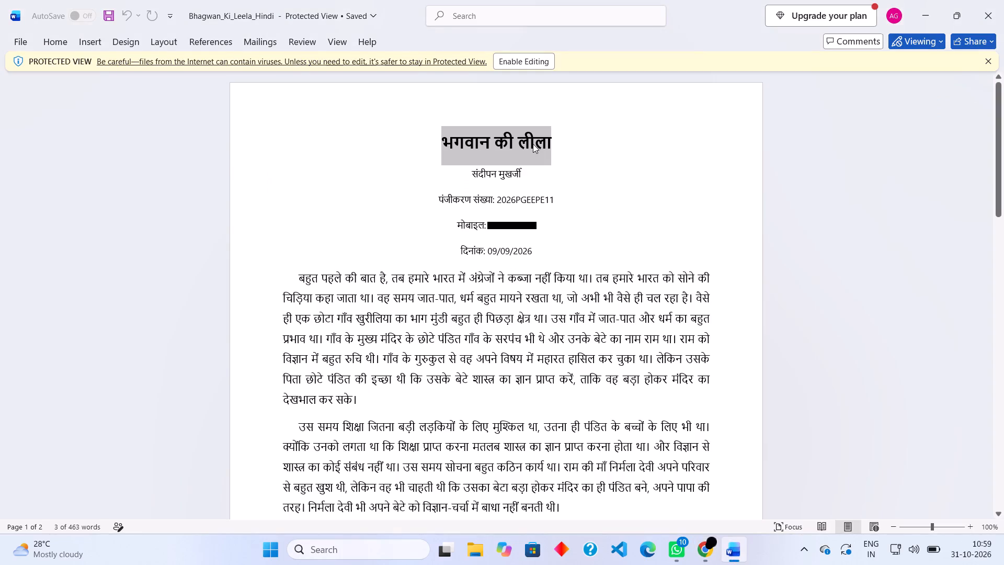
click(533, 144)
drag(444, 139, 502, 145)
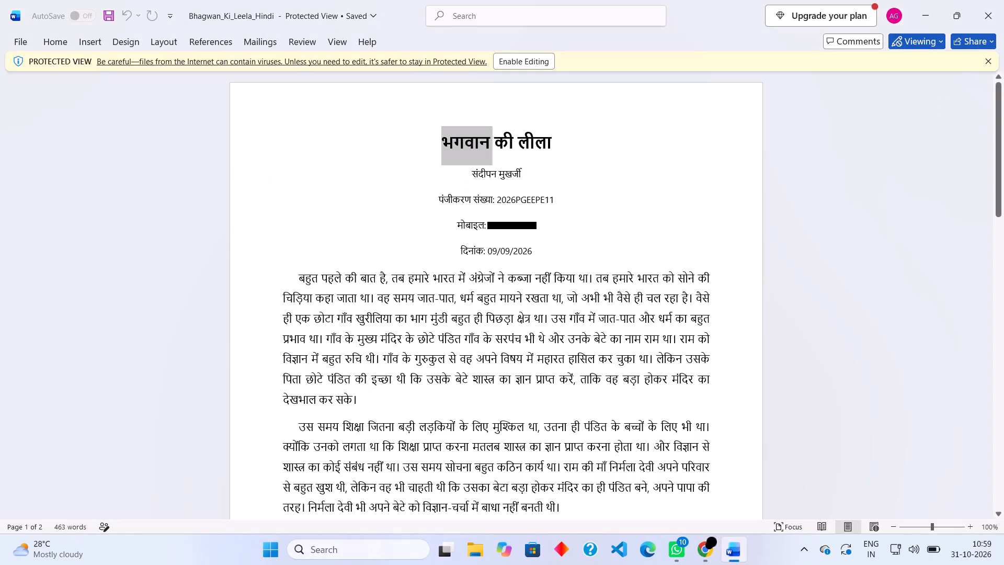
drag(502, 145, 551, 143)
key(ctrl+c)
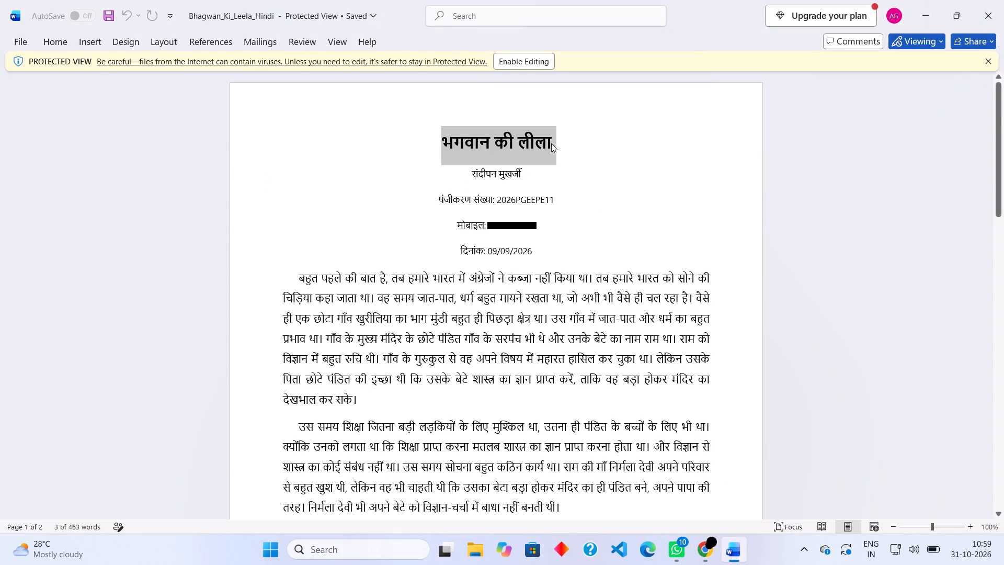
Return to Canva in Chrome and add a heading on page 14 reading only भगवान की लीला, without placeholder text or extra lines.
click(699, 550)
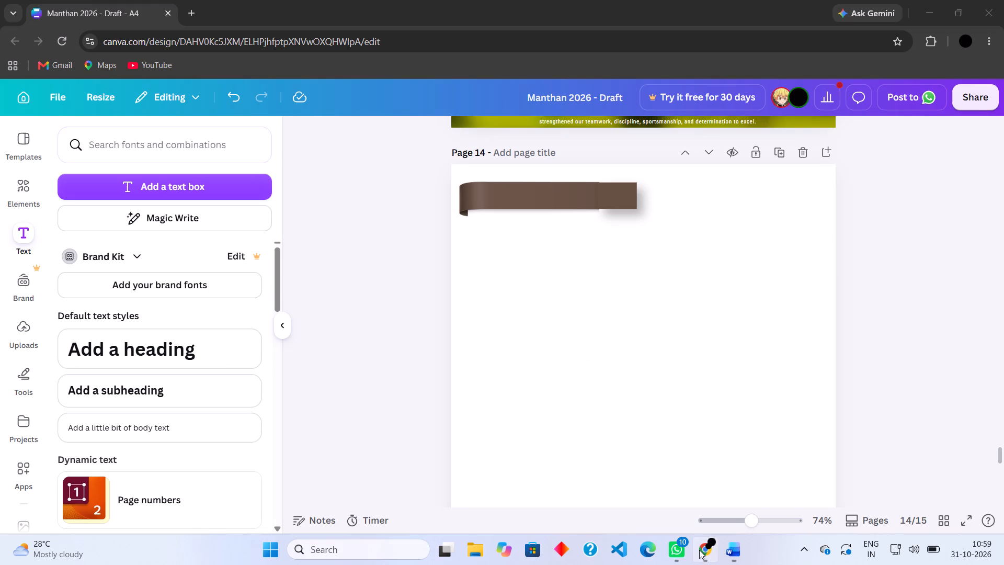
click(193, 354)
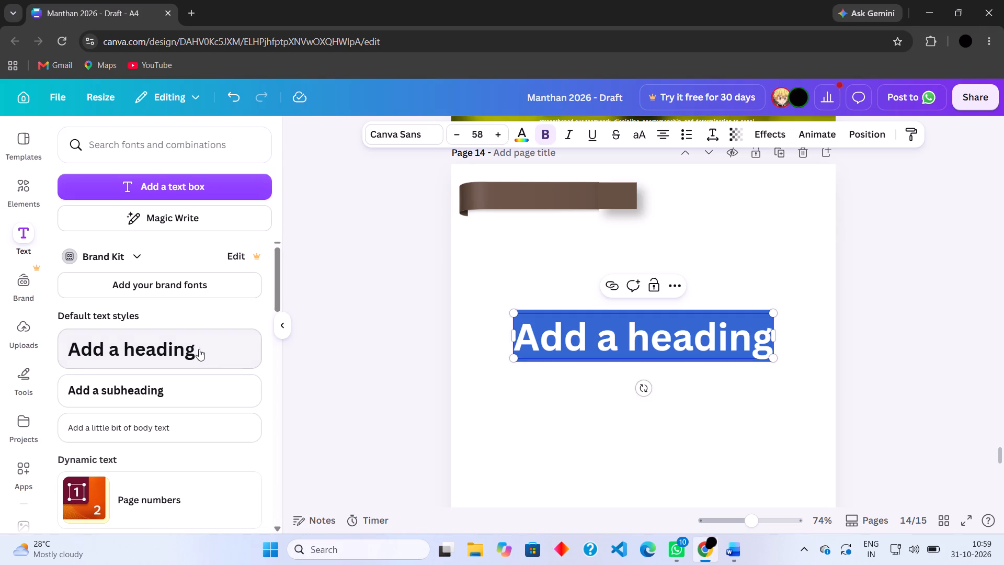
click(672, 342)
key(ctrl+v)
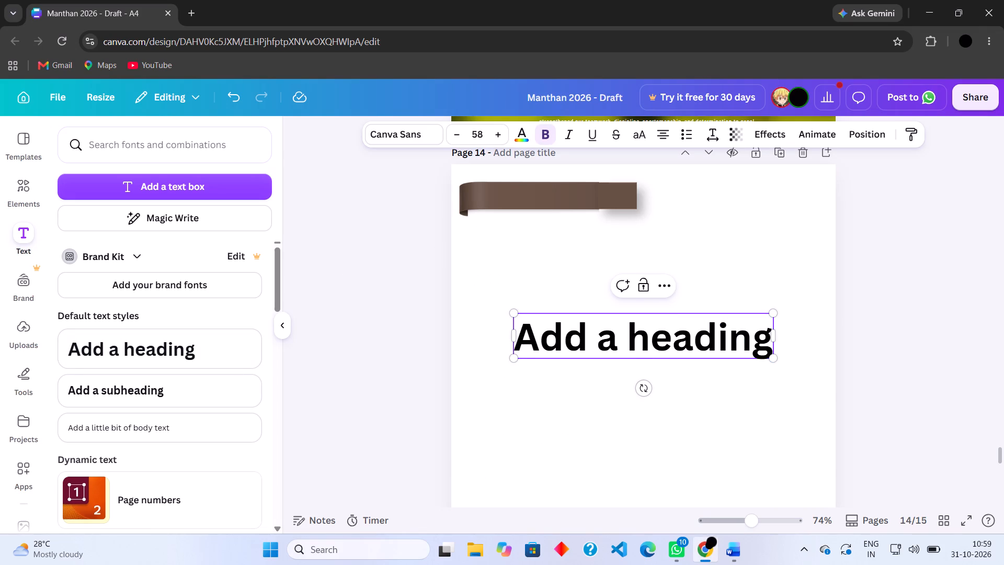
drag(703, 437, 600, 444)
key(BackSpace)
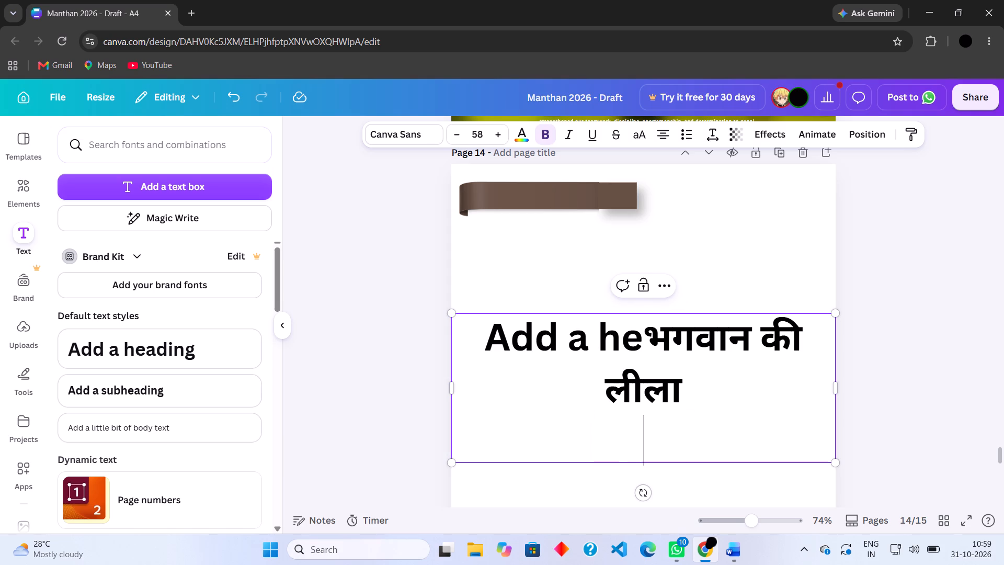
key(BackSpace)
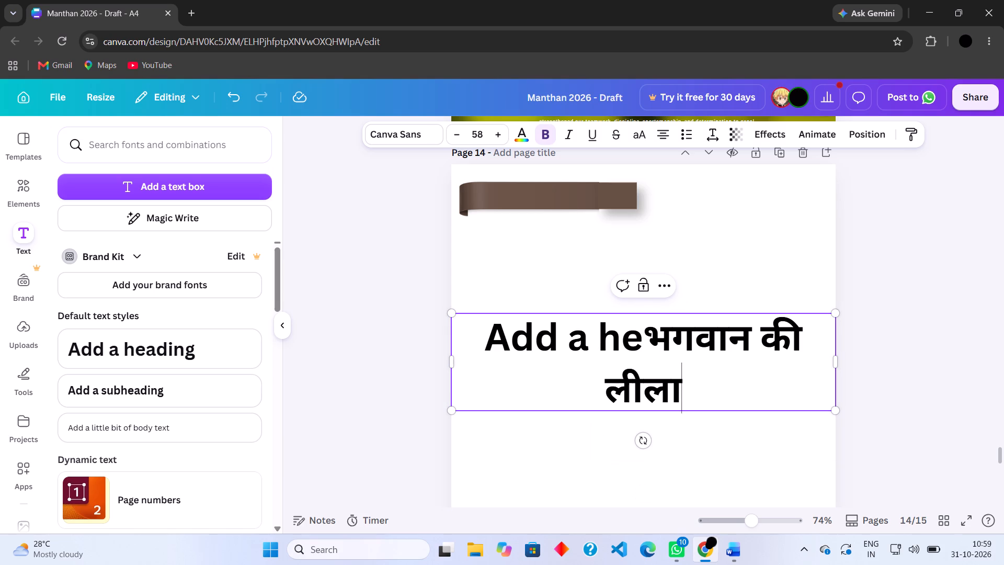
drag(640, 337, 492, 330)
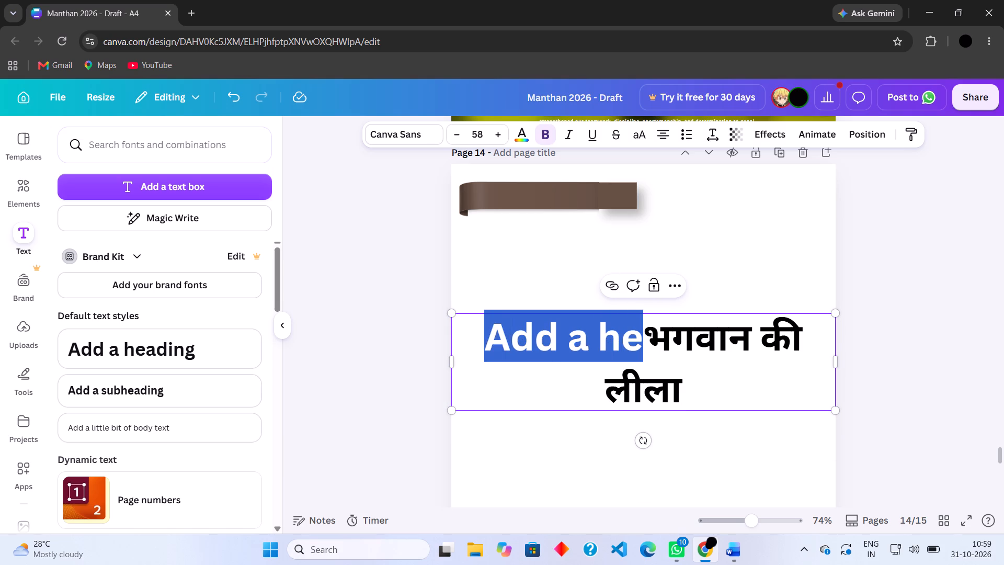
key(BackSpace)
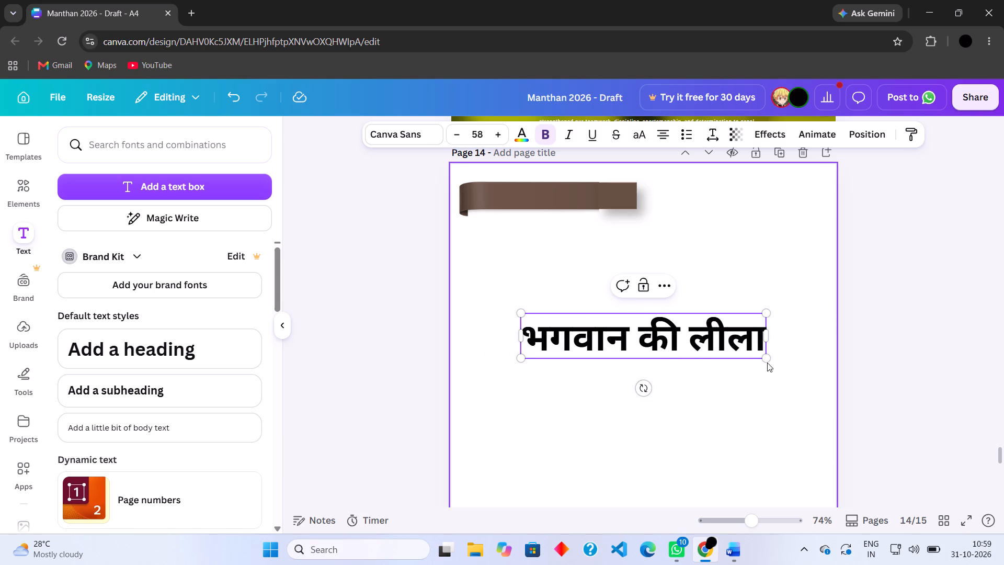
Shrink the भगवान की लीला heading to font size 26 and place it on the brown banner.
drag(766, 357, 626, 333)
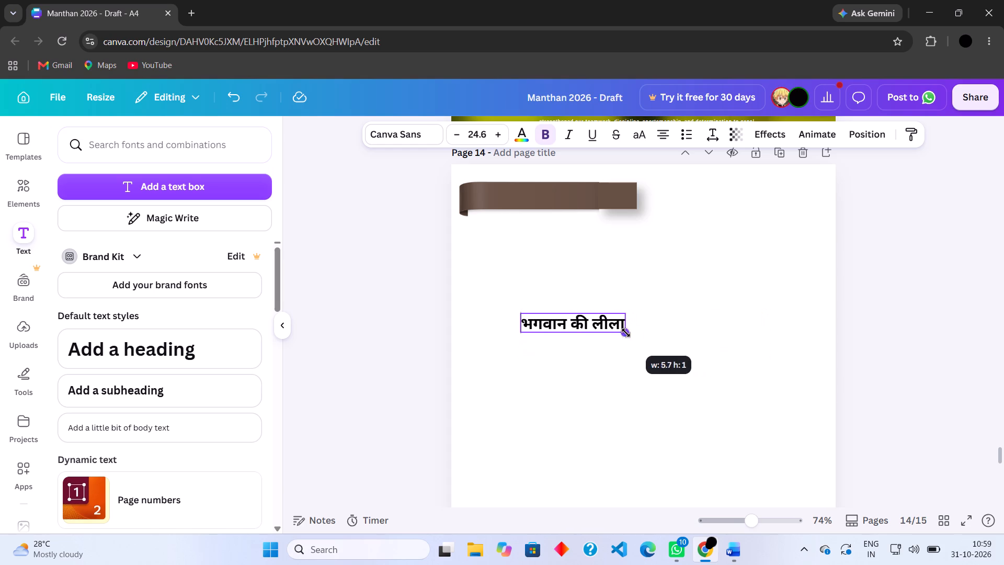
drag(626, 333, 631, 332)
drag(588, 362, 564, 250)
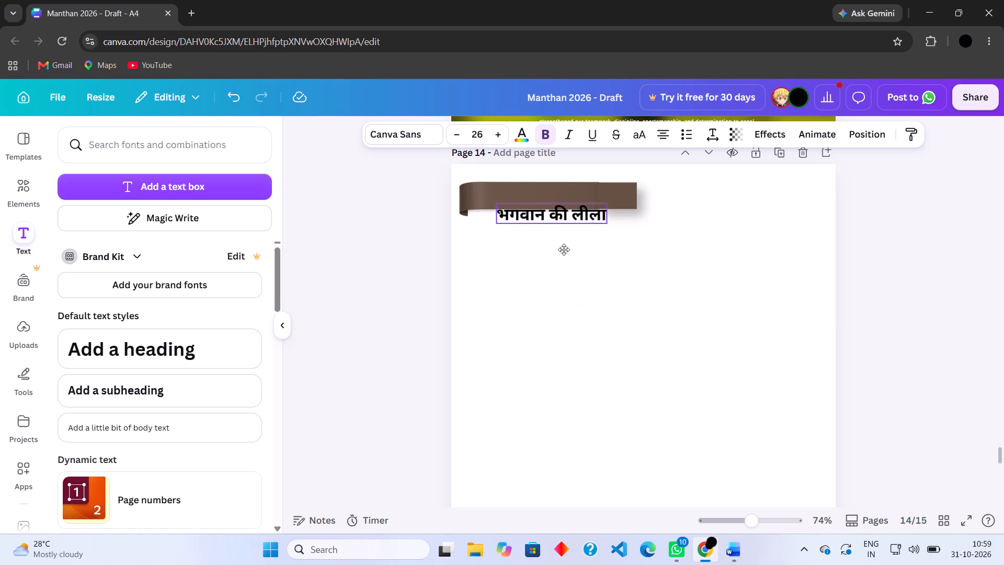
drag(564, 250, 554, 234)
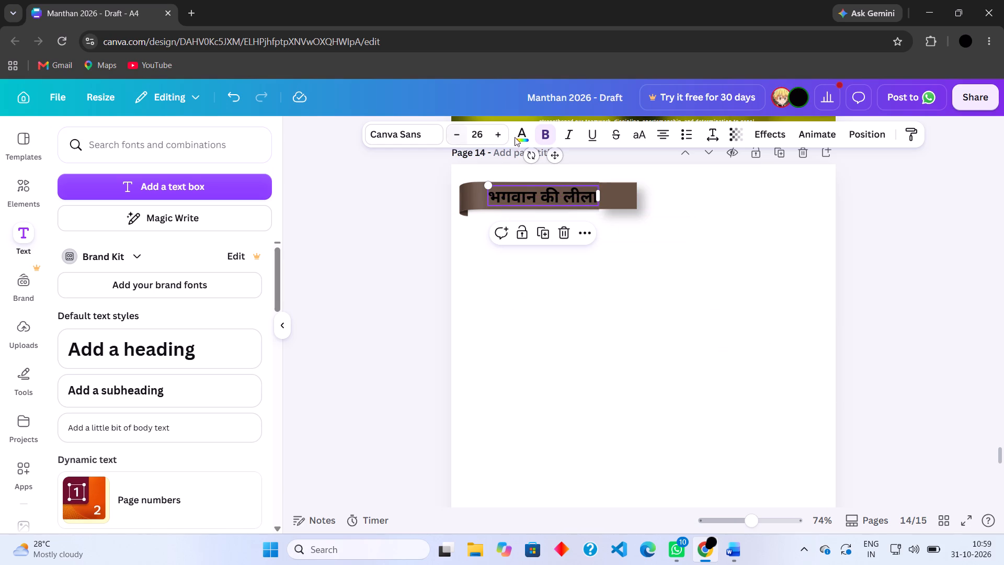
Colour the भगवान की लीला heading with the off-white from the design's colours.
click(518, 137)
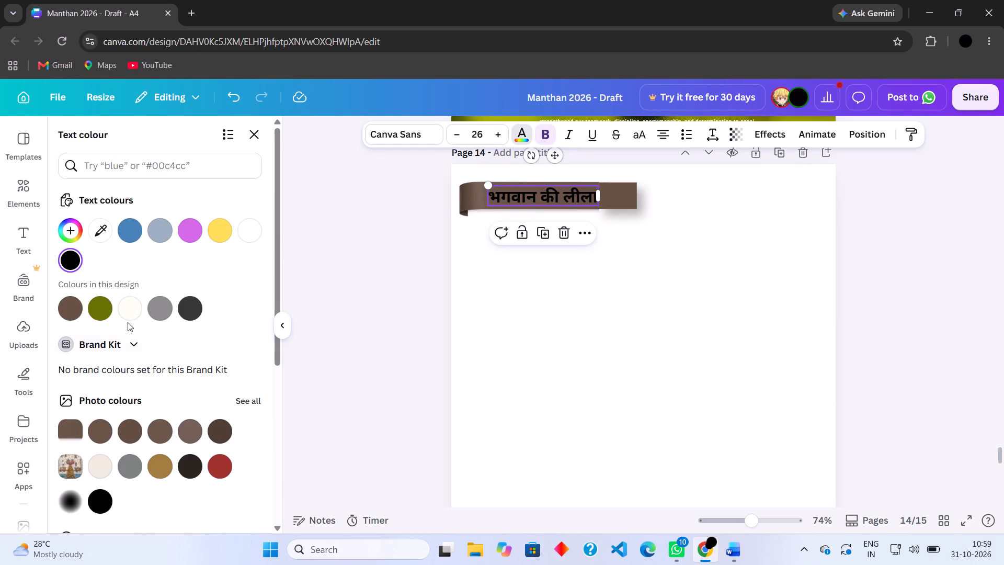
click(128, 317)
click(392, 264)
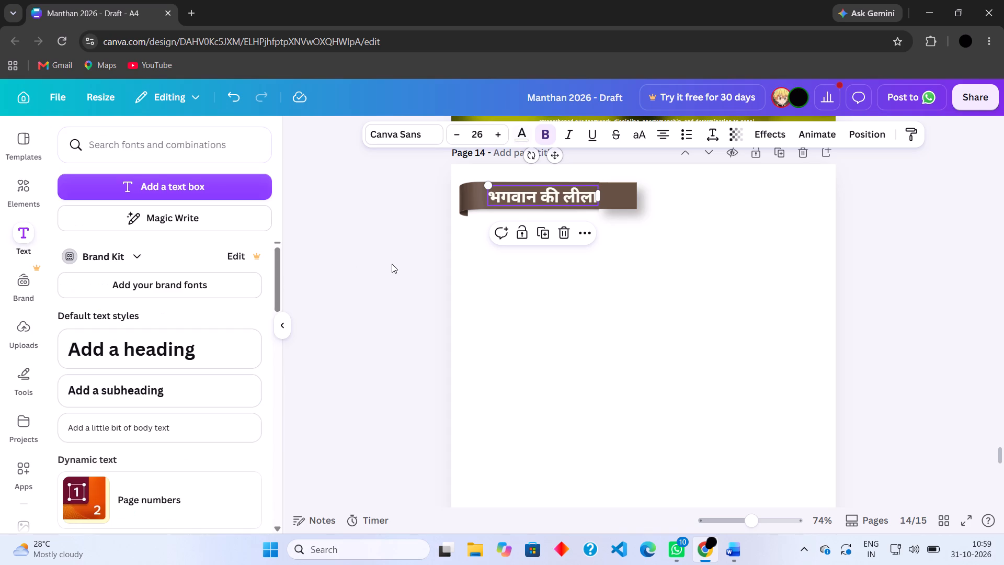
click(412, 273)
Copy the Hindi body text block from page 15, keeping the original in place, and paste it onto page 14.
scroll(412, 273, down, 4)
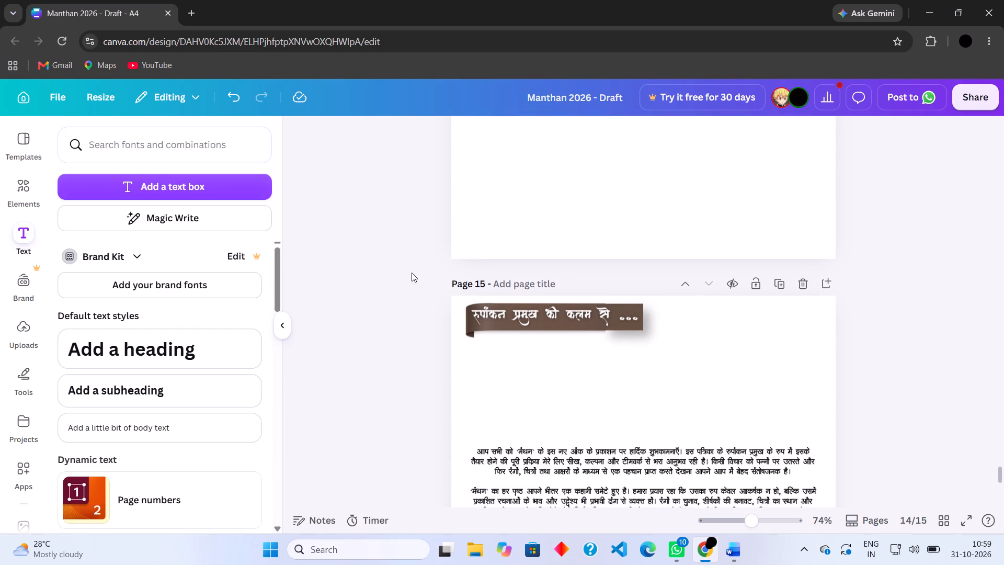
scroll(412, 273, down, 7)
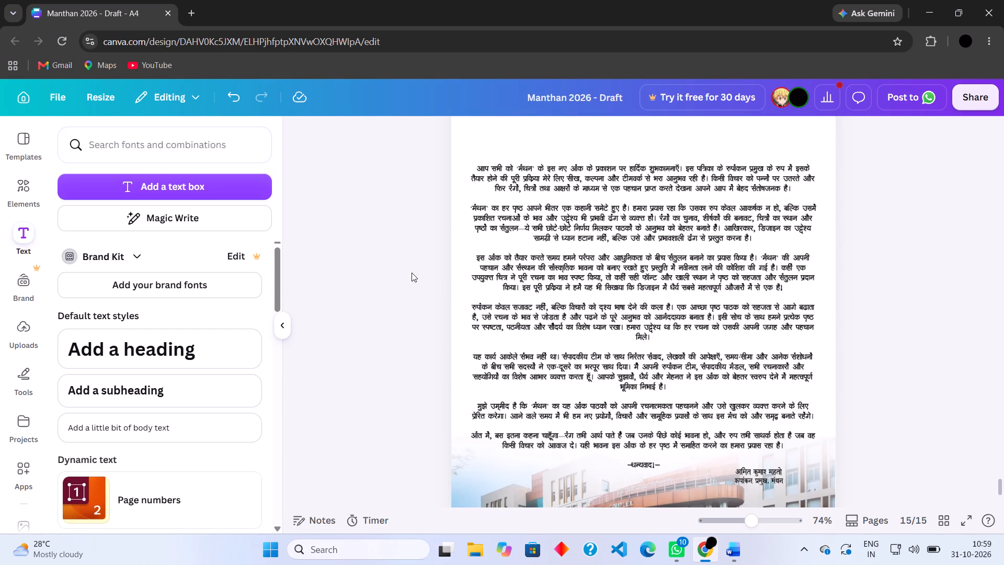
click(620, 261)
drag(620, 261, 620, 256)
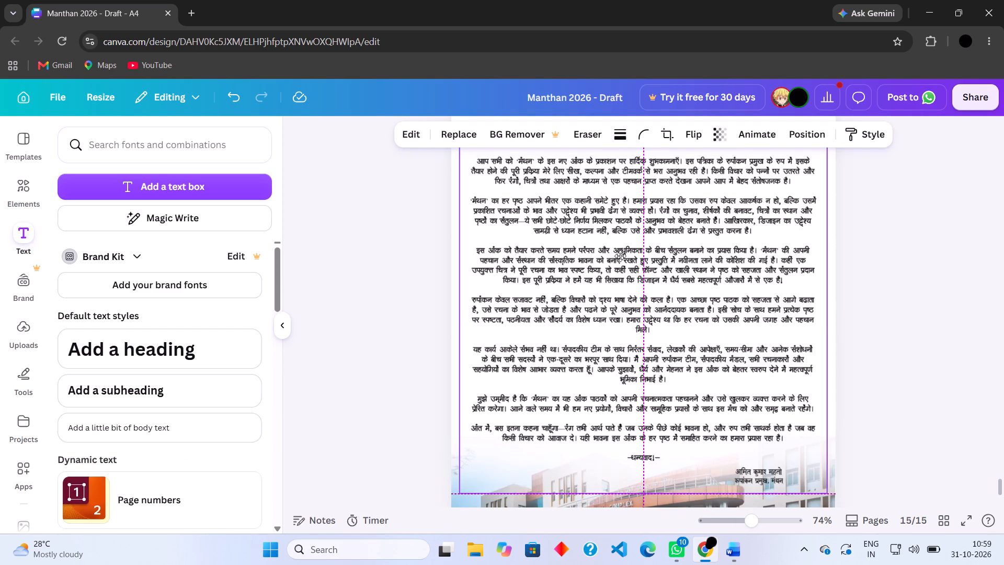
drag(620, 256, 620, 256)
click(235, 101)
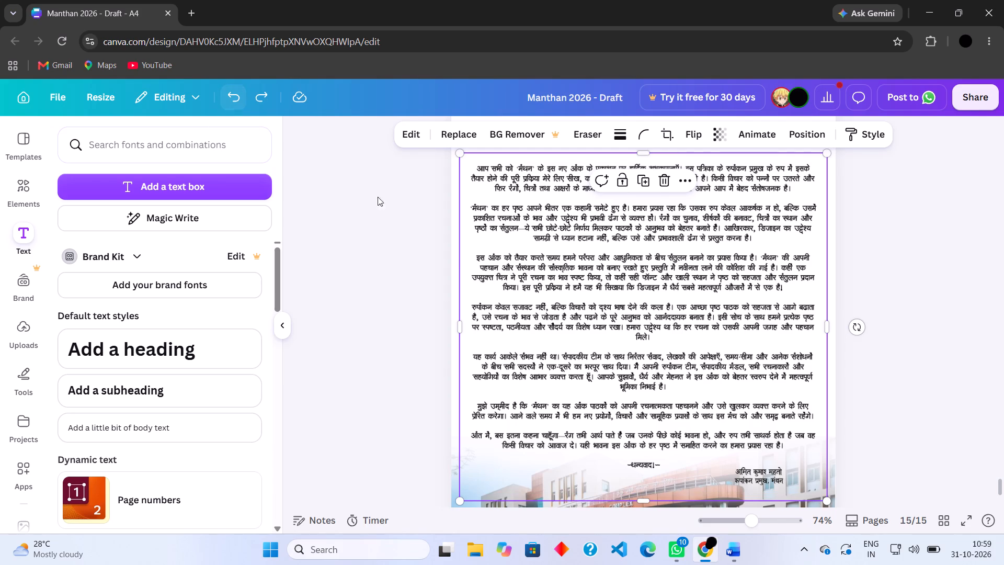
key(ctrl+c)
scroll(528, 298, down, 1)
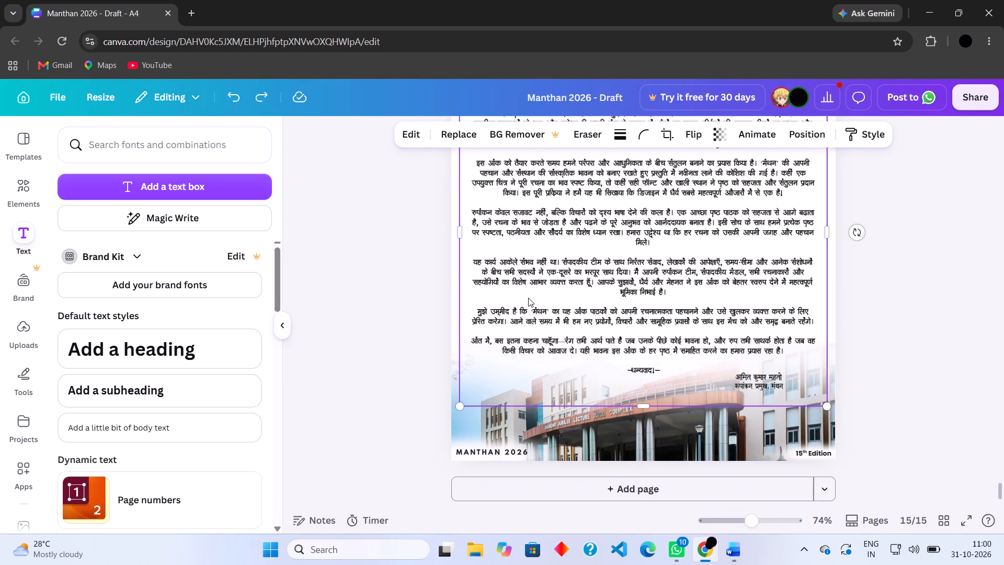
scroll(528, 298, down, 1)
scroll(528, 298, up, 2)
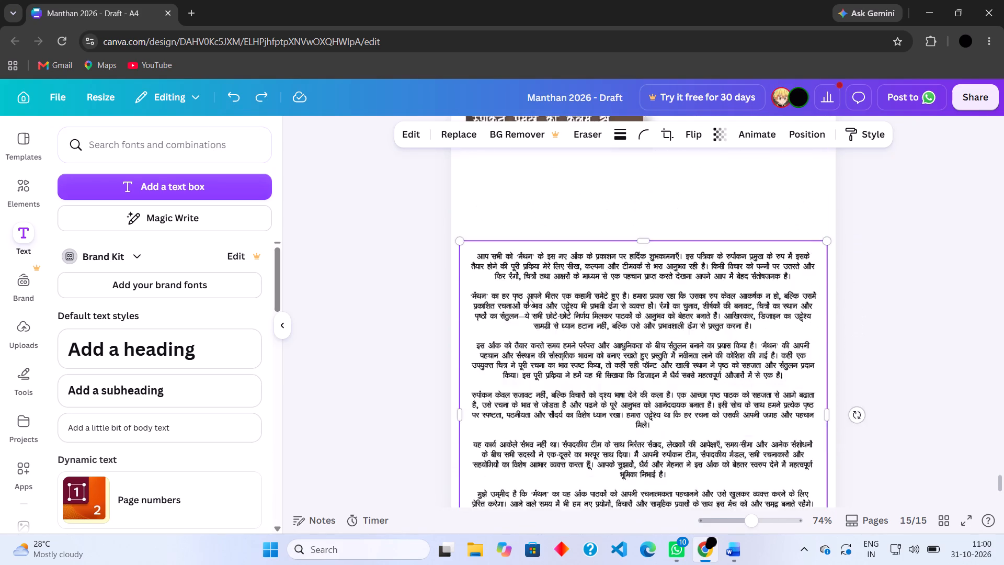
scroll(528, 298, up, 6)
click(588, 298)
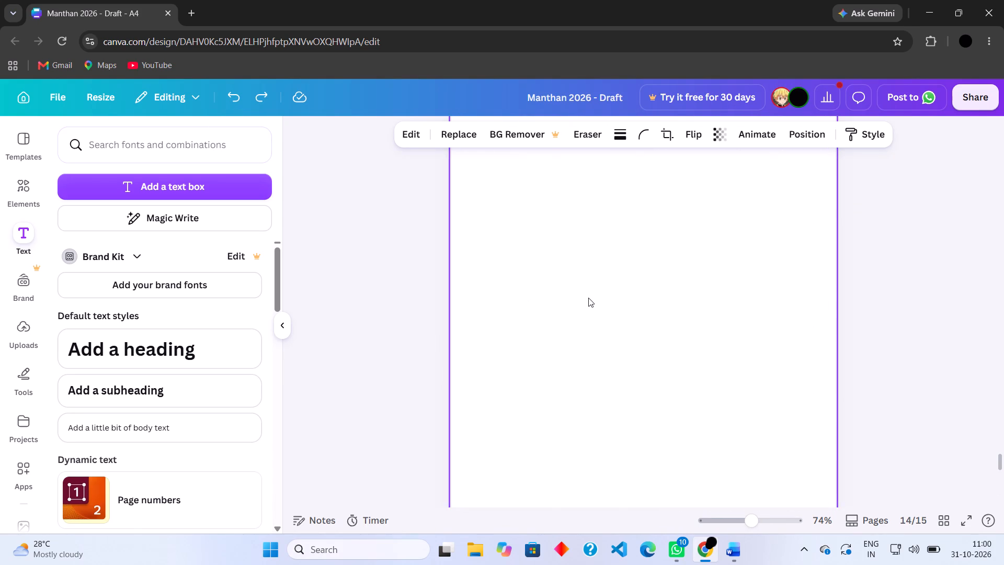
key(ctrl+v)
scroll(588, 298, up, 1)
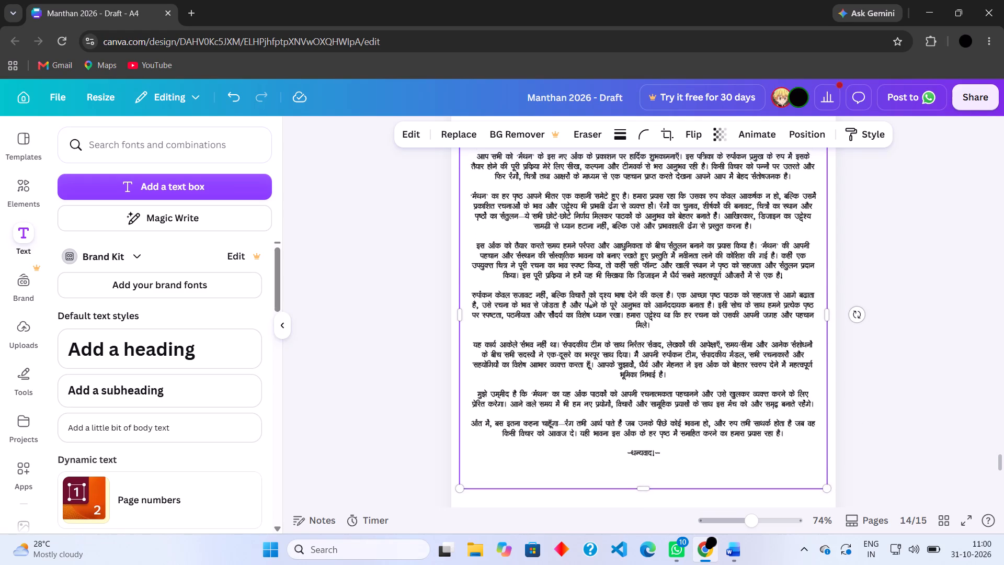
scroll(588, 298, up, 1)
Switch to Word and copy the whole story body, from बहुत पहले की बात है through the last paragraph on page 2.
click(731, 550)
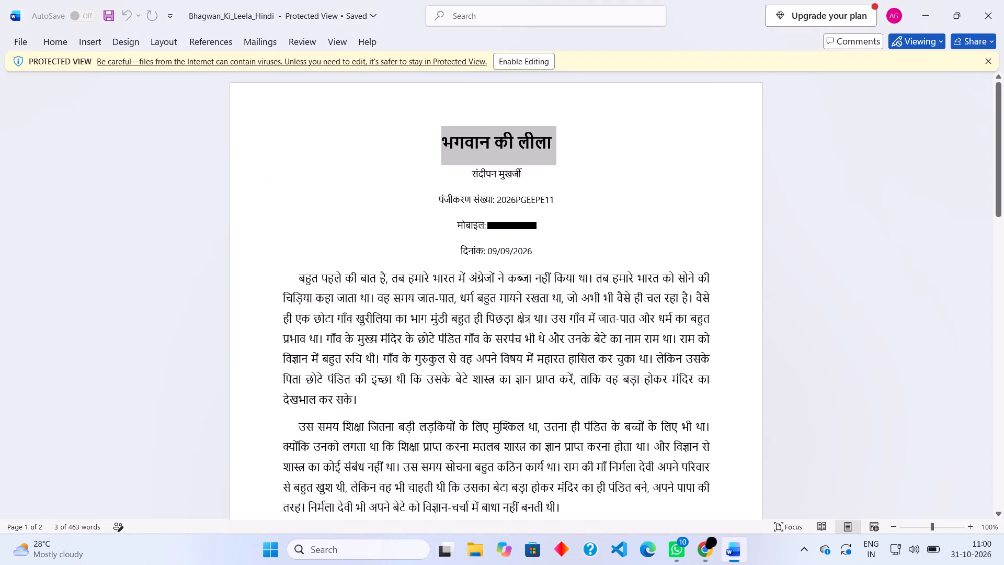
drag(300, 276, 447, 77)
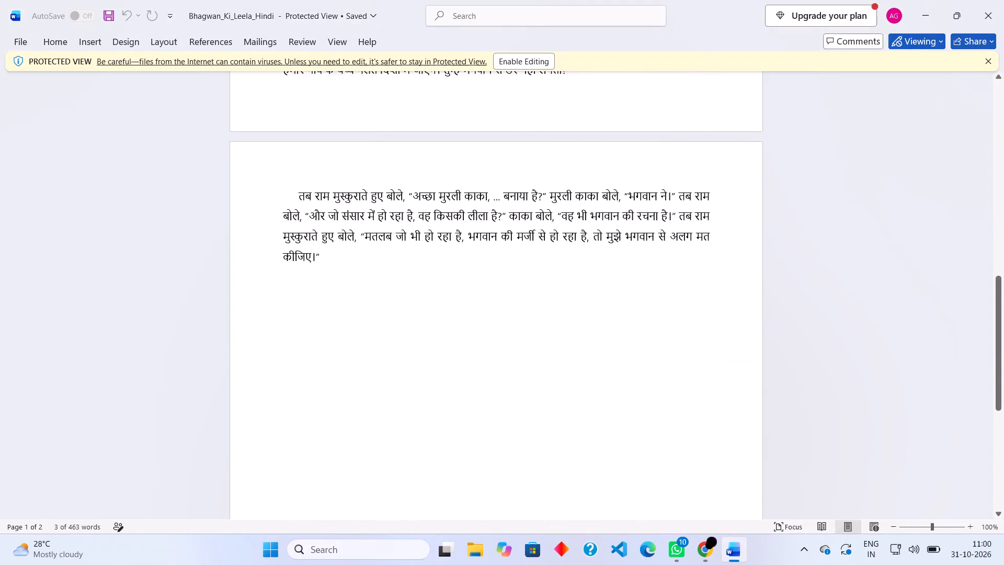
drag(447, 77, 331, 259)
key(ctrl+c)
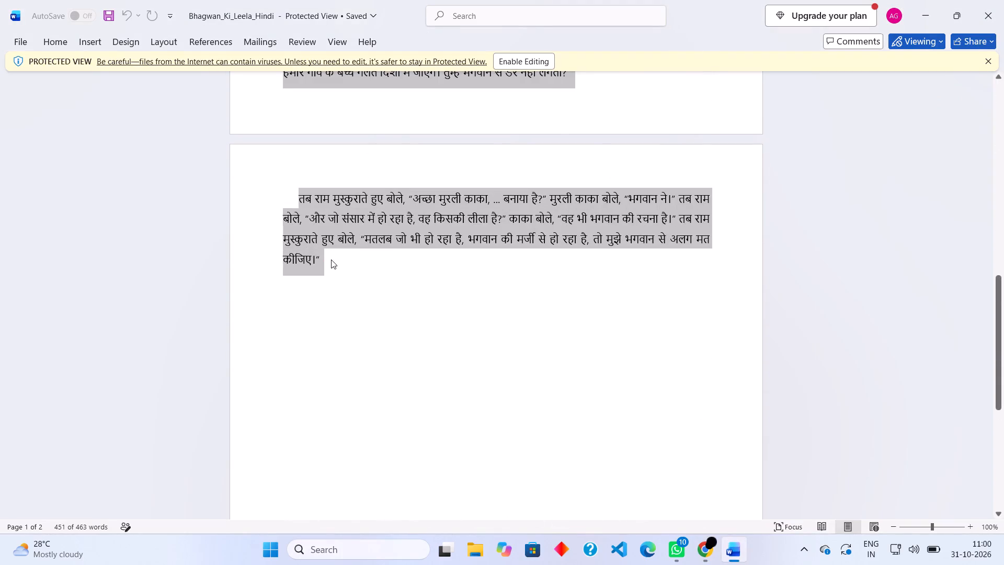
scroll(331, 259, up, 8)
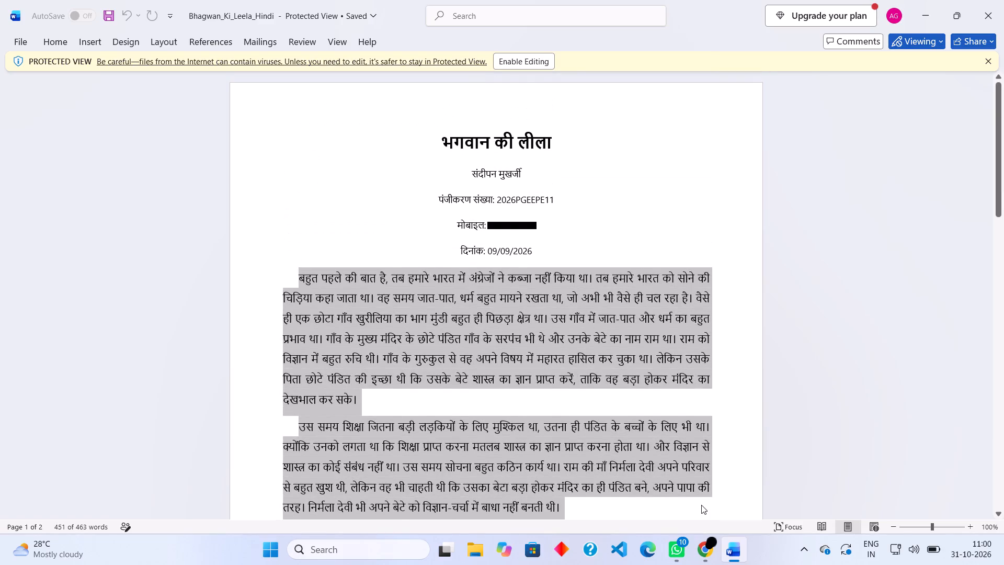
Switch back to the Manthan 2026 - Draft design in Chrome.
click(700, 547)
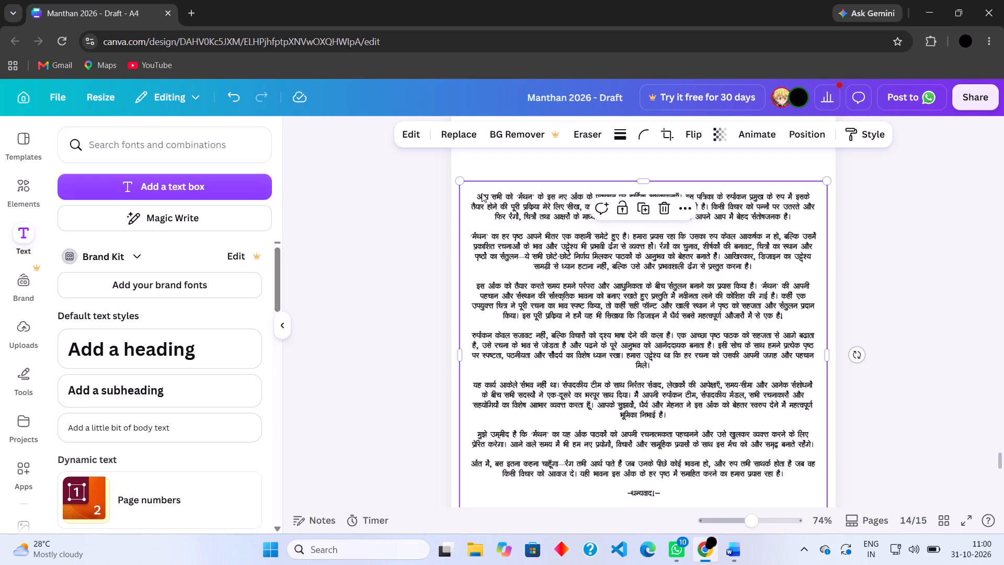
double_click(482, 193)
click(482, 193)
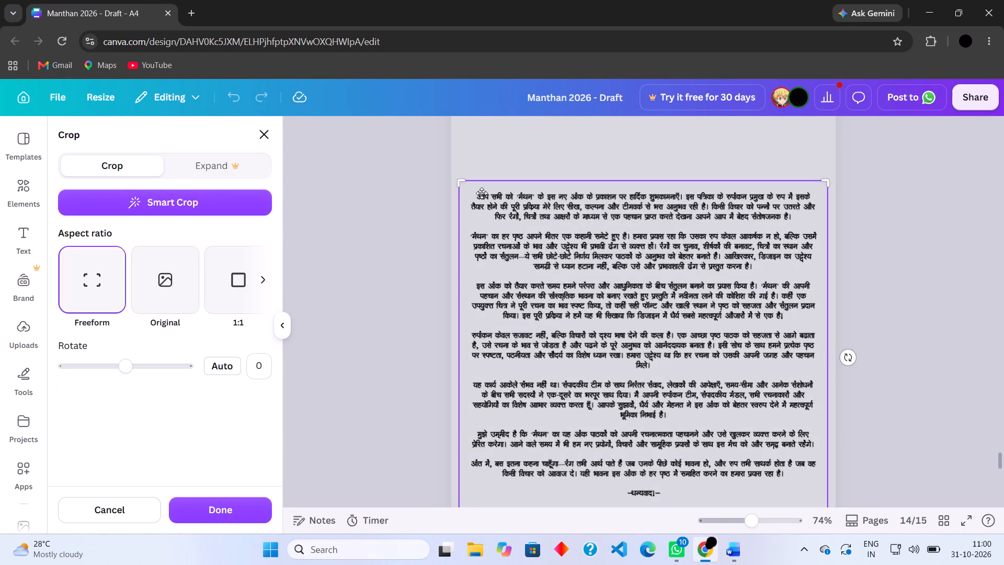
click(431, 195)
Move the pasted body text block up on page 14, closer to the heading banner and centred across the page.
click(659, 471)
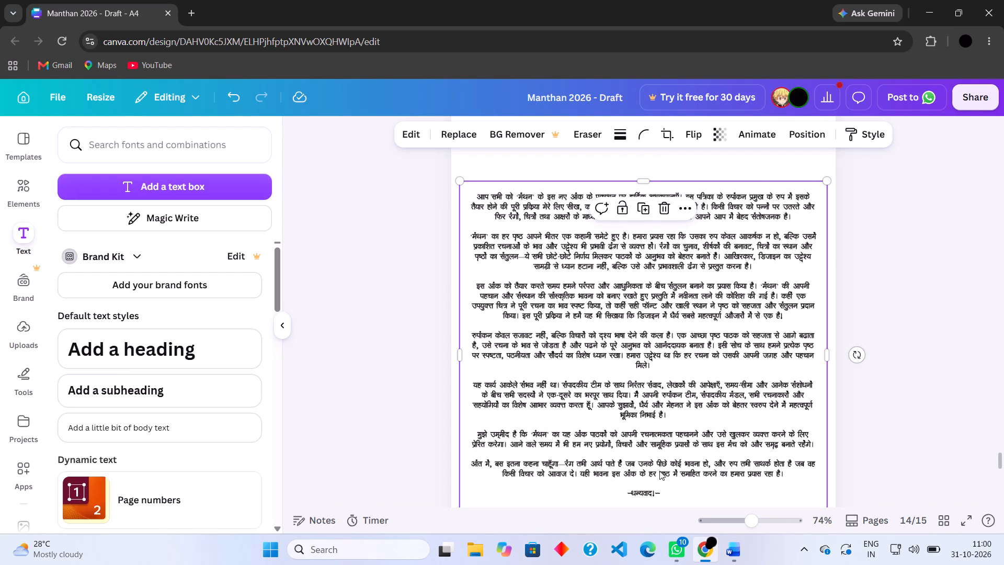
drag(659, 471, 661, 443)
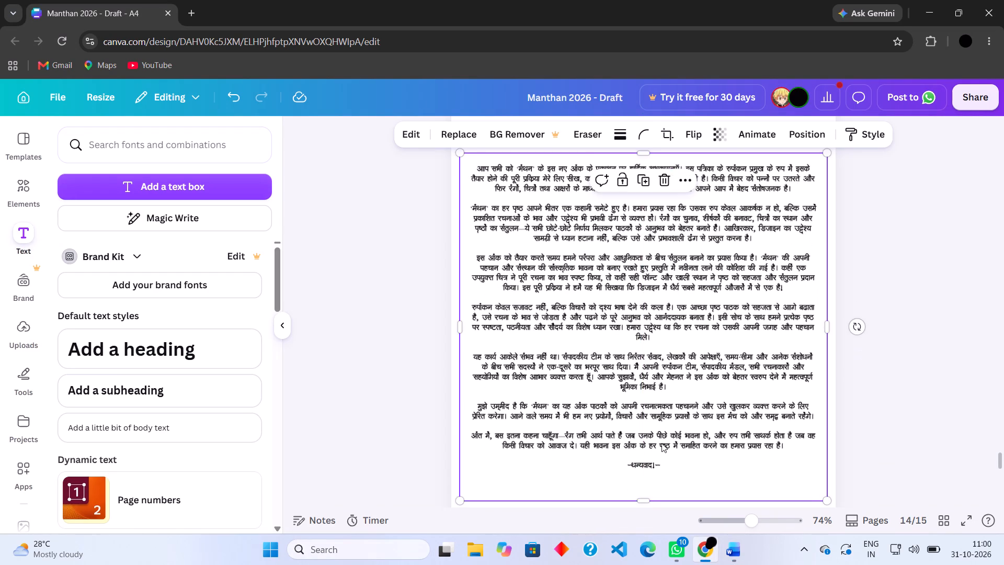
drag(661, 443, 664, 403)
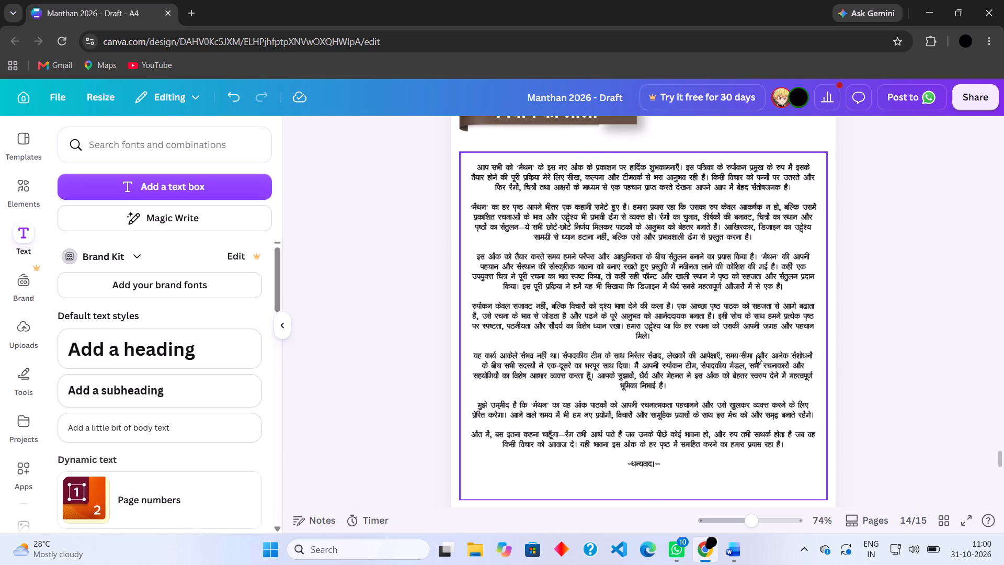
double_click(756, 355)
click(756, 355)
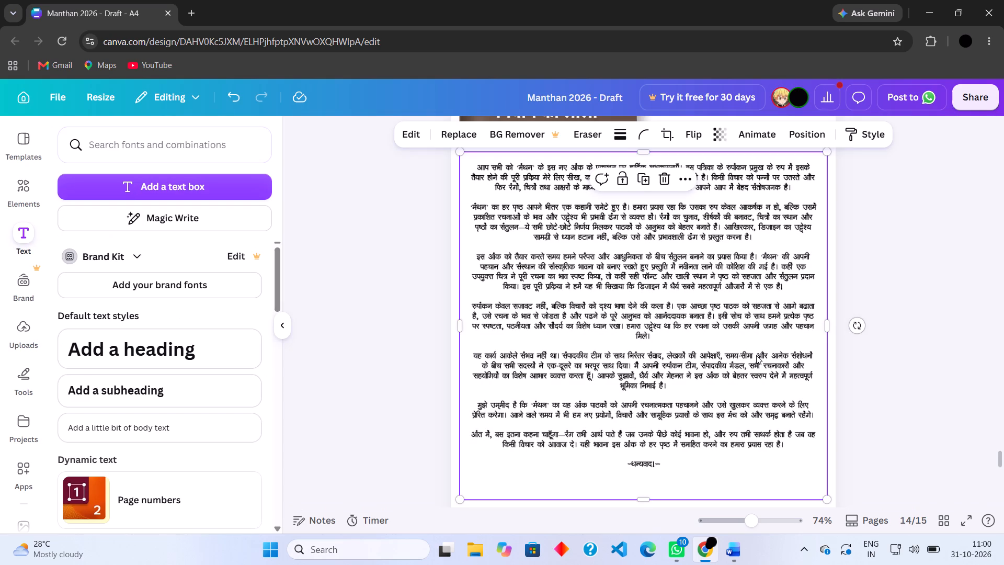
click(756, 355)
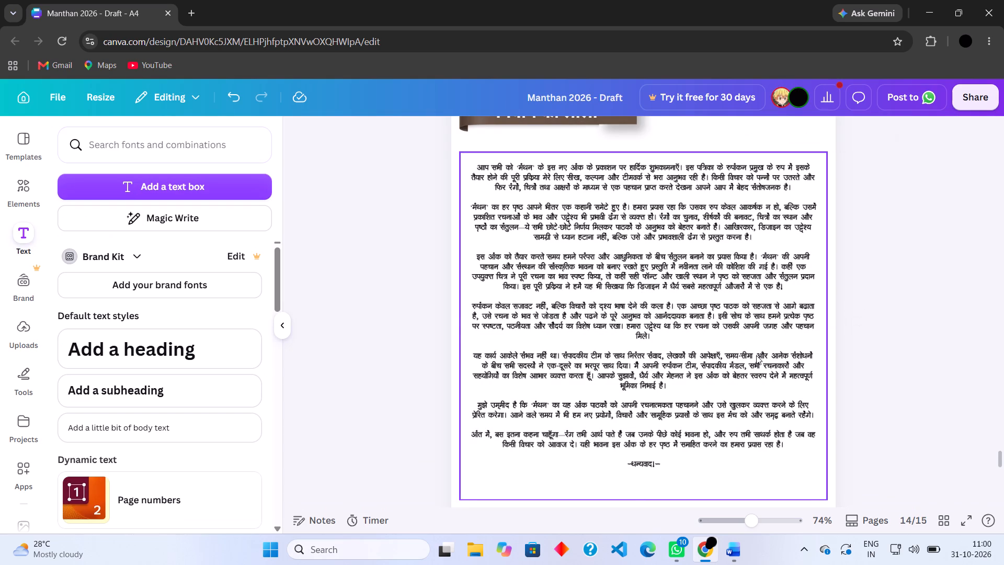
Delete the pasted page 15 body text block from page 14.
click(756, 355)
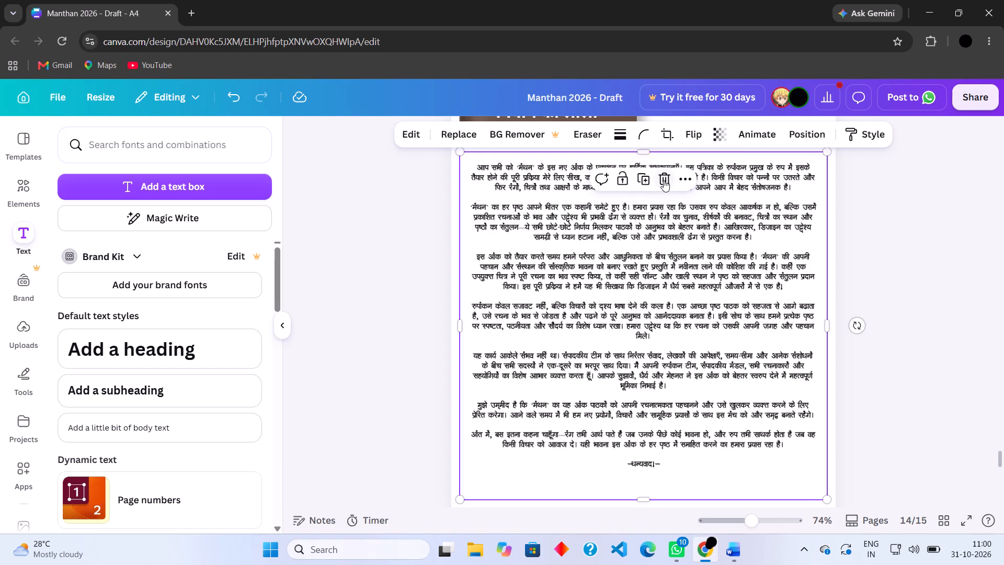
click(664, 179)
Add a subheading text box to page 14 and paste the story body copied from Word into it.
click(150, 380)
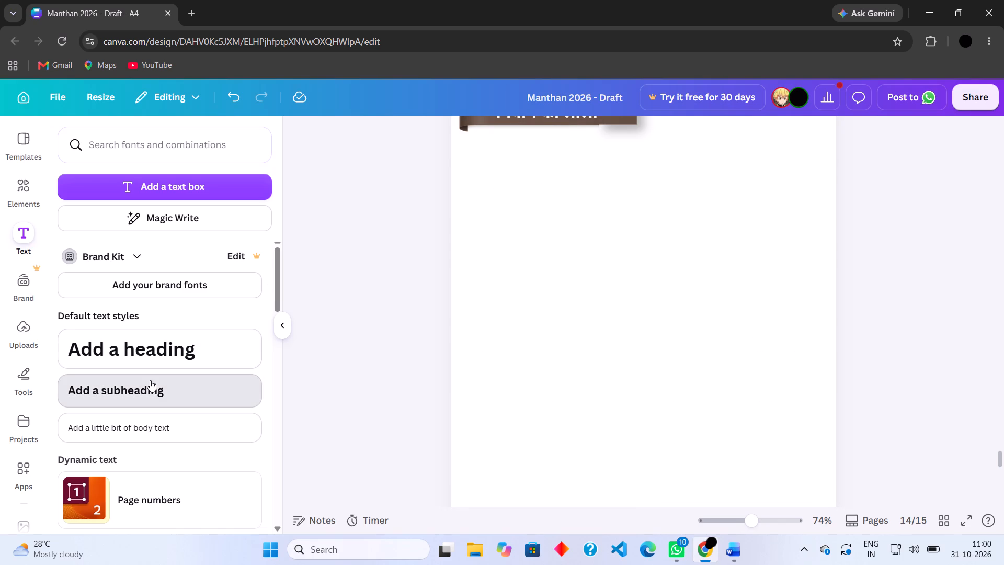
key(ctrl+v)
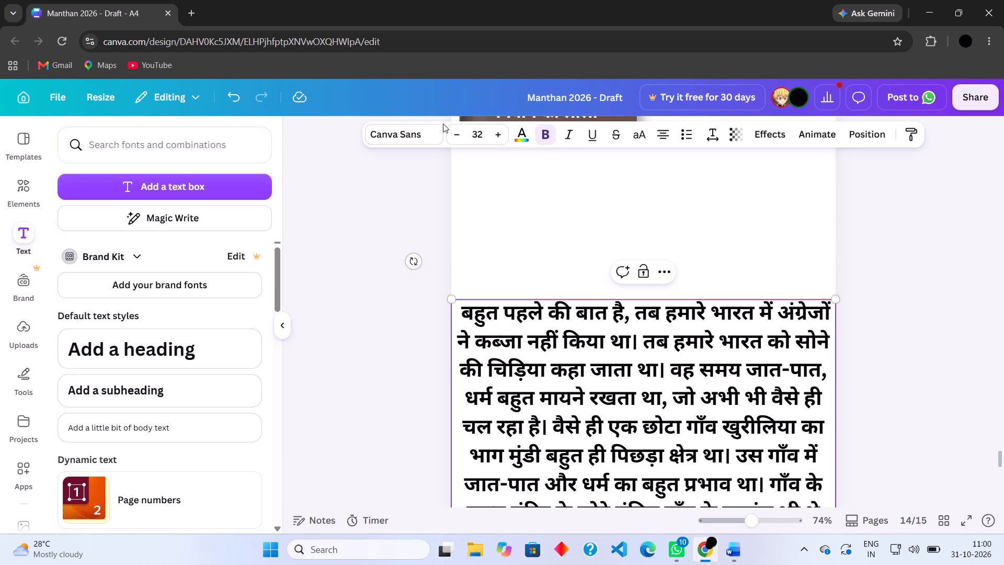
Reduce the font size in the pasted story text box to 24.
triple_click(457, 136)
triple_click(457, 136)
double_click(457, 136)
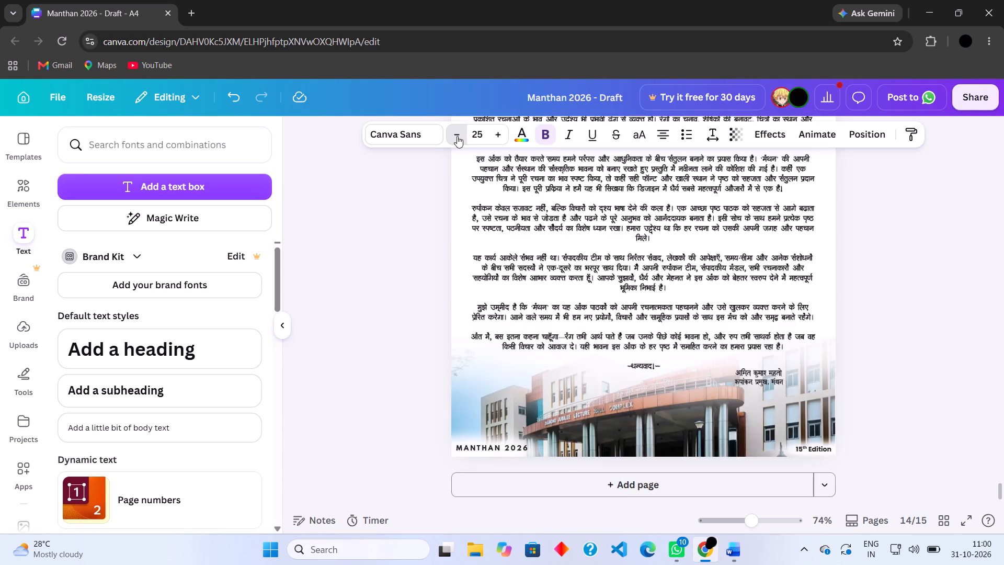
Scale the story text box down slightly from its upper-left corner, to a font size of about 22.4.
scroll(532, 248, right, 1)
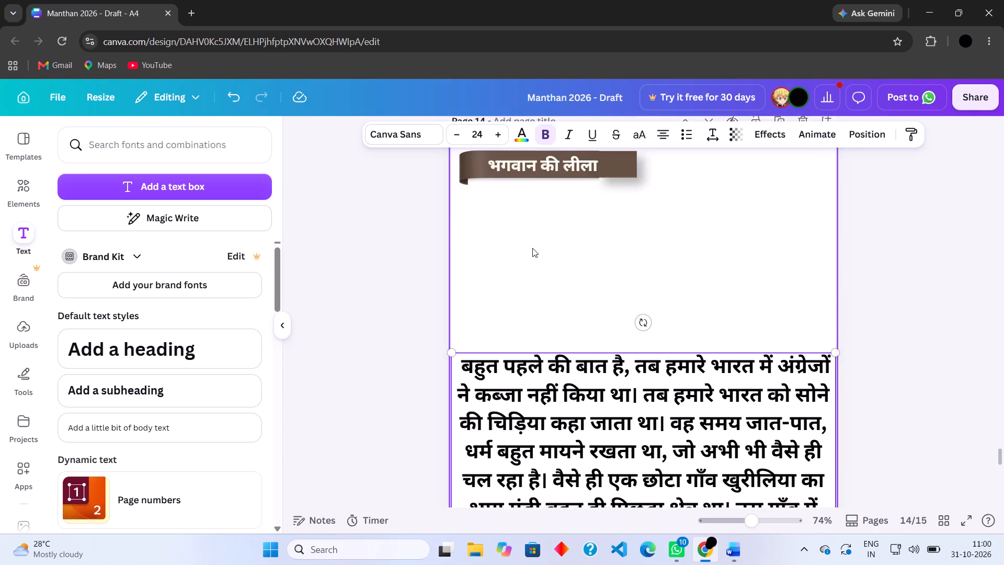
scroll(532, 248, right, 1)
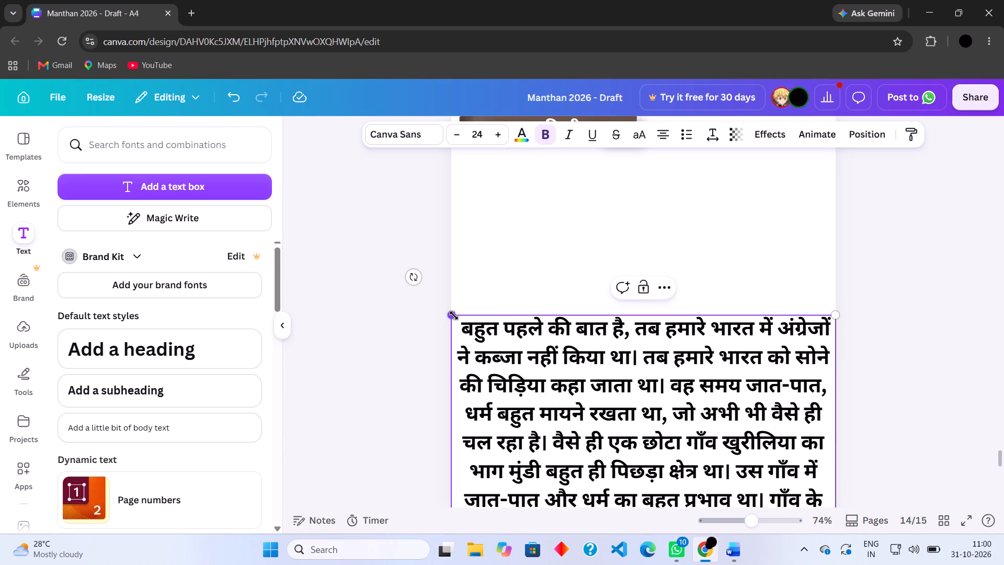
drag(454, 315, 576, 389)
click(675, 318)
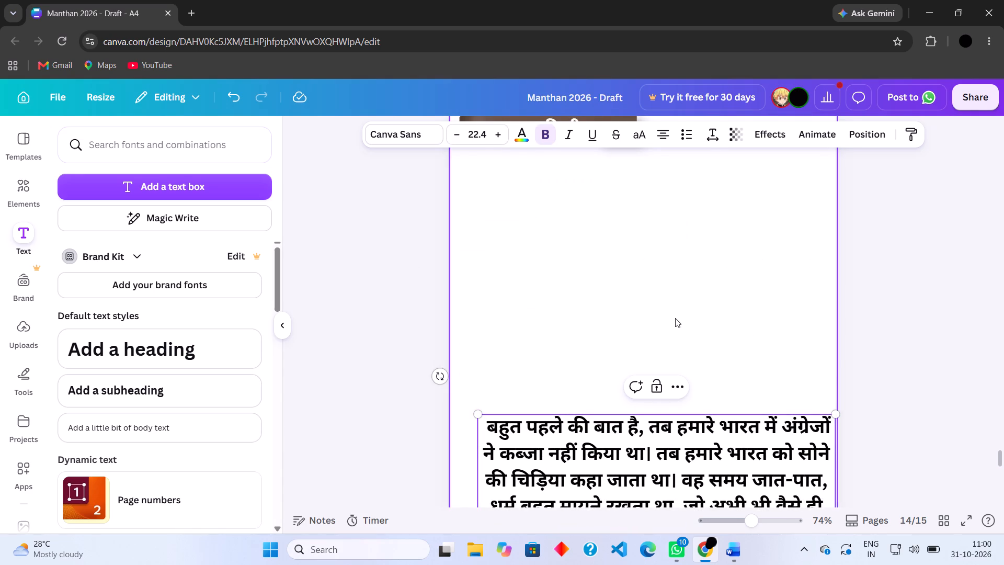
Move the story text box up to sit directly below the भगवान की लीला banner.
drag(669, 429, 659, 157)
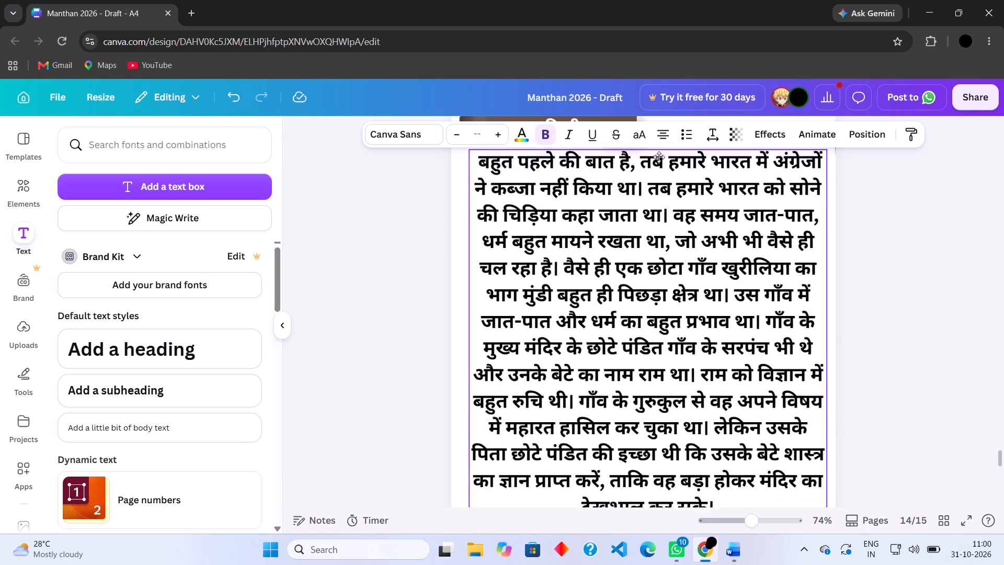
drag(659, 157, 653, 166)
Reduce the font size of the entire story text box so the whole story fits on page 14 below the banner.
scroll(653, 166, up, 1)
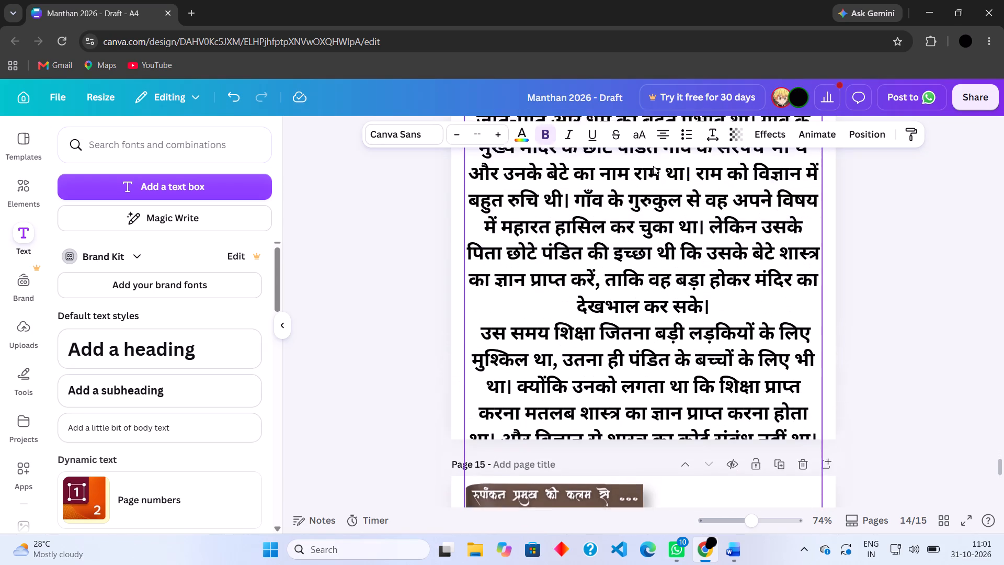
scroll(653, 166, up, 1)
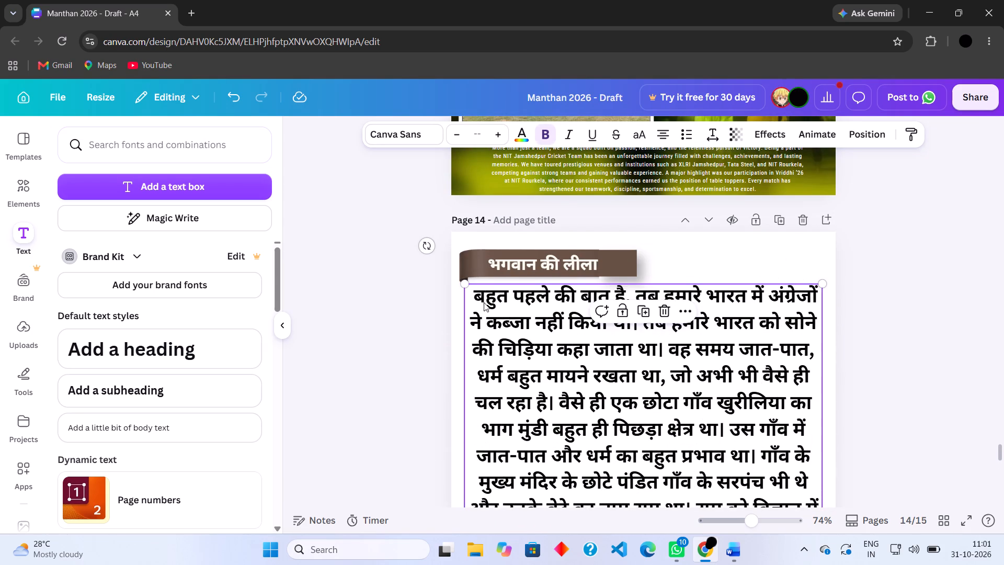
double_click(470, 287)
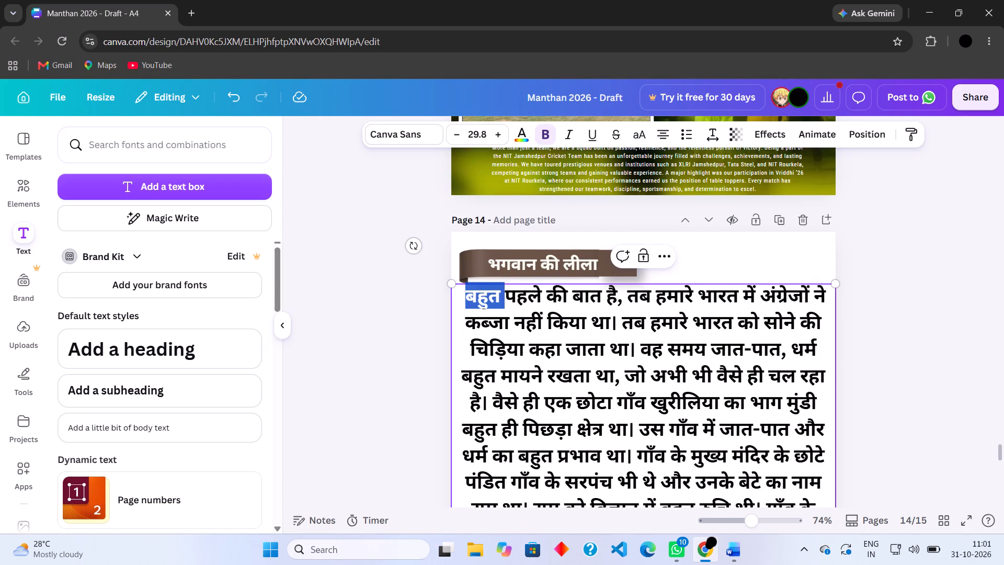
click(425, 294)
click(522, 304)
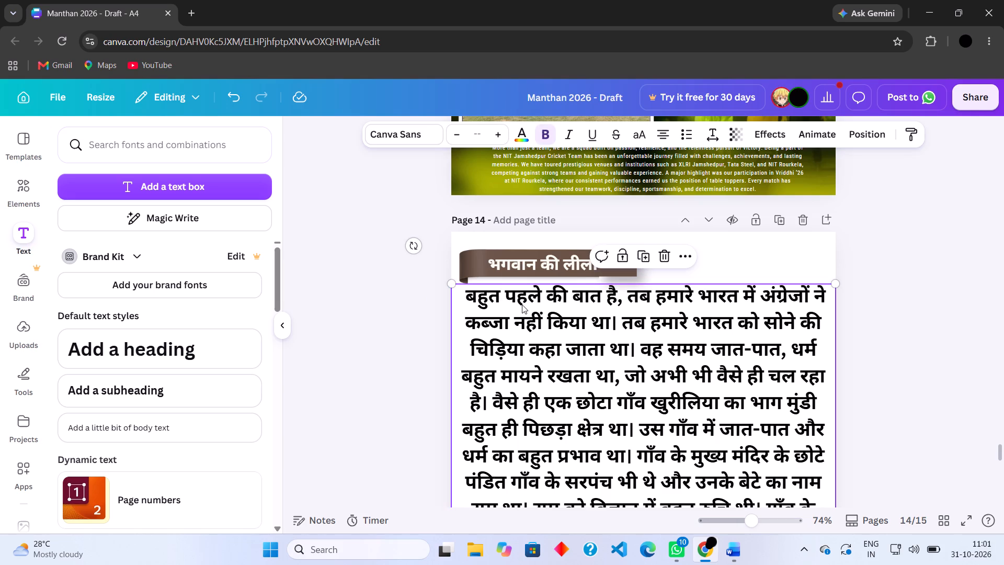
triple_click(459, 138)
triple_click(459, 138)
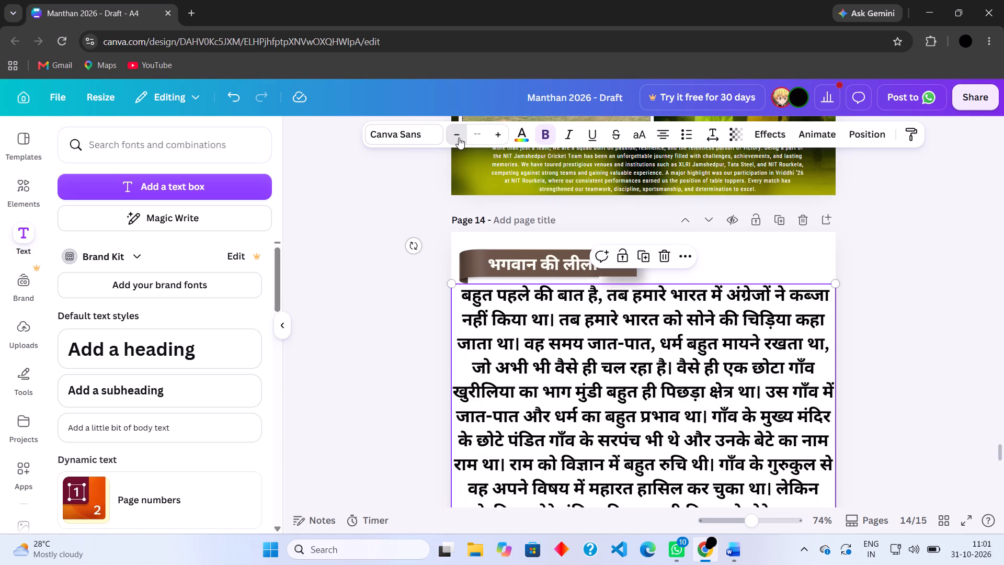
triple_click(459, 138)
triple_click(459, 138)
triple_click(459, 138)
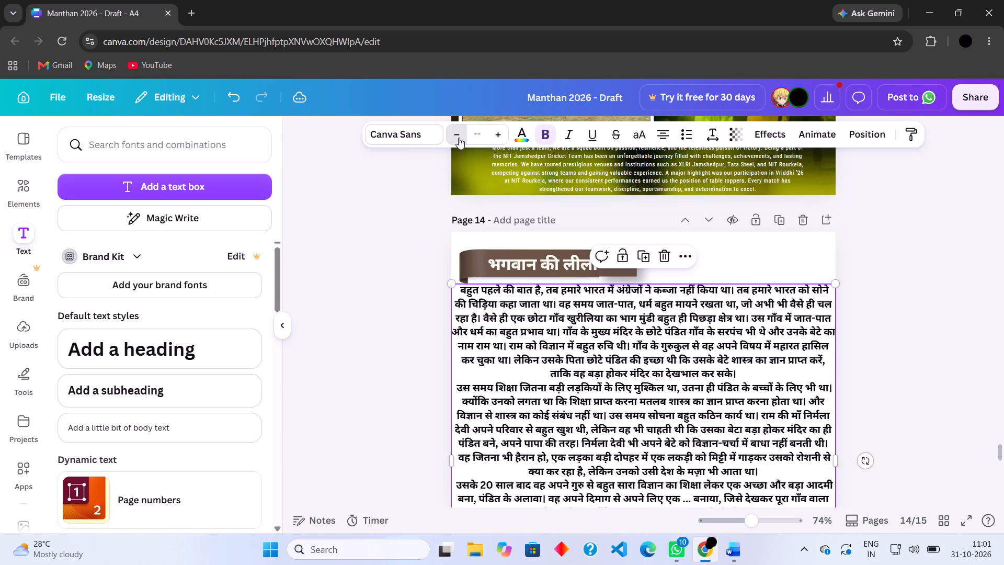
triple_click(459, 138)
triple_click(459, 138)
click(459, 138)
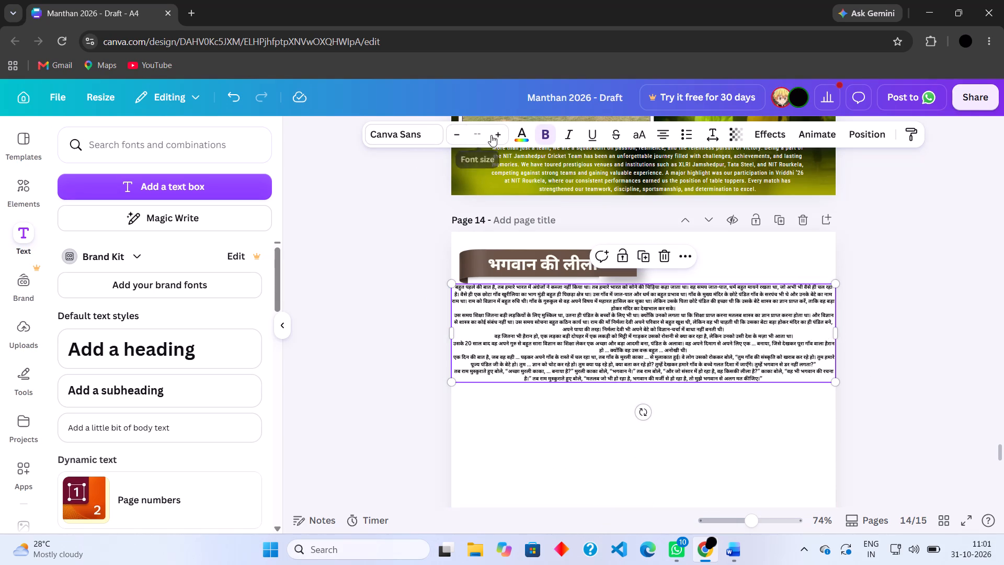
triple_click(499, 137)
click(499, 137)
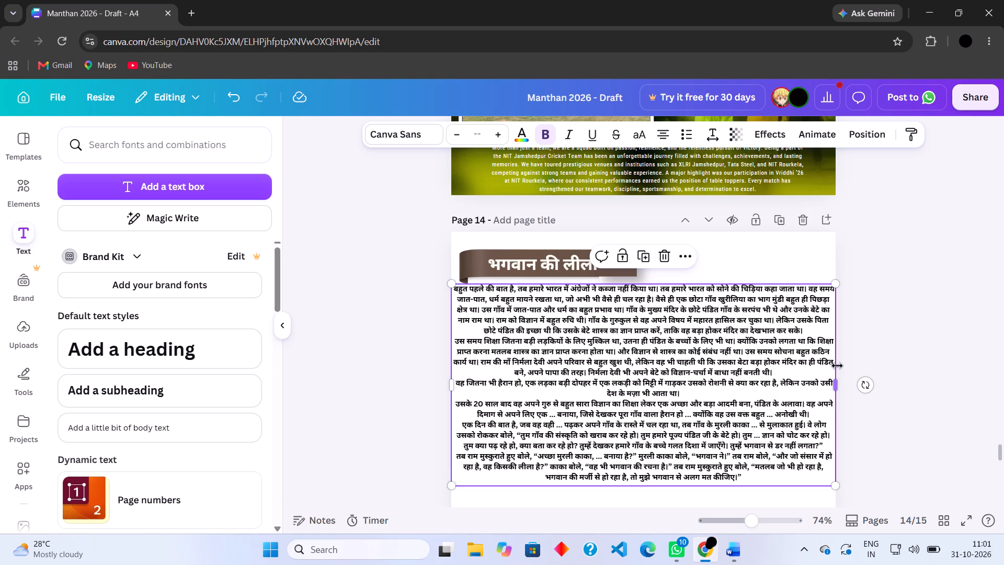
Narrow the story text box to leave side margins and centre it on page 14 just below the banner.
drag(837, 387, 799, 390)
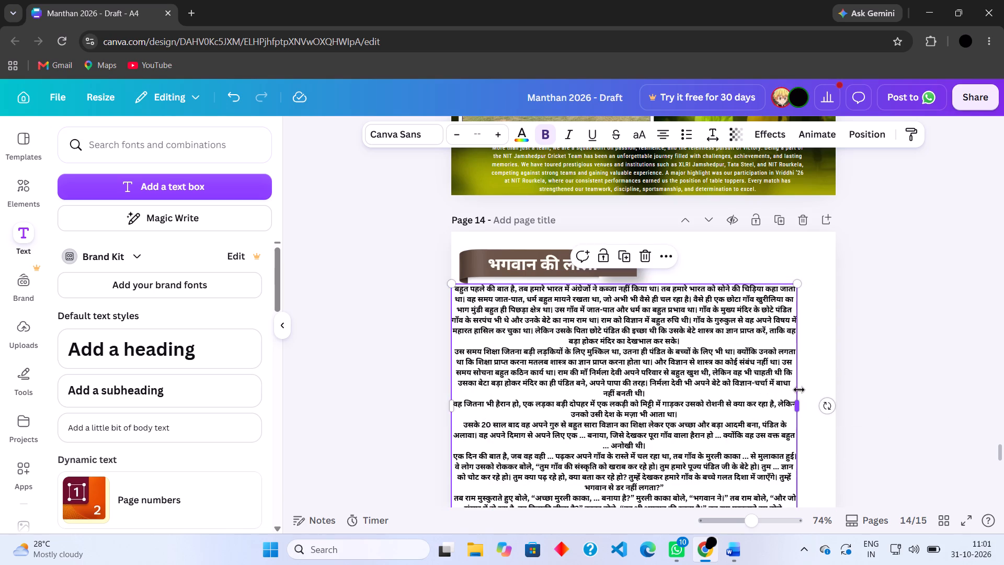
click(902, 410)
drag(709, 413, 725, 415)
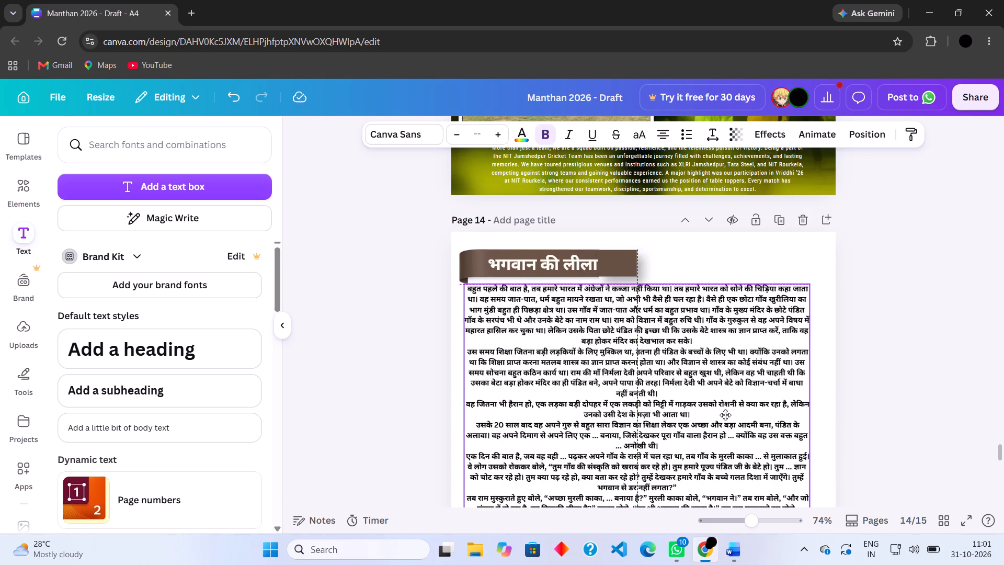
drag(725, 415, 731, 421)
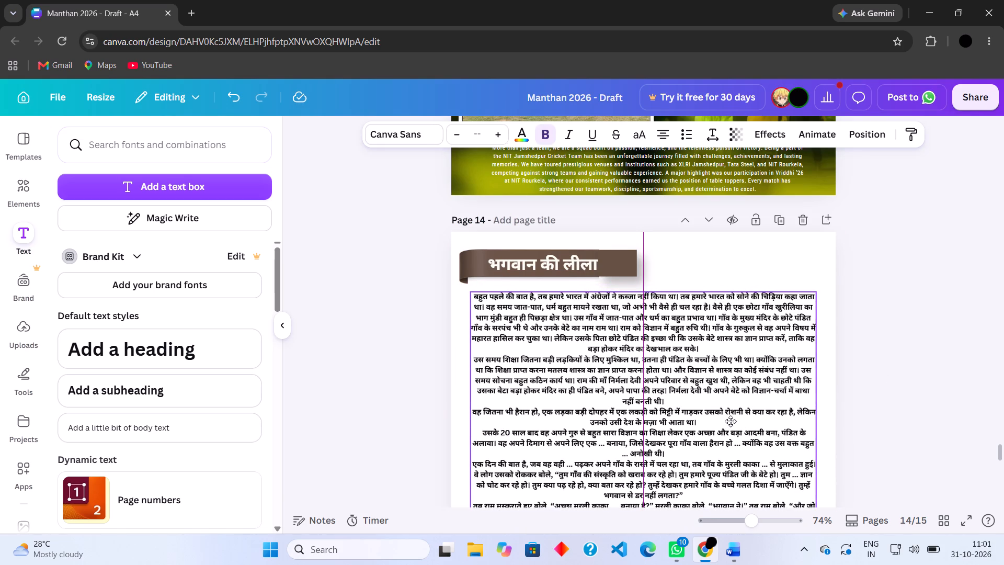
drag(731, 421, 731, 421)
Narrow the story text box a little further from its right edge.
scroll(731, 421, down, 1)
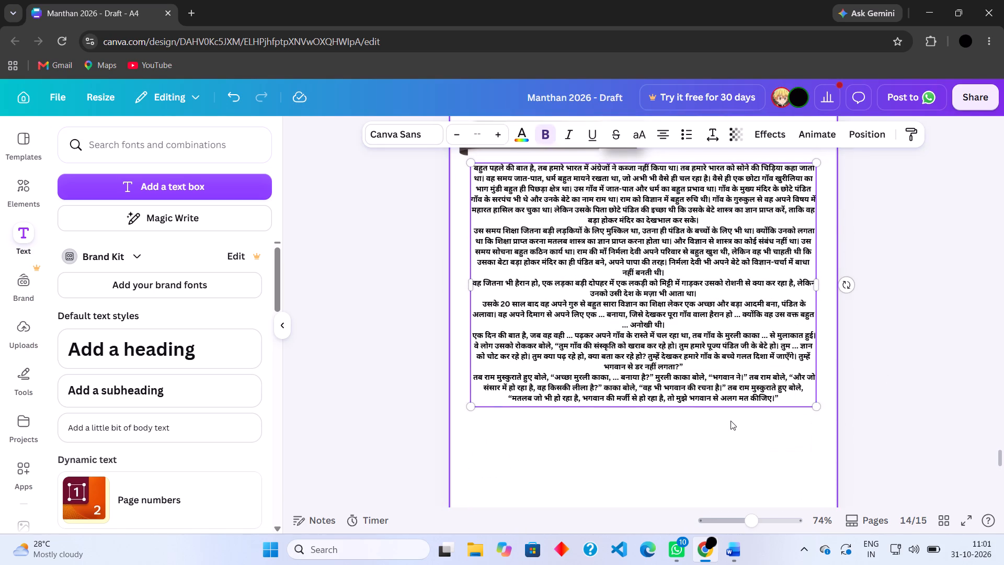
scroll(731, 421, down, 1)
drag(822, 288, 802, 289)
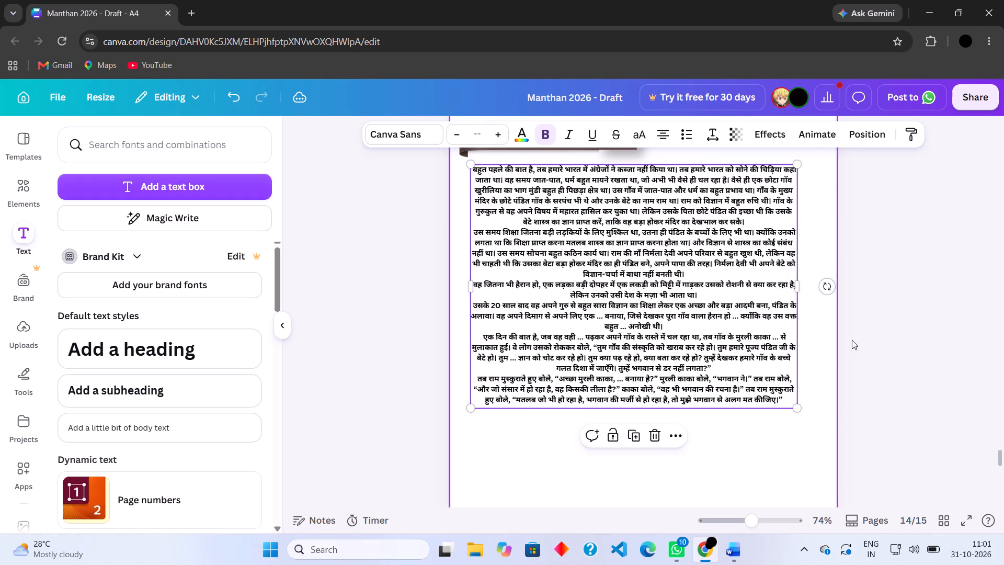
click(860, 334)
Copy the author's name and registration number lines from the Word document into a new subheading text box on Canva page 14.
scroll(860, 334, down, 1)
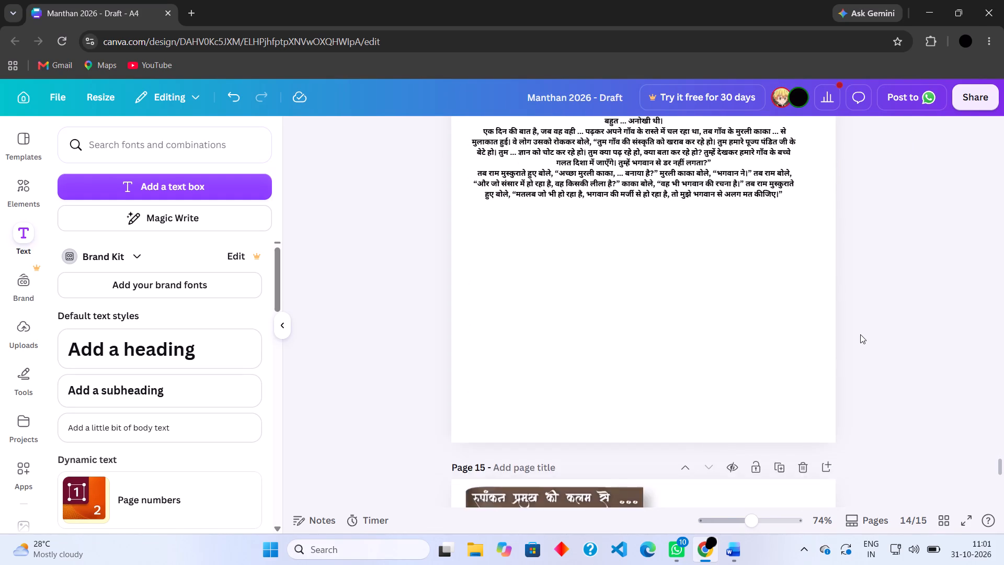
scroll(860, 334, down, 1)
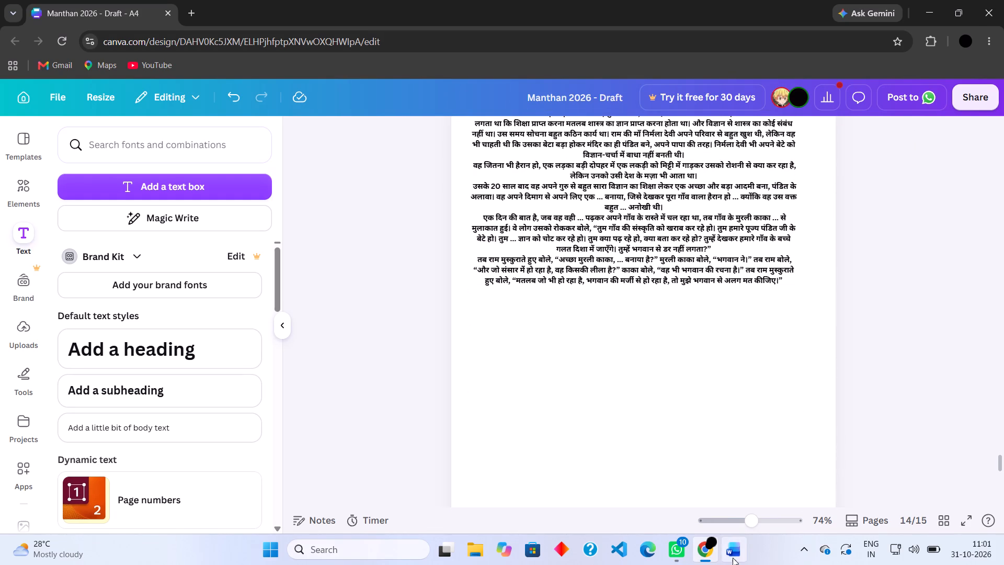
click(733, 558)
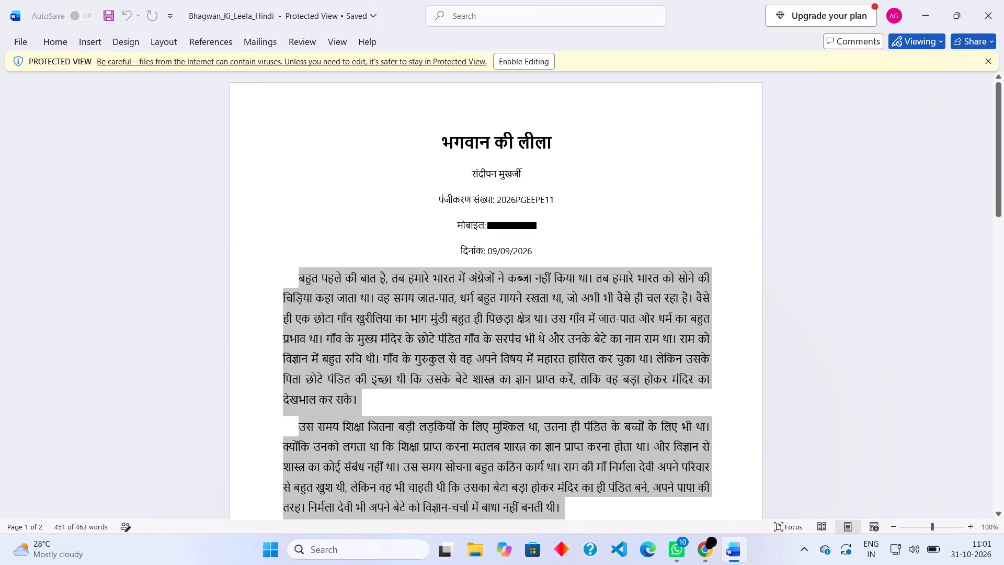
drag(470, 172, 527, 172)
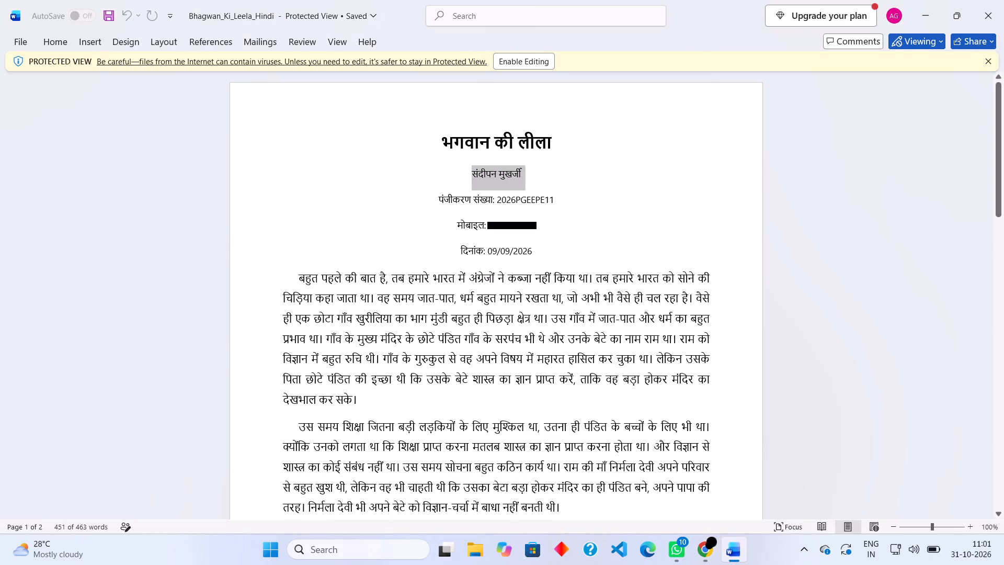
drag(527, 172, 556, 196)
key(ctrl+c)
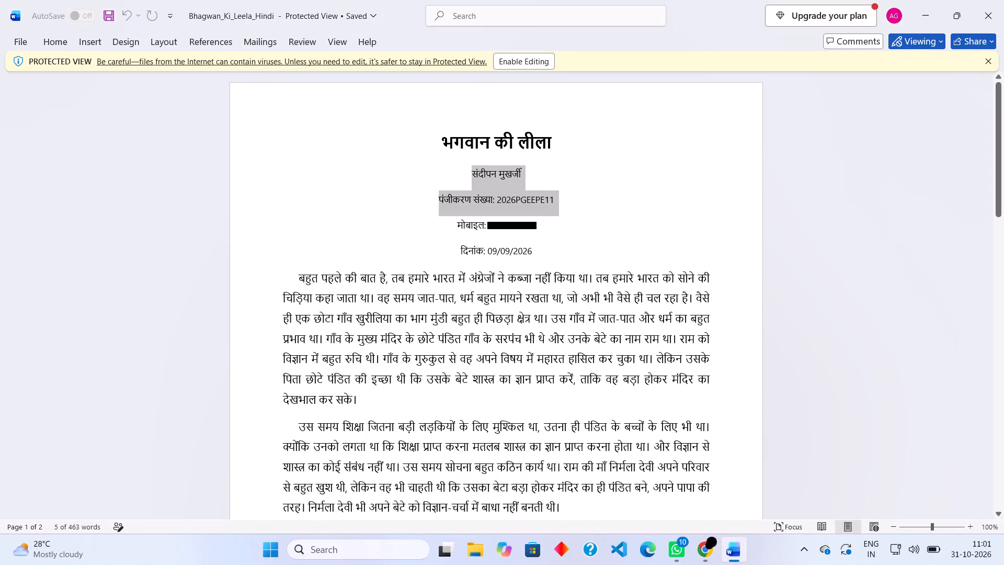
click(703, 550)
scroll(703, 550, down, 1)
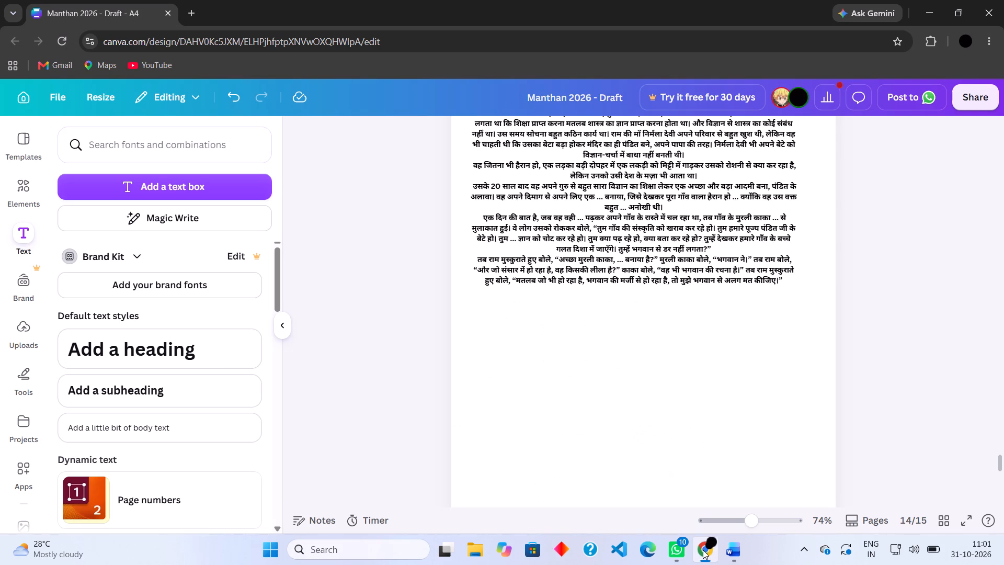
scroll(703, 550, down, 1)
scroll(749, 372, down, 8)
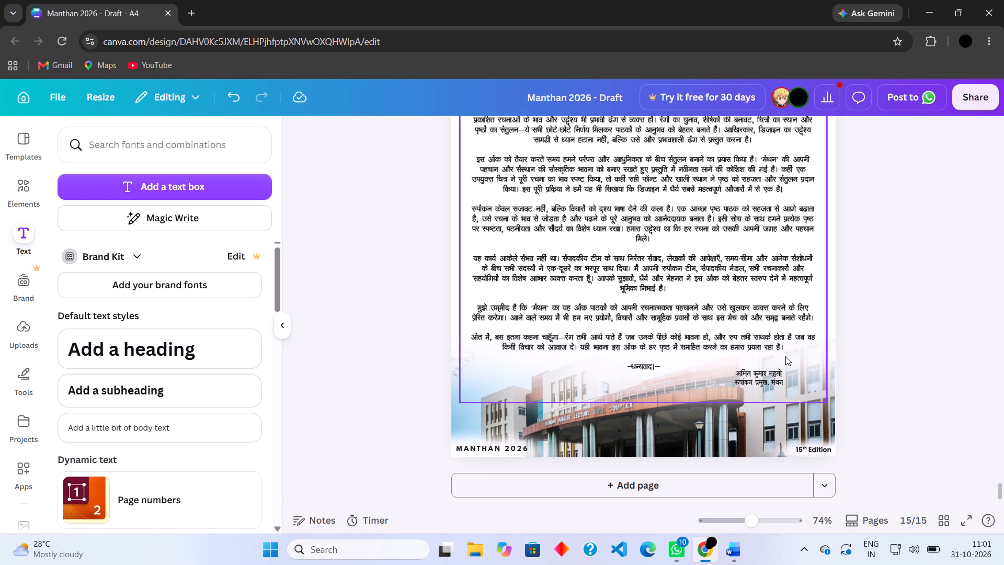
scroll(785, 356, up, 2)
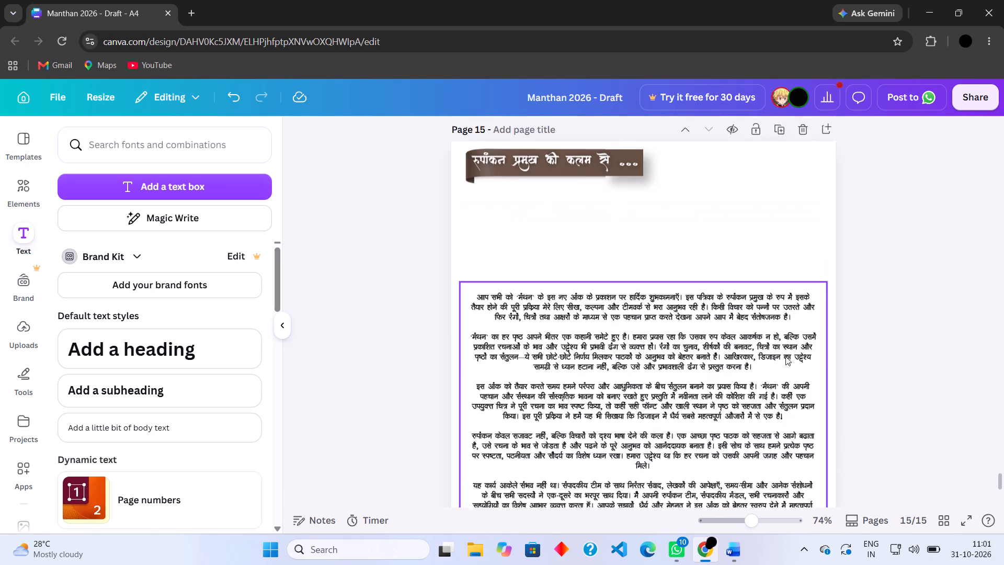
scroll(785, 356, up, 8)
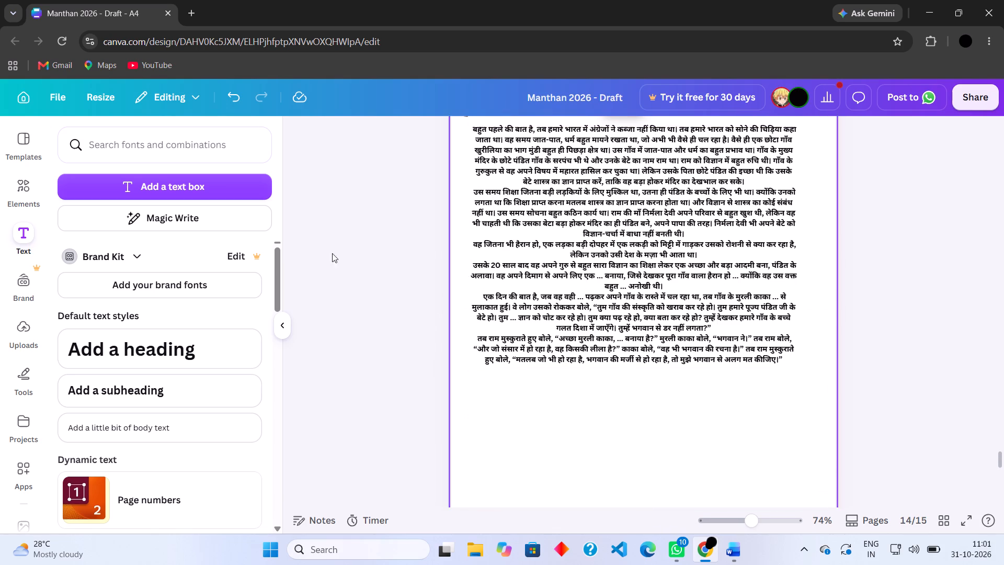
click(169, 386)
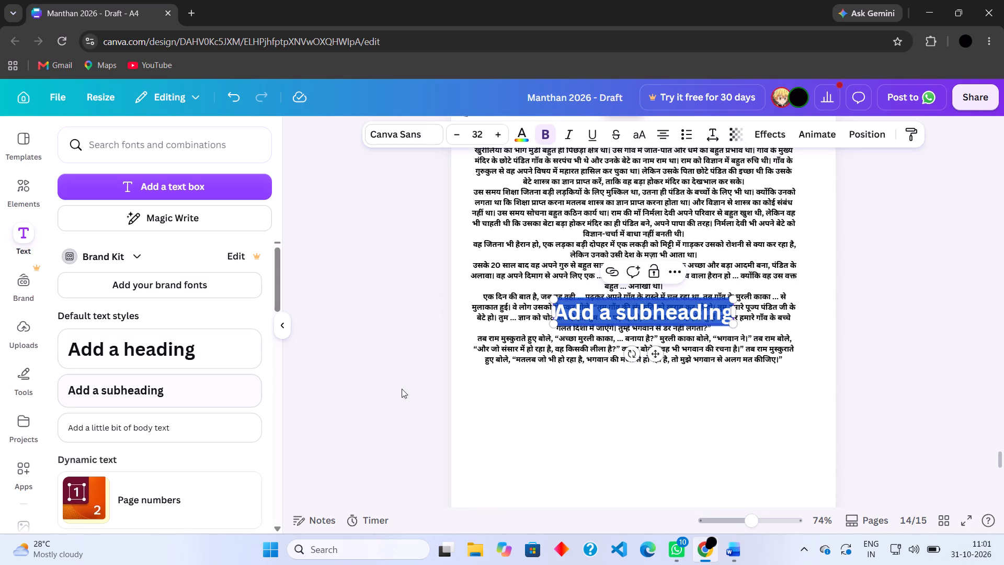
key(ctrl+v)
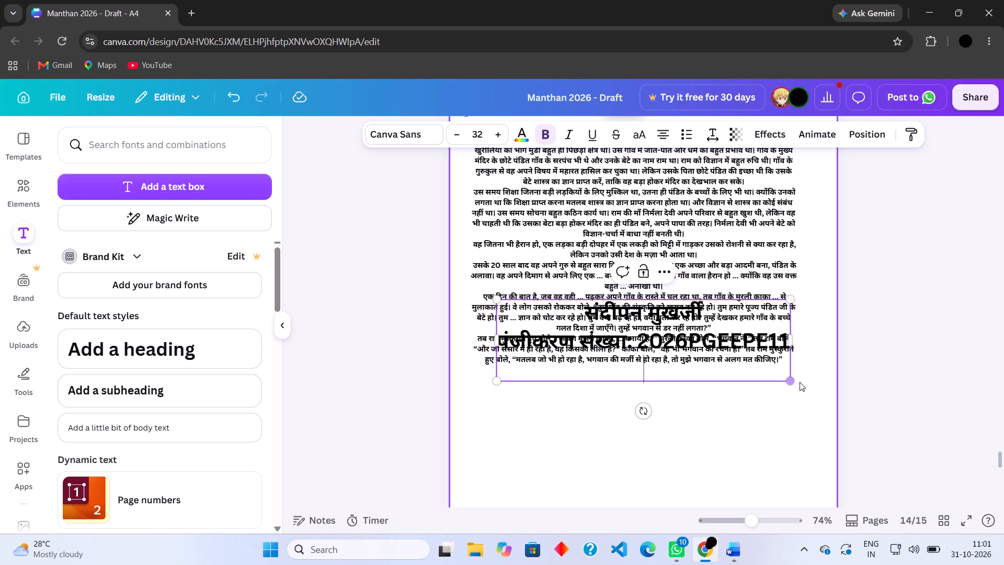
Shrink the author details text to size 7.9 and place it just below the story's end, near the page's right margin.
drag(792, 379, 673, 337)
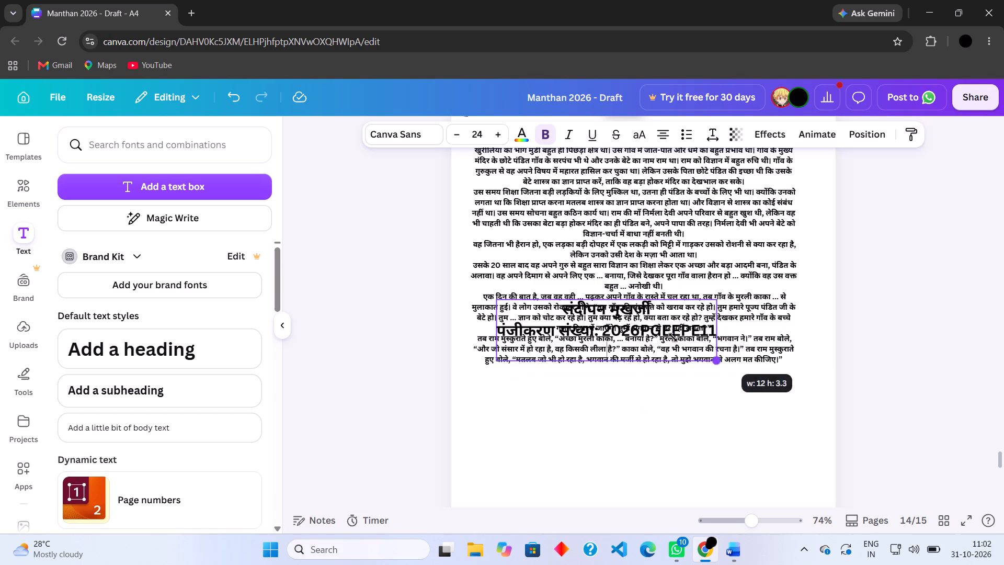
drag(673, 337, 569, 325)
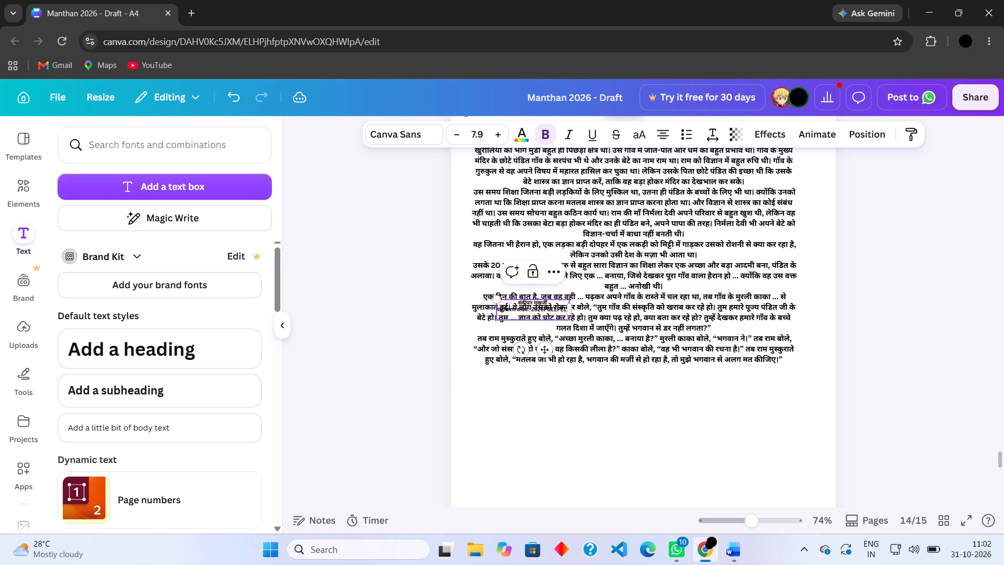
drag(541, 347, 785, 425)
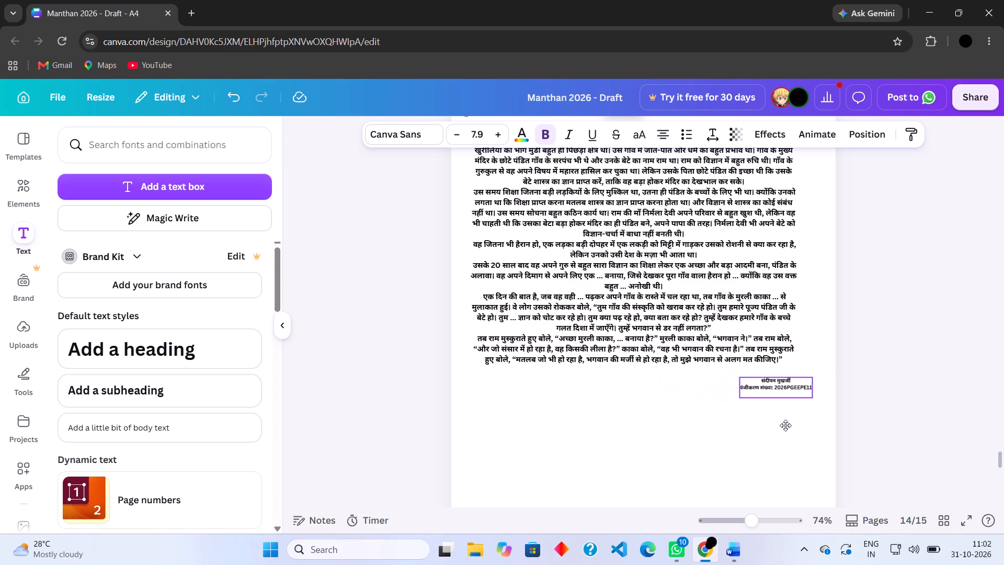
drag(785, 425, 784, 430)
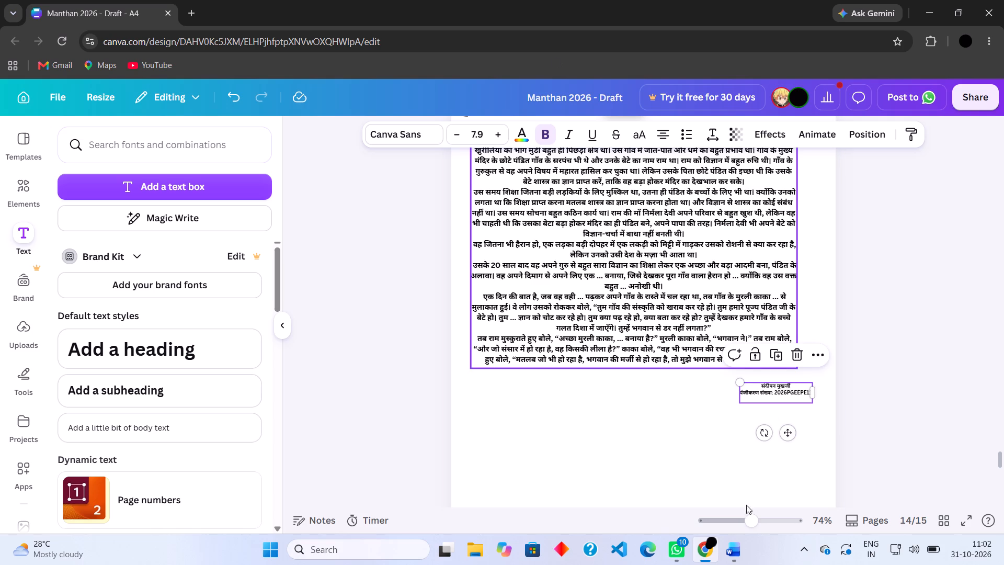
Copy the mobile number and date lines from the Word document into the Canva author details box, below the registration number.
click(742, 547)
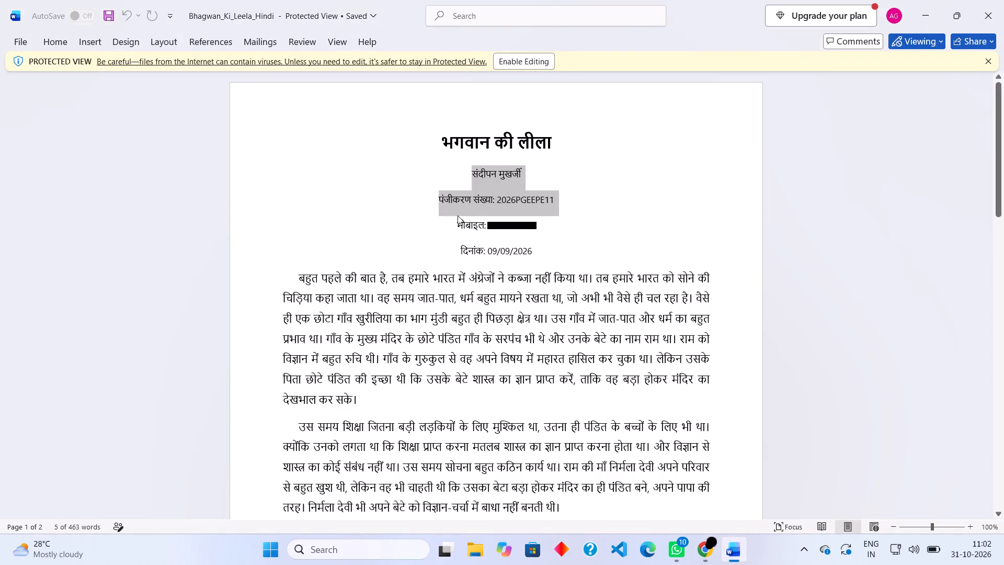
drag(458, 224, 530, 250)
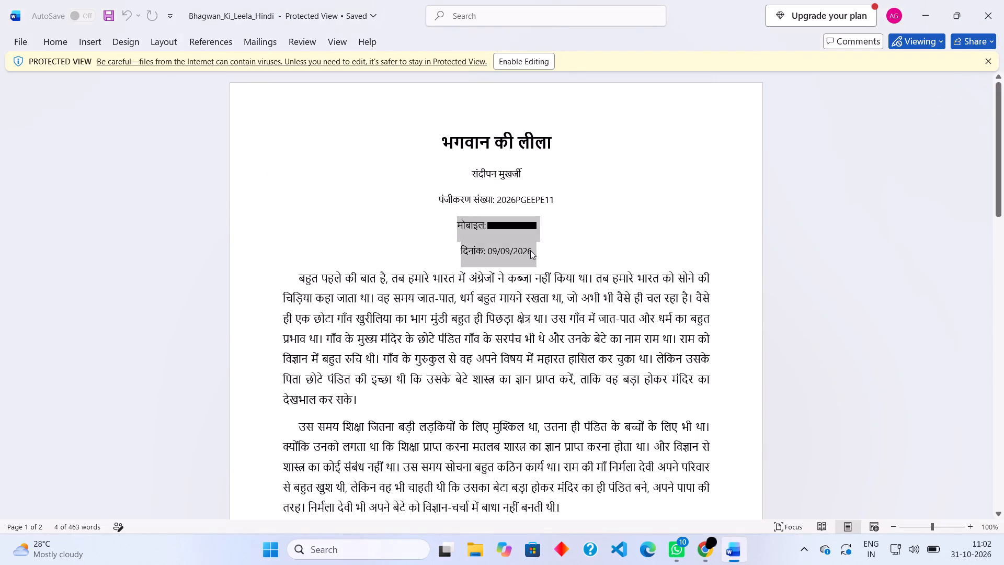
key(ctrl+c)
click(710, 549)
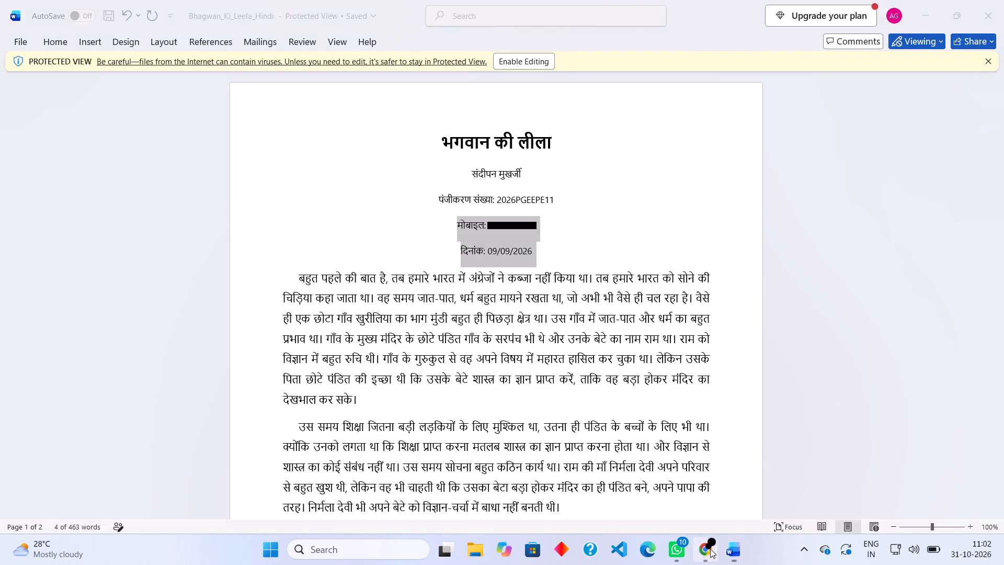
click(804, 395)
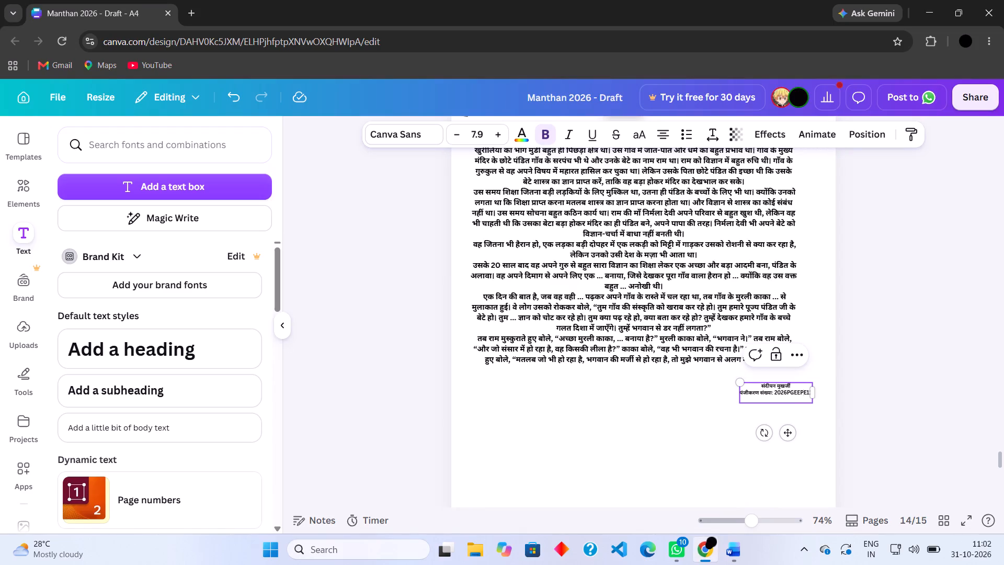
click(804, 395)
key(Down)
key(Return)
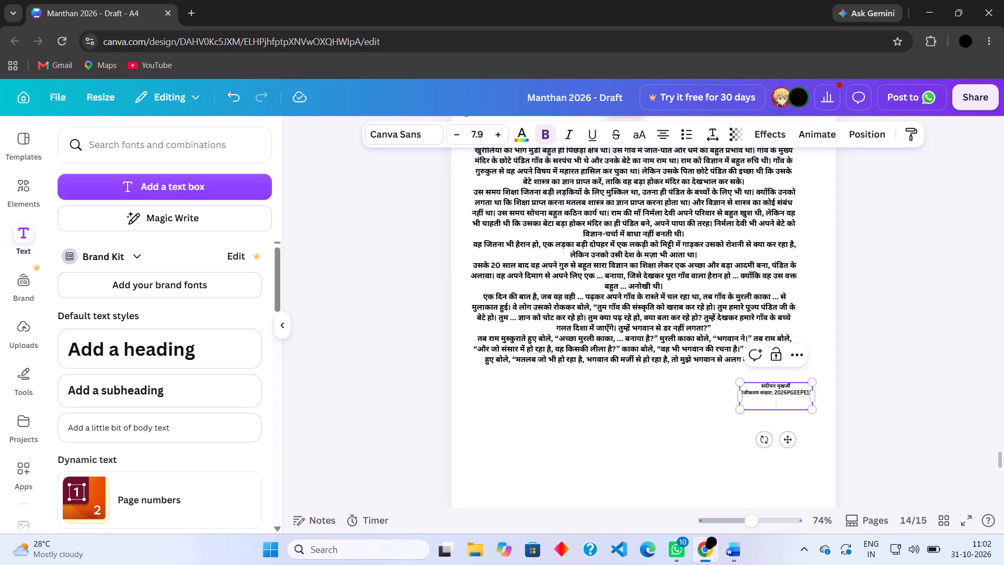
key(ctrl+v)
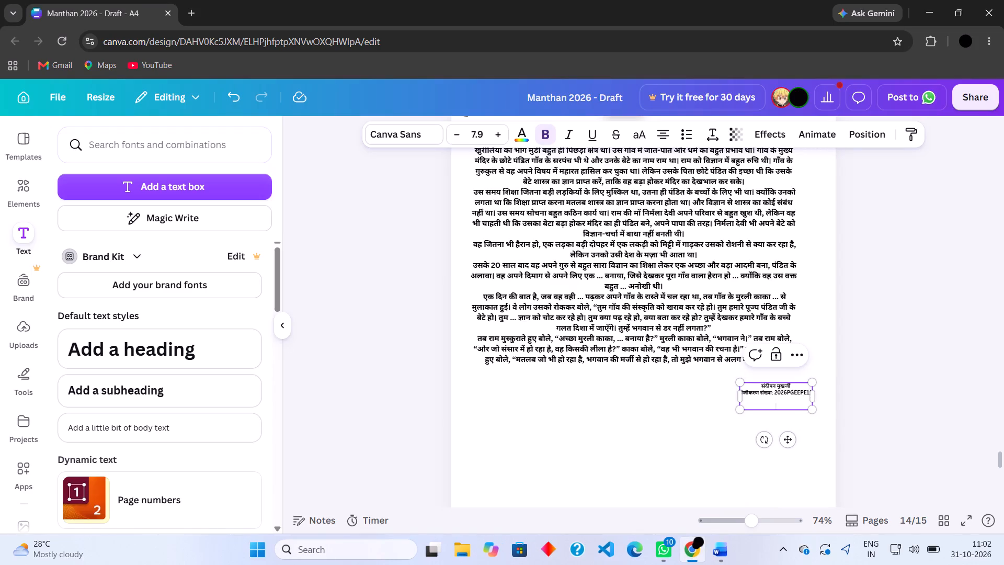
click(875, 414)
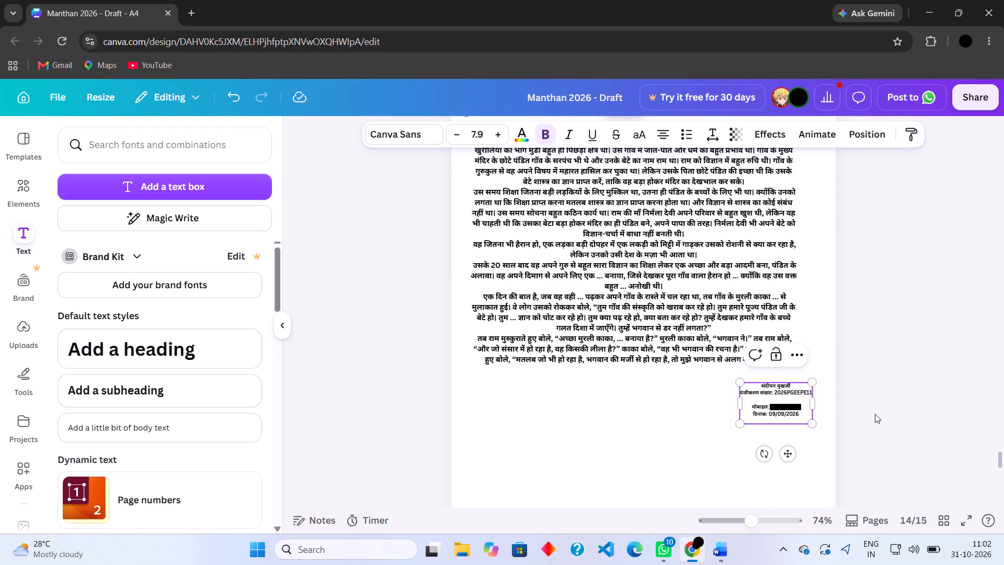
Delete page 15, the रुपांकन प्रमुख की कलम से page.
scroll(875, 414, down, 5)
click(803, 342)
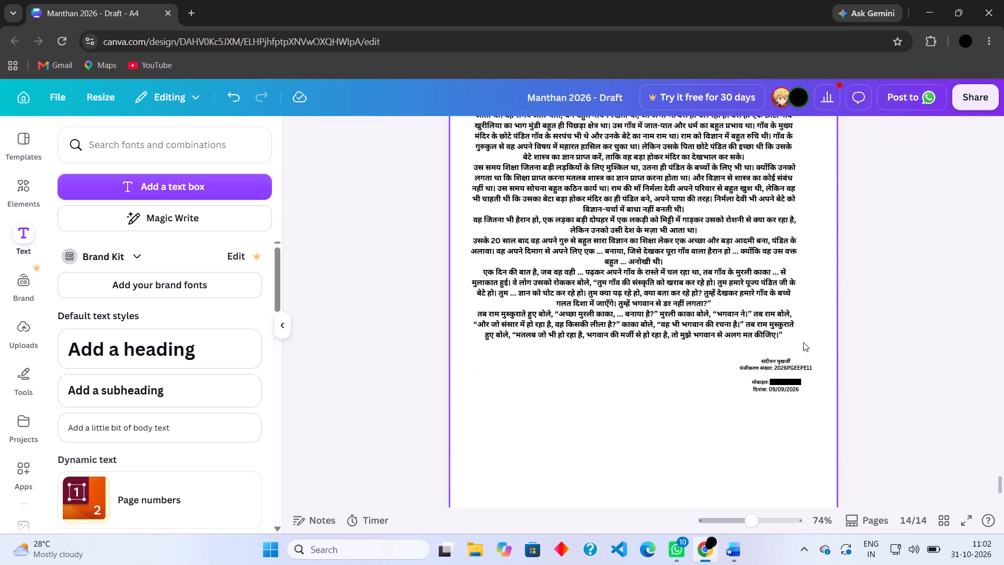
Duplicate page 14 with the भगवान की लीला story.
scroll(803, 342, up, 3)
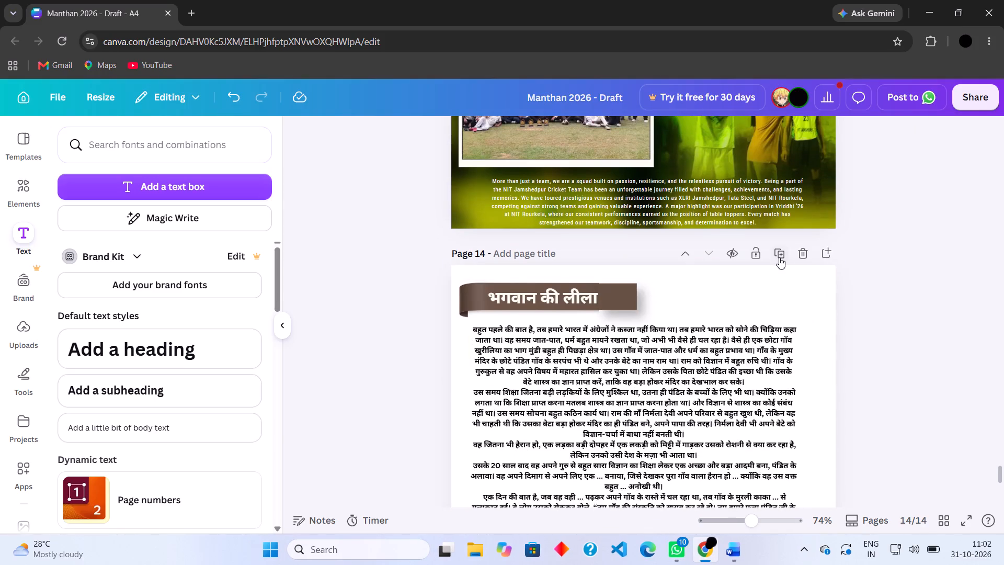
click(779, 255)
scroll(743, 366, down, 1)
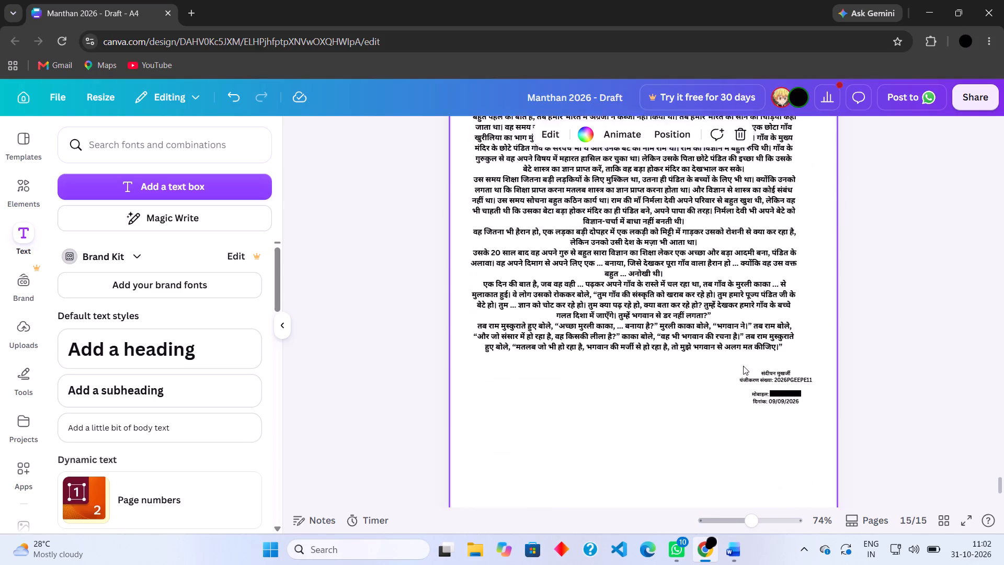
scroll(743, 366, down, 1)
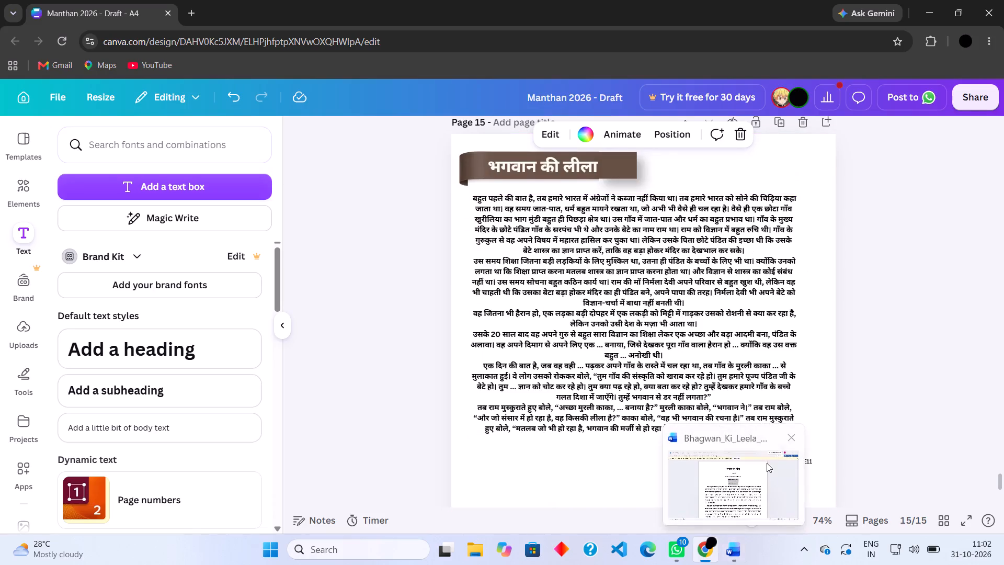
Close the Bhagwan_Ki_Leela Word document.
click(791, 437)
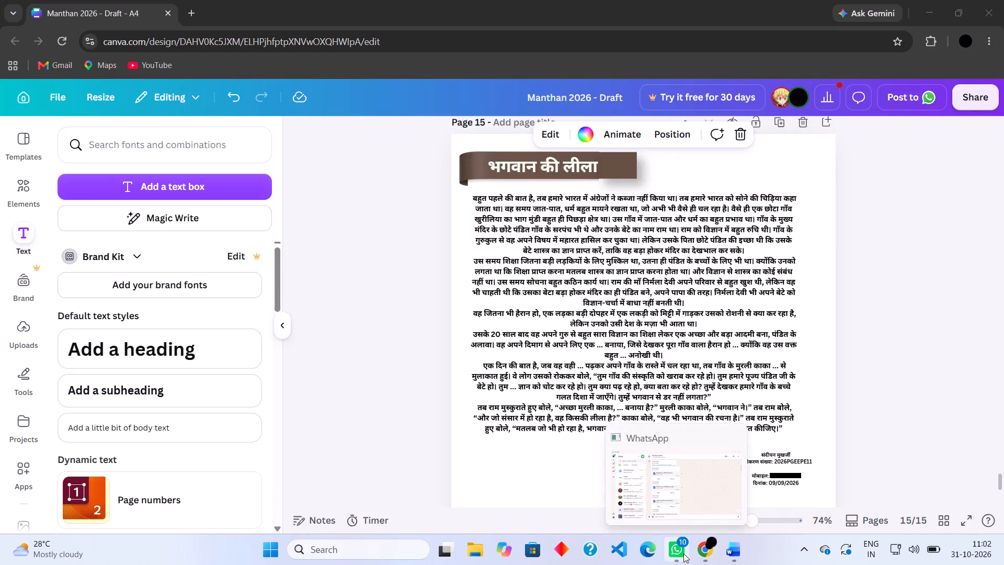
Switch to WhatsApp, bringing up the Manthan Creative group chat with the shared Word documents.
click(683, 553)
click(683, 553)
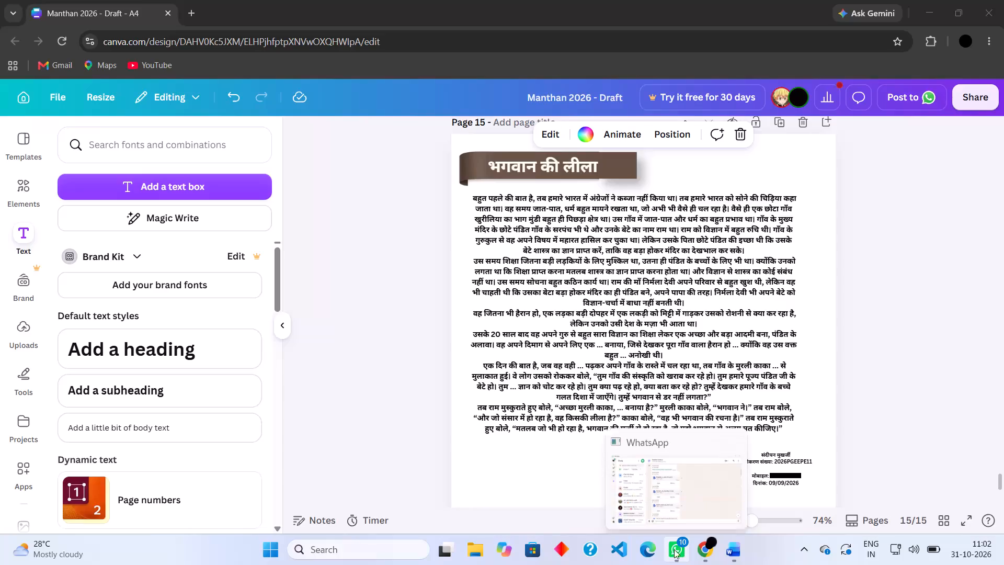
click(677, 550)
click(677, 550)
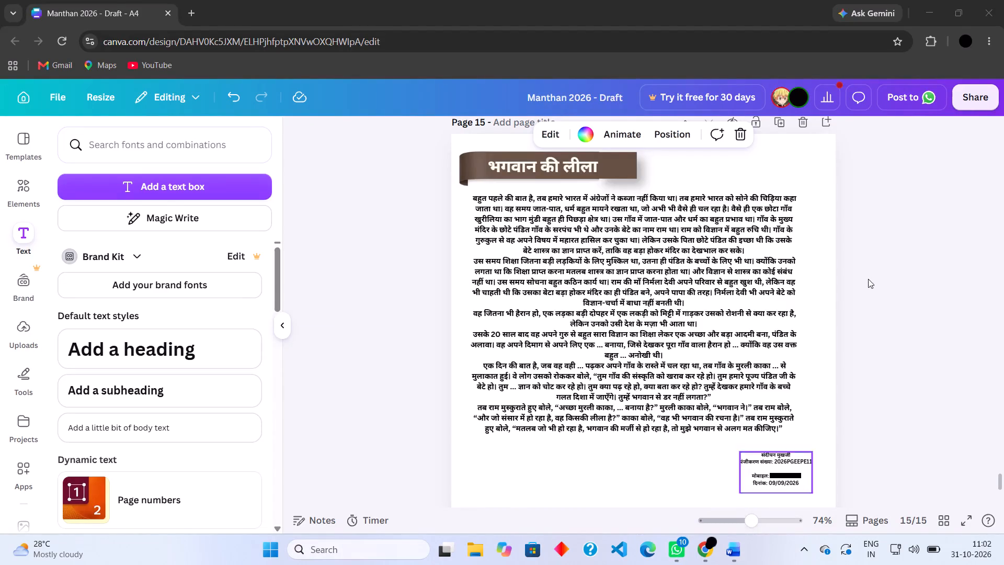
click(928, 15)
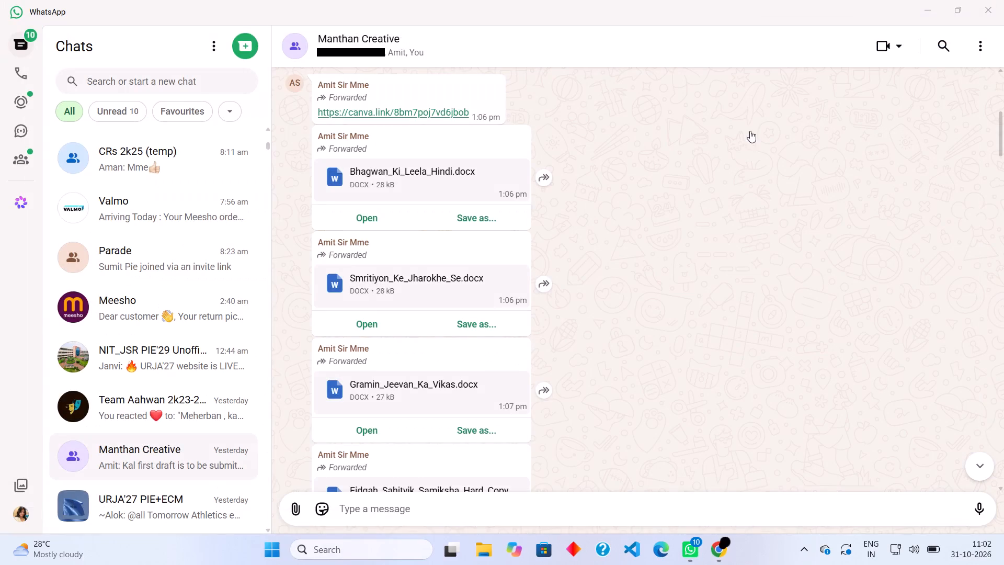
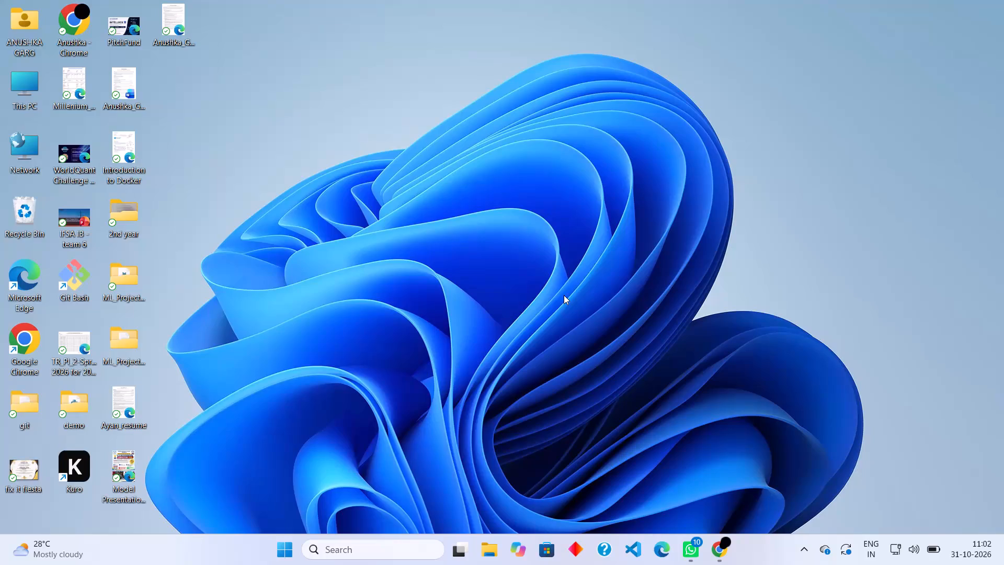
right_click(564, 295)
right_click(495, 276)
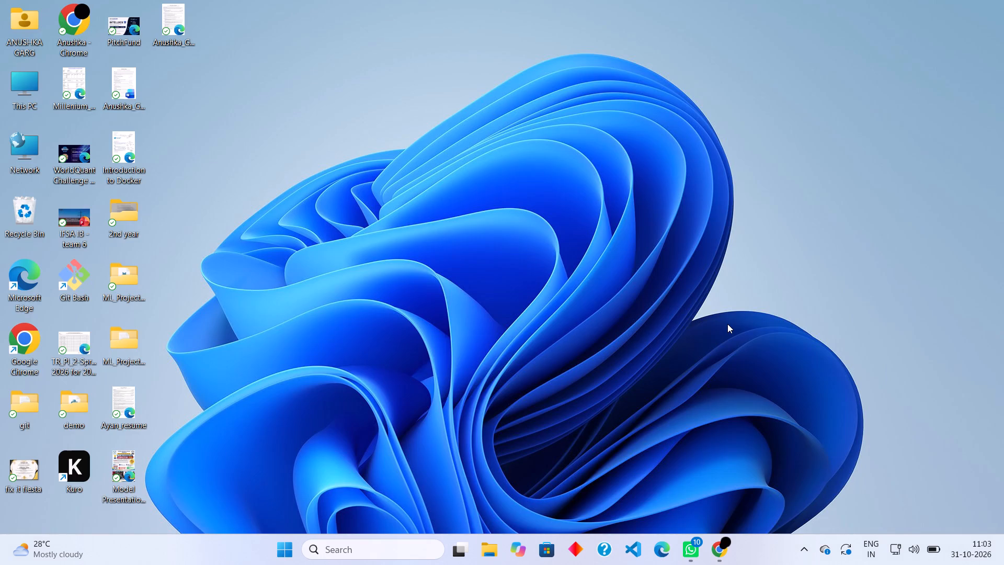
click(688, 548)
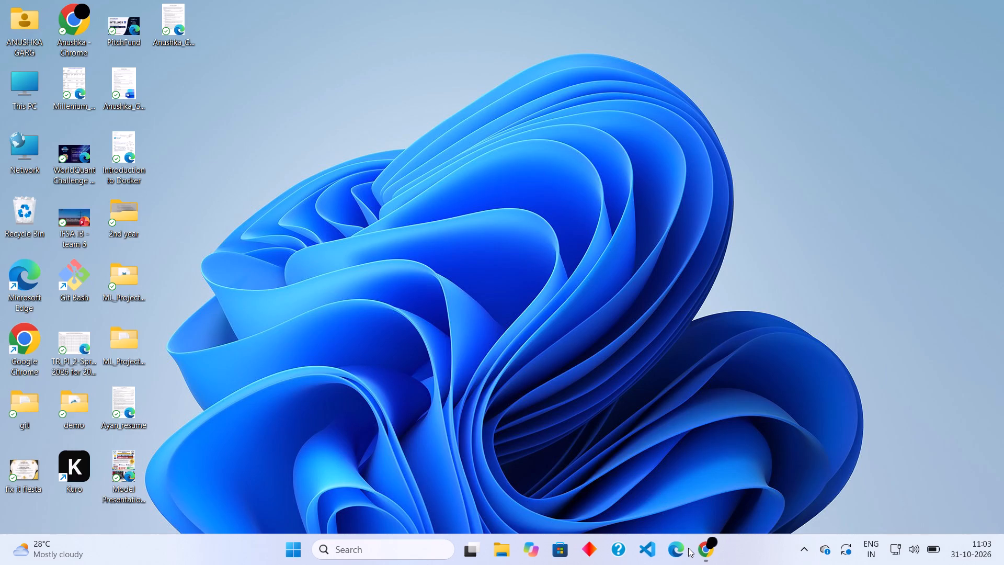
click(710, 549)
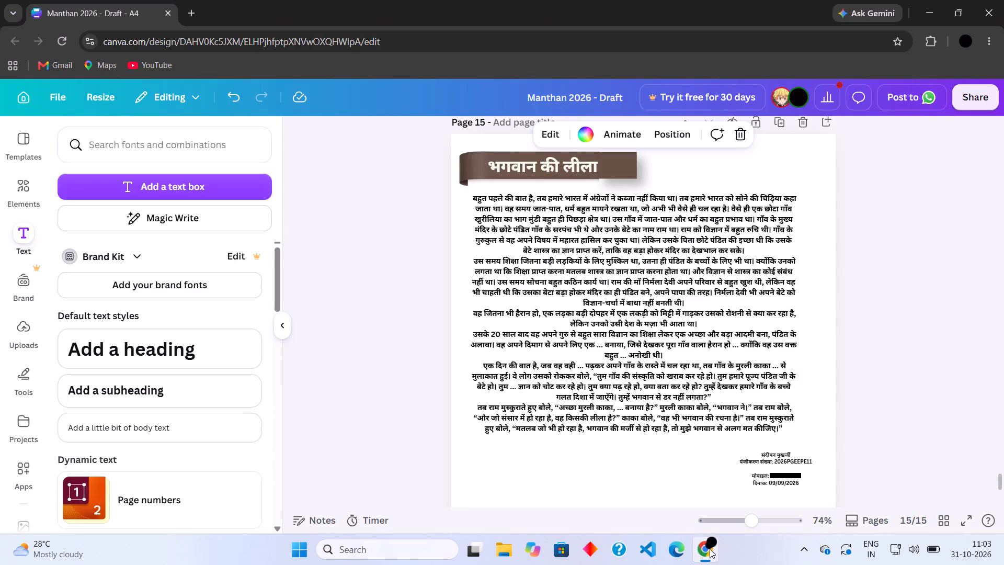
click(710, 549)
Bring up the Windows app launcher from the desktop.
click(306, 552)
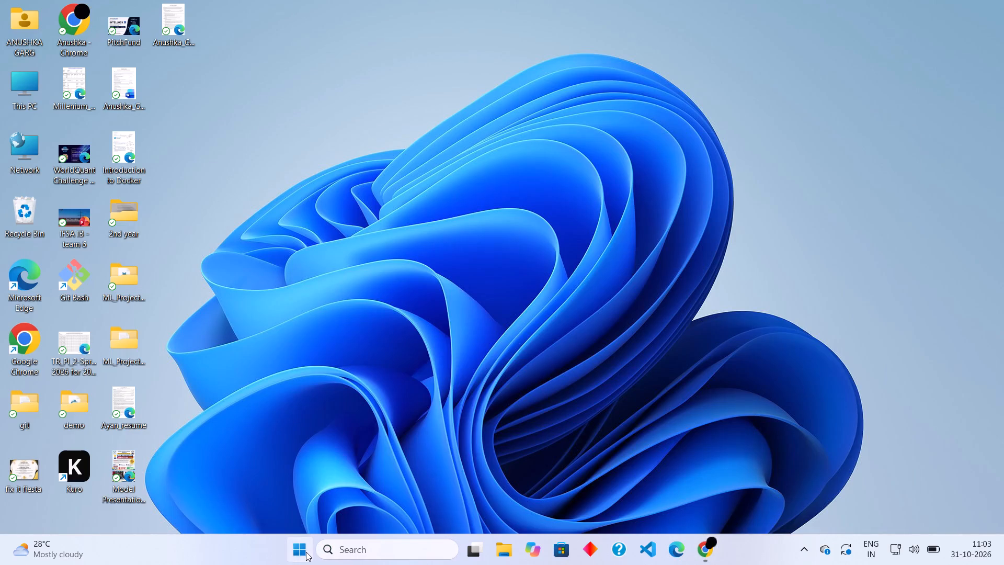
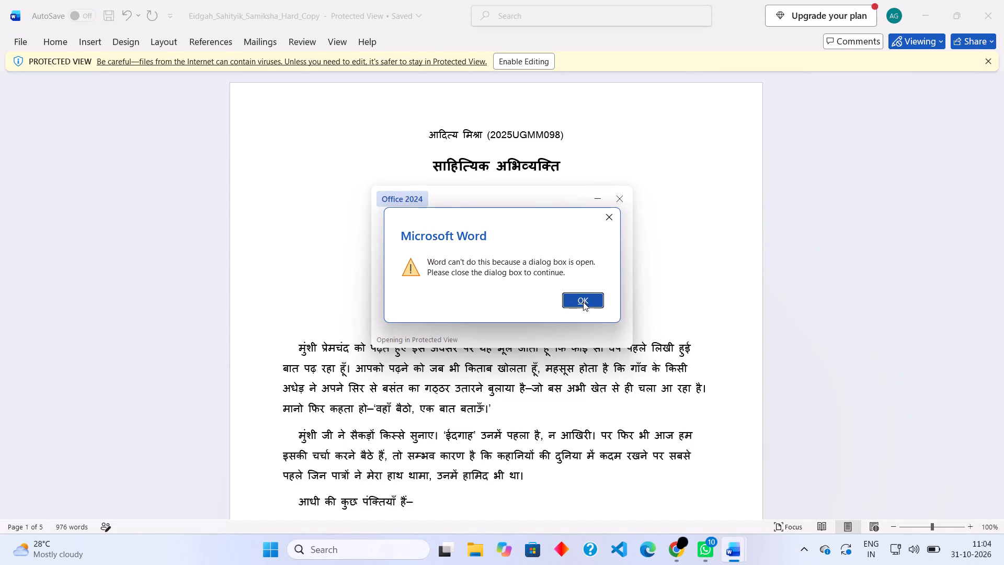
Dismiss the Word warning and bring the Smritiyon_Ke_Jharokhe_Se document (स्मृतियों के झरोखे से) to the front.
click(583, 302)
click(583, 302)
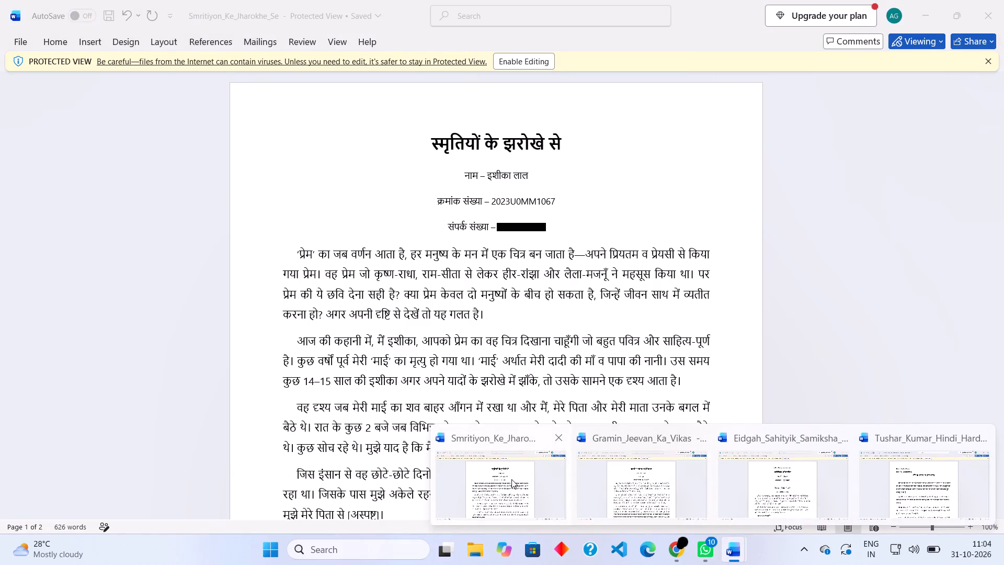
click(511, 479)
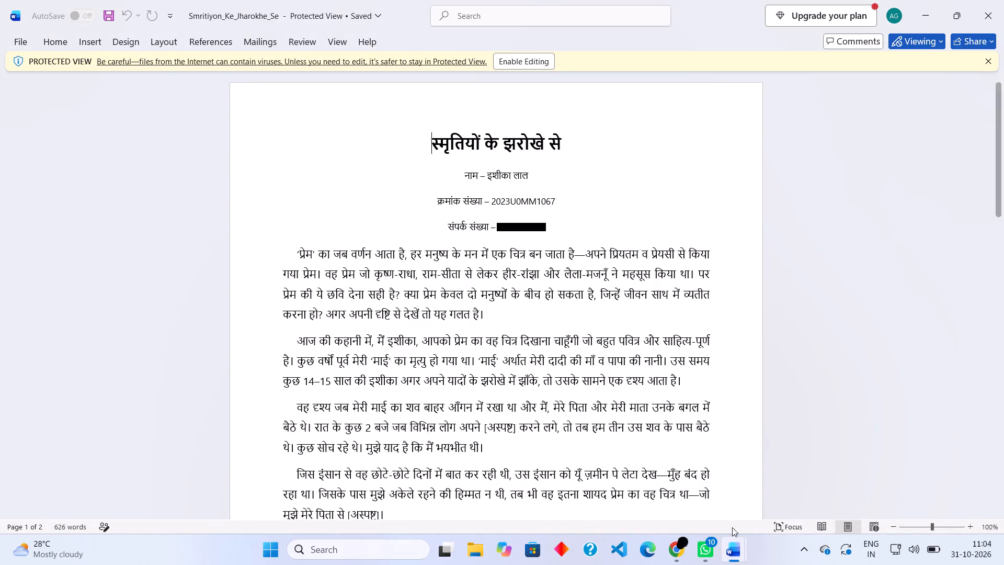
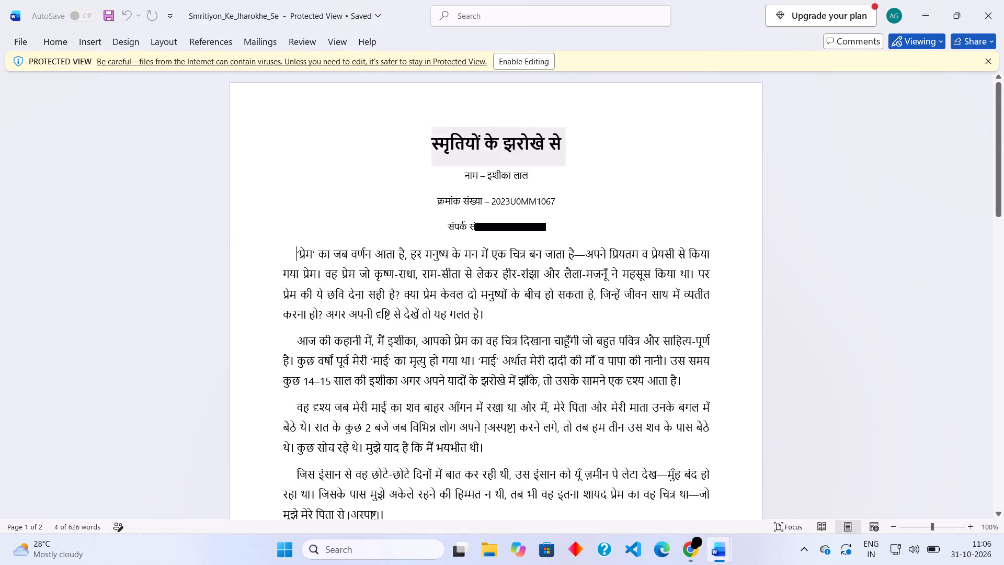
Copy the full story text from the Smritiyon_Ke_Jharokhe_Se Word document and replace page 15's body text with it in Canva.
drag(384, 352, 451, 389)
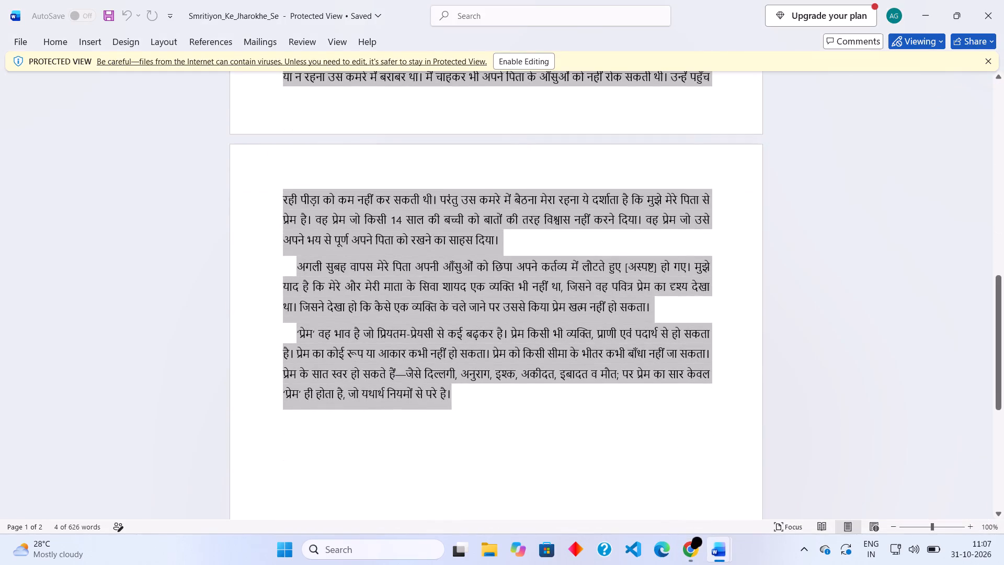
drag(451, 389, 452, 395)
key(ctrl+c)
scroll(632, 246, up, 7)
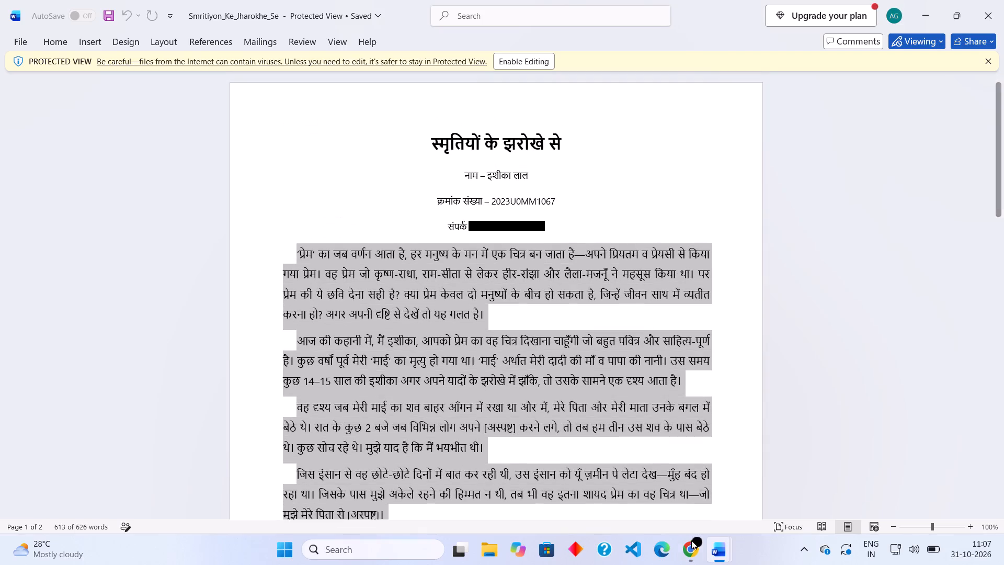
click(687, 554)
double_click(618, 248)
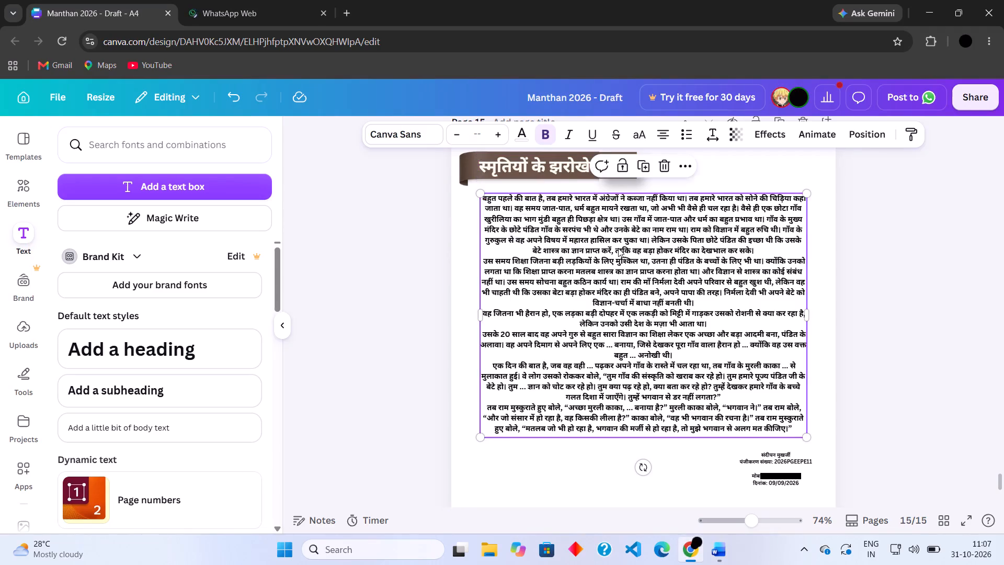
key(ctrl+v)
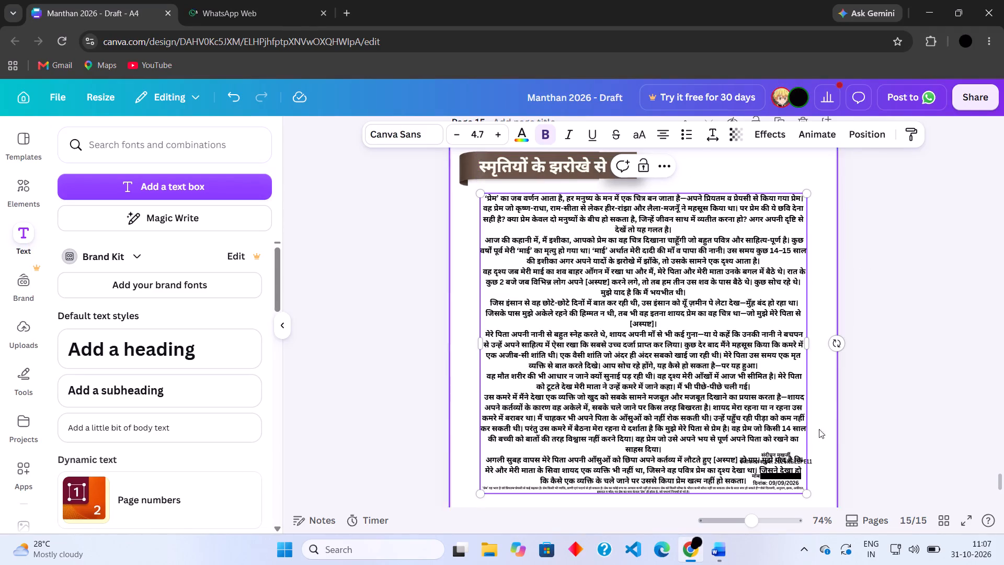
Shrink the page 15 story text box and move the author details block down near the bottom of the page.
drag(811, 496, 761, 462)
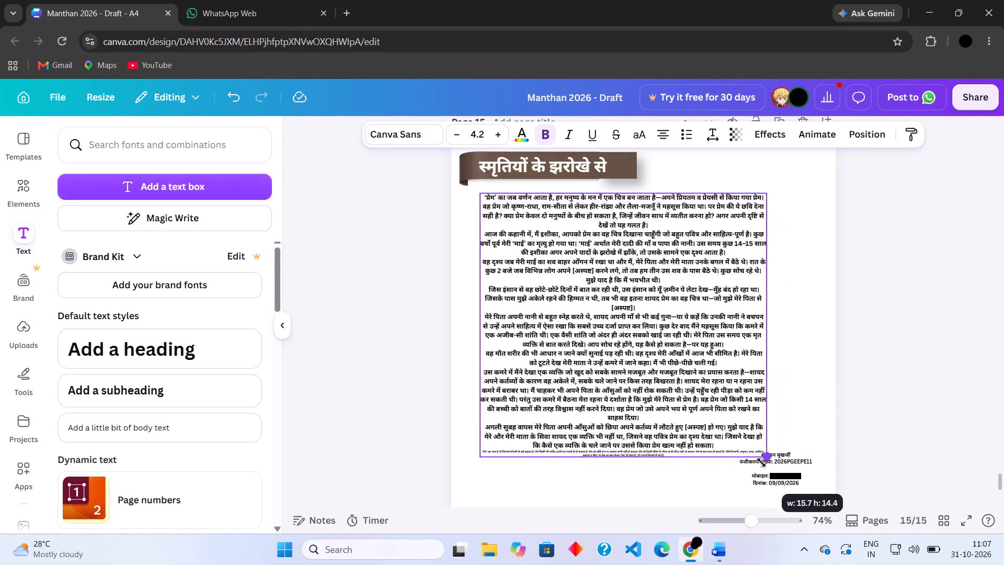
drag(761, 462, 762, 454)
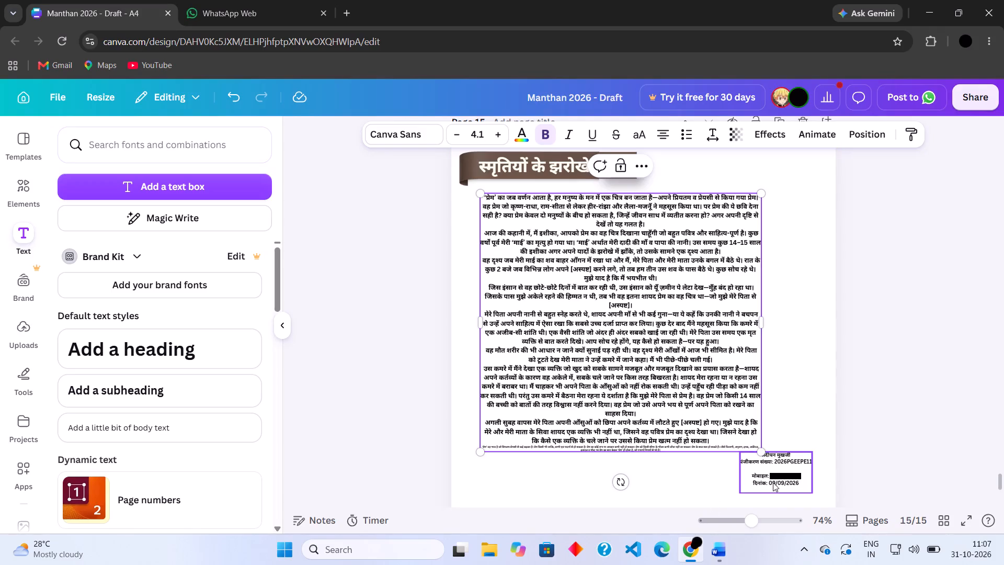
scroll(790, 467, down, 3)
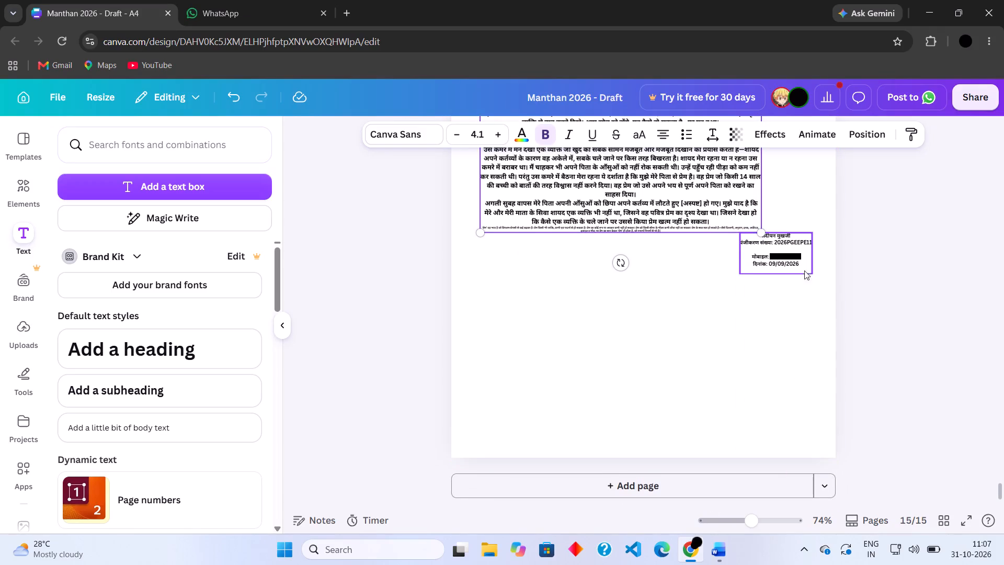
drag(787, 254, 791, 416)
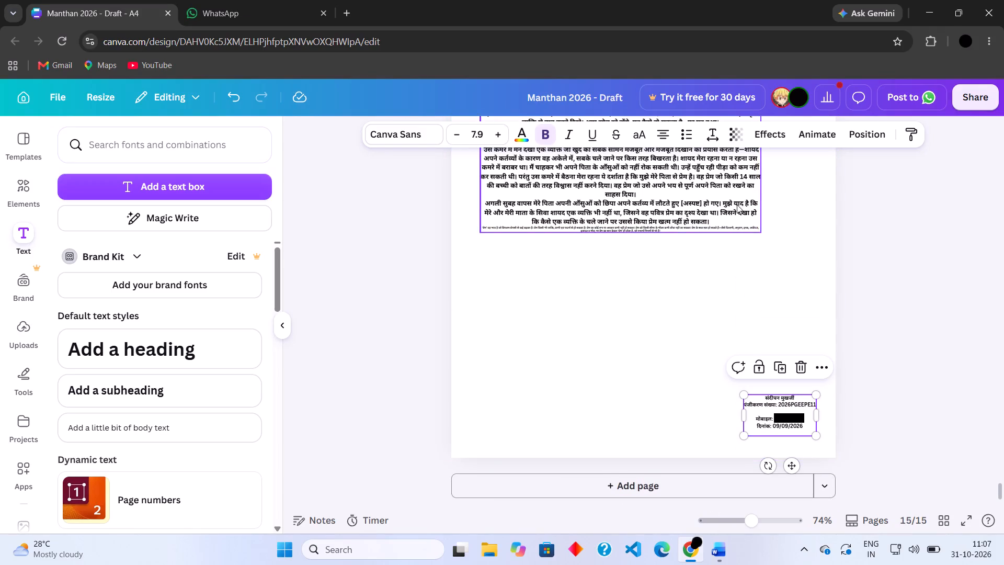
Enlarge the page 15 story text box so it spans nearly to the page's right margin, above the author details.
click(737, 204)
drag(762, 237, 813, 308)
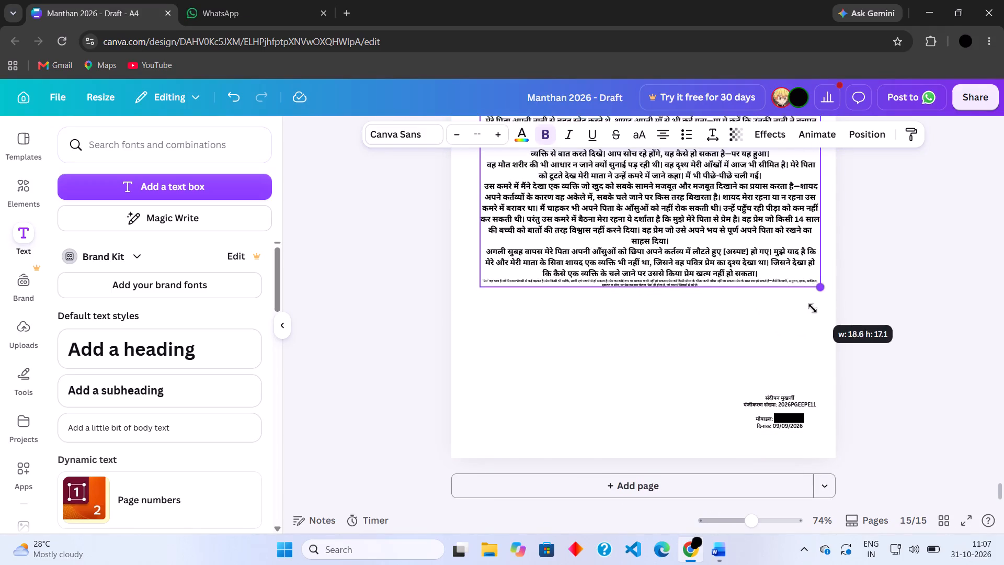
drag(813, 308, 813, 314)
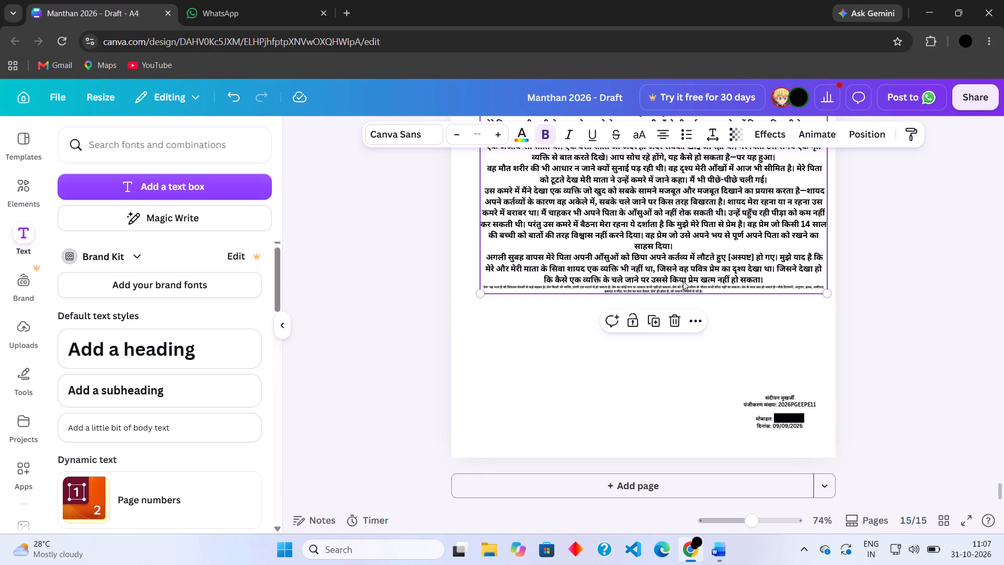
scroll(702, 264, up, 1)
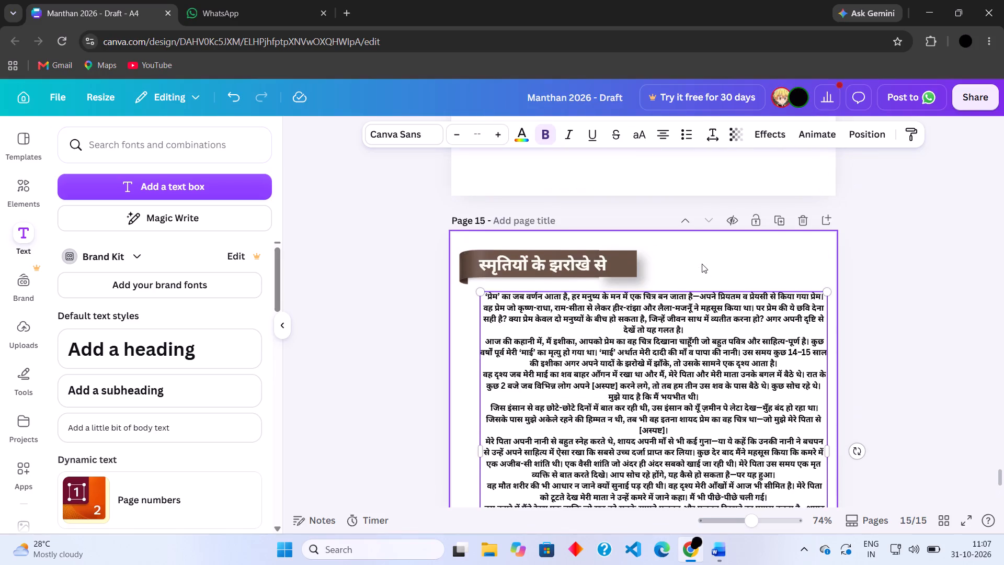
scroll(702, 264, up, 1)
Set the tiny last paragraph of the page 15 story apart with a blank line and enlarge its font to match the body.
click(773, 344)
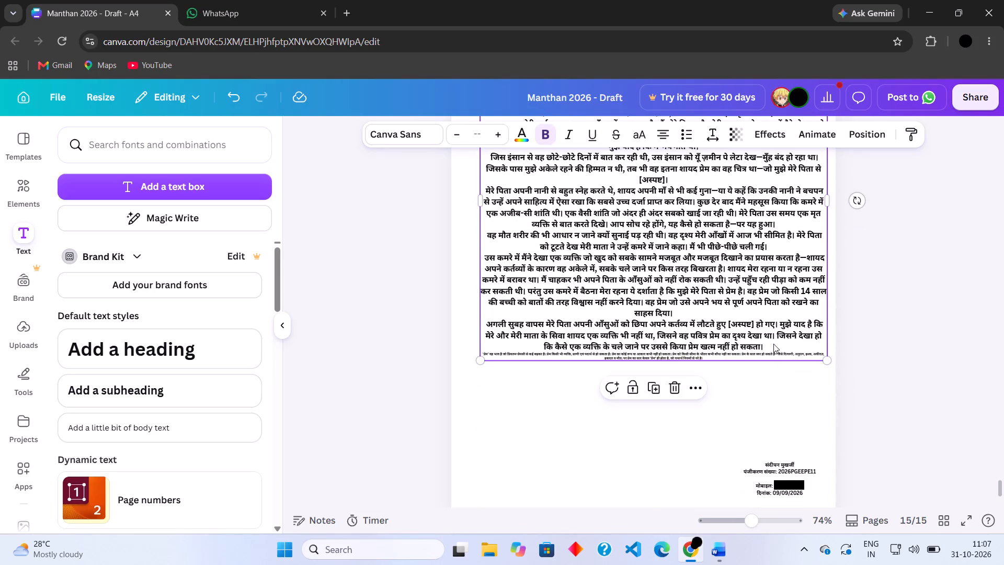
scroll(773, 344, down, 4)
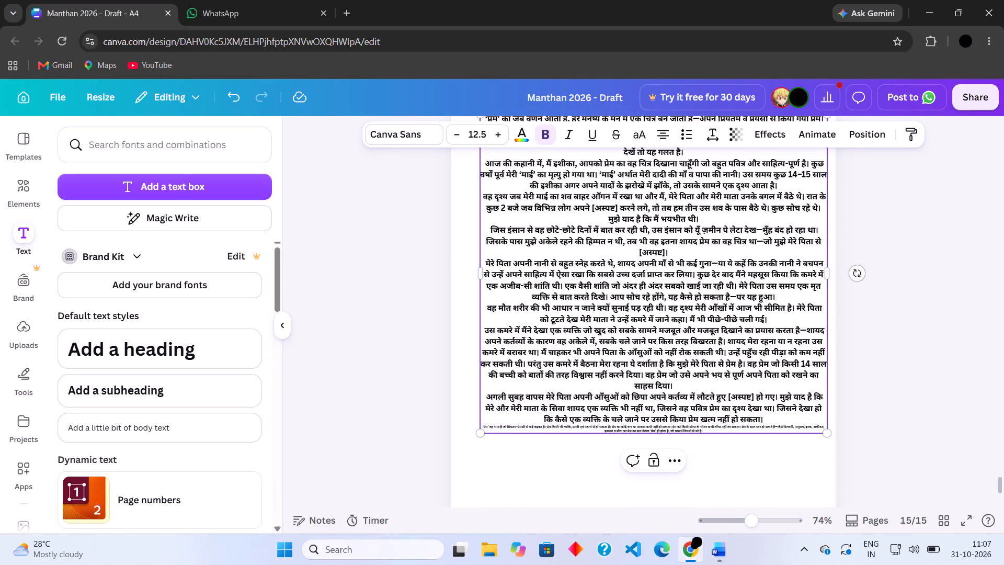
key(Return)
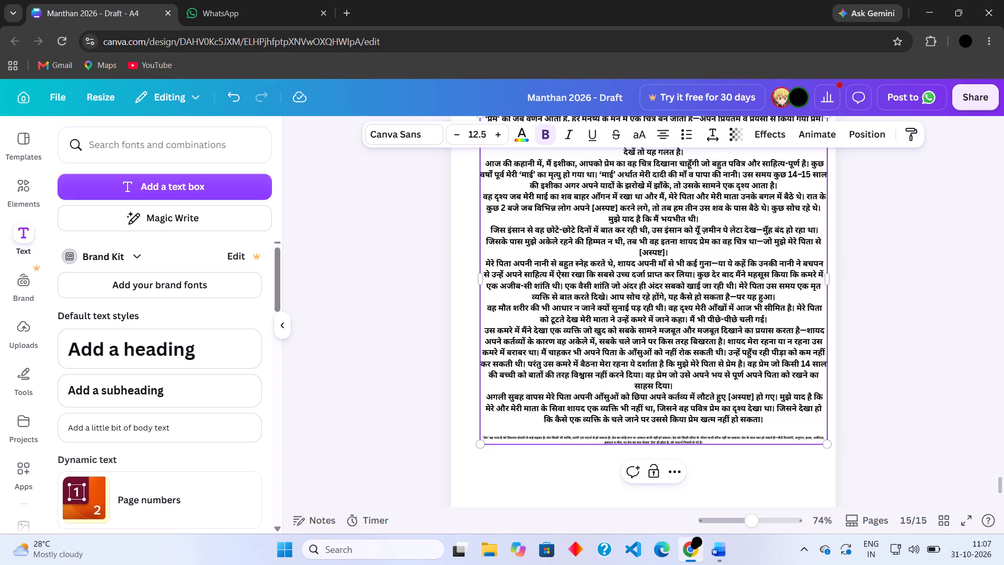
drag(702, 442, 576, 429)
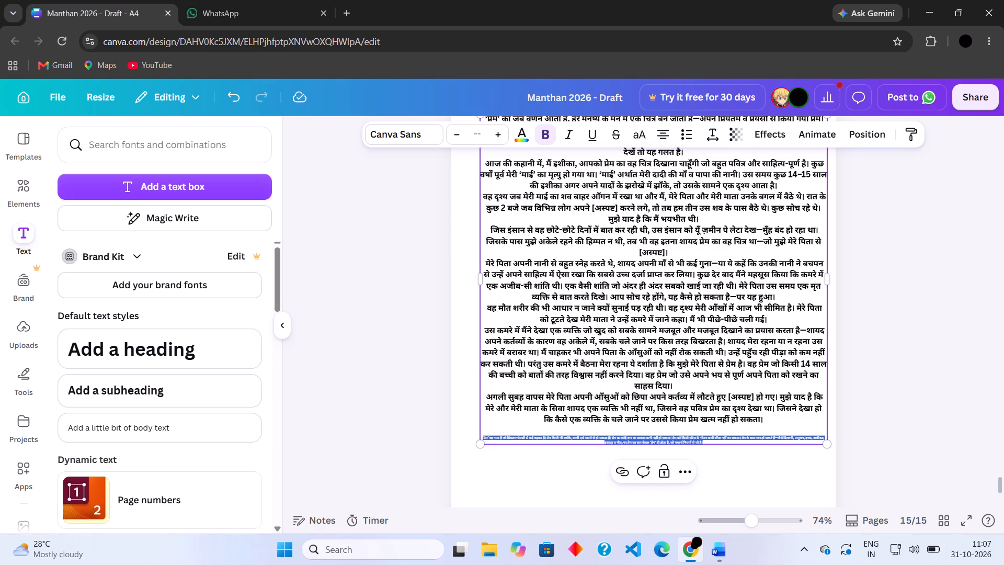
triple_click(495, 135)
double_click(495, 135)
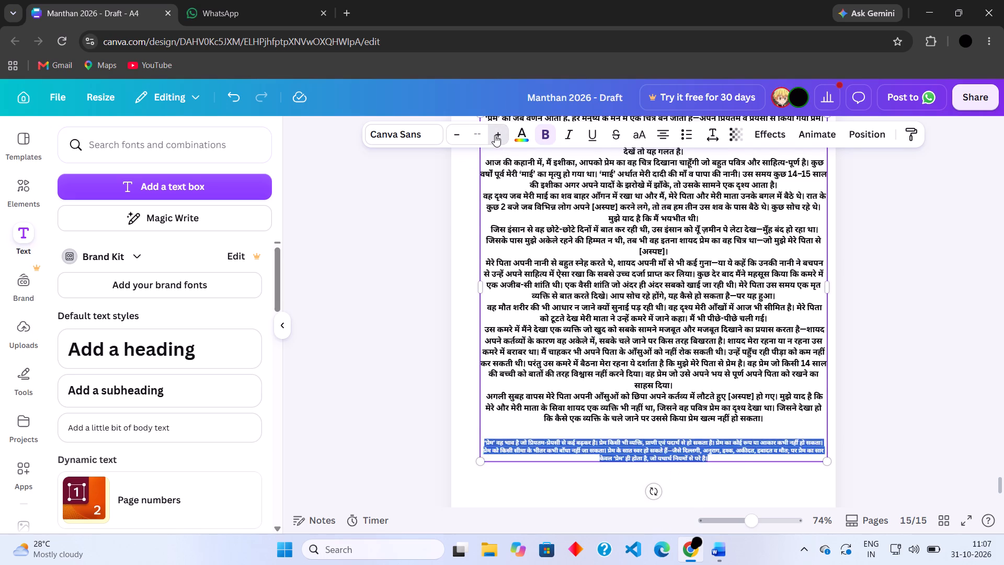
double_click(495, 135)
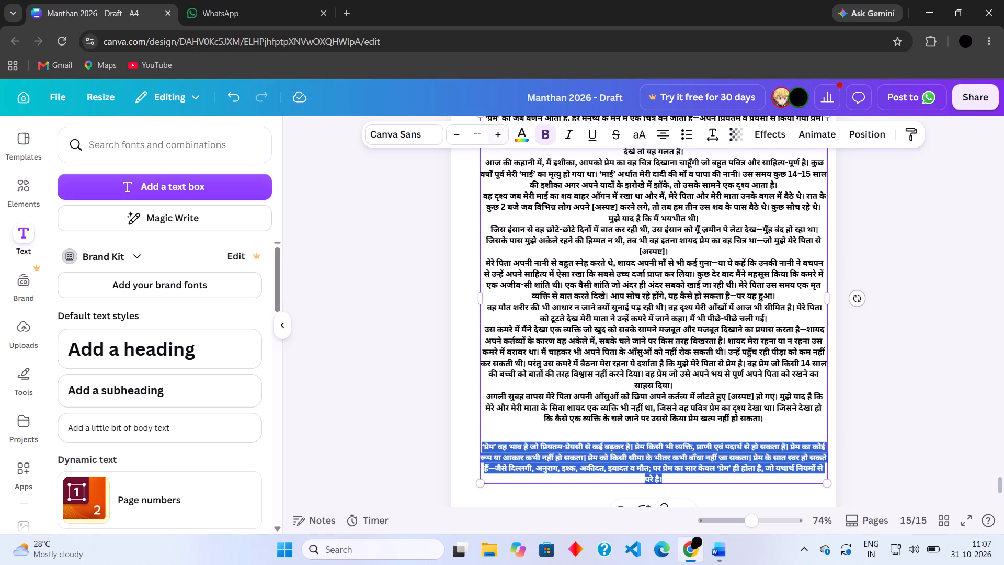
click(960, 371)
Copy the name, roll number and contact lines from Smritiyon_Ke_Jharokhe_Se, close that document, and replace page 15's author details with them.
scroll(960, 371, down, 3)
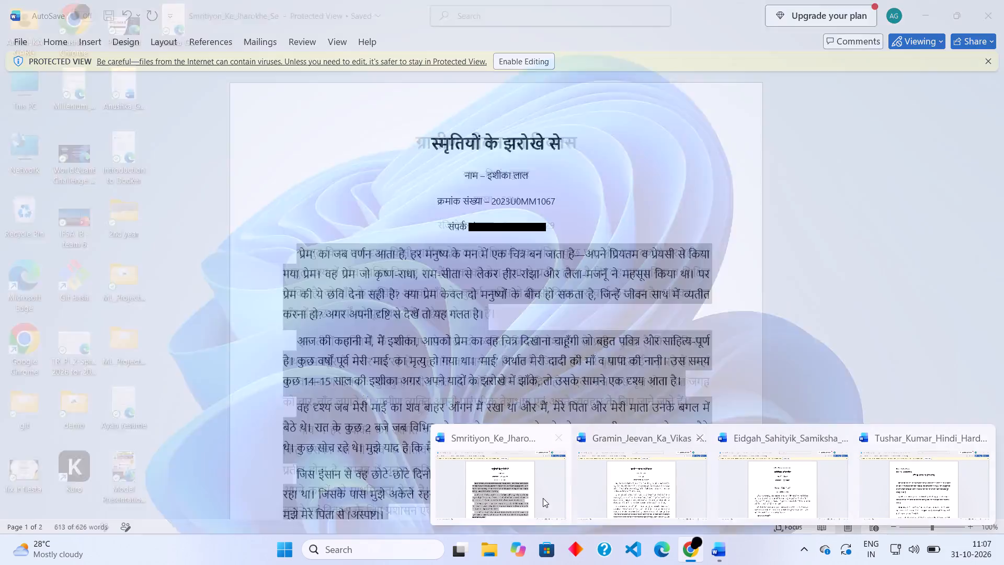
click(541, 497)
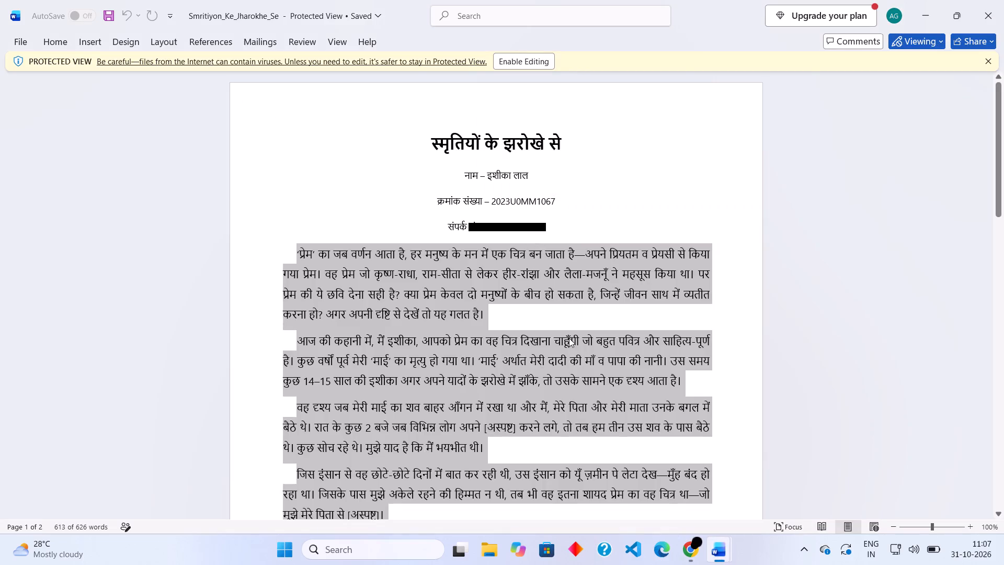
double_click(466, 174)
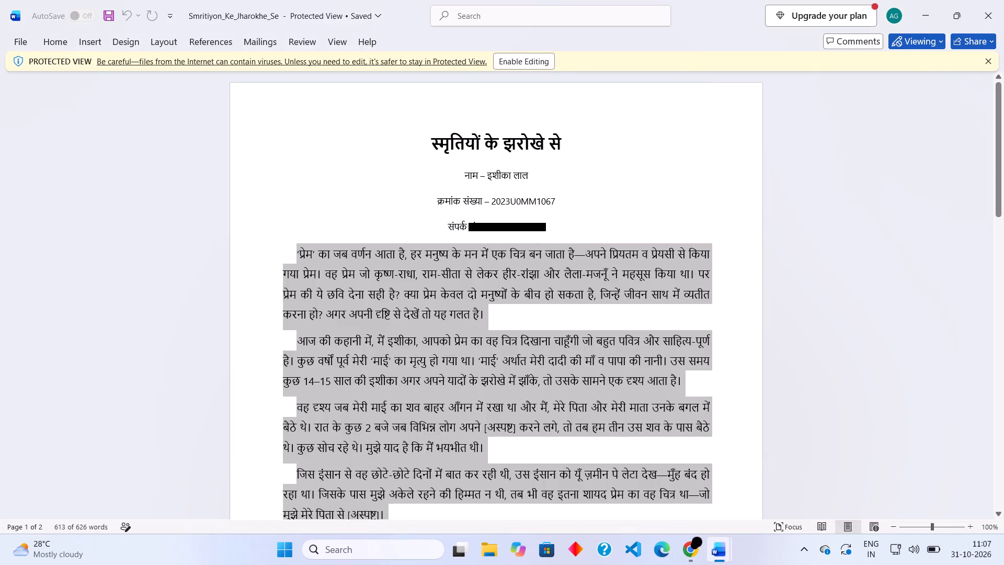
click(462, 174)
drag(462, 174, 501, 219)
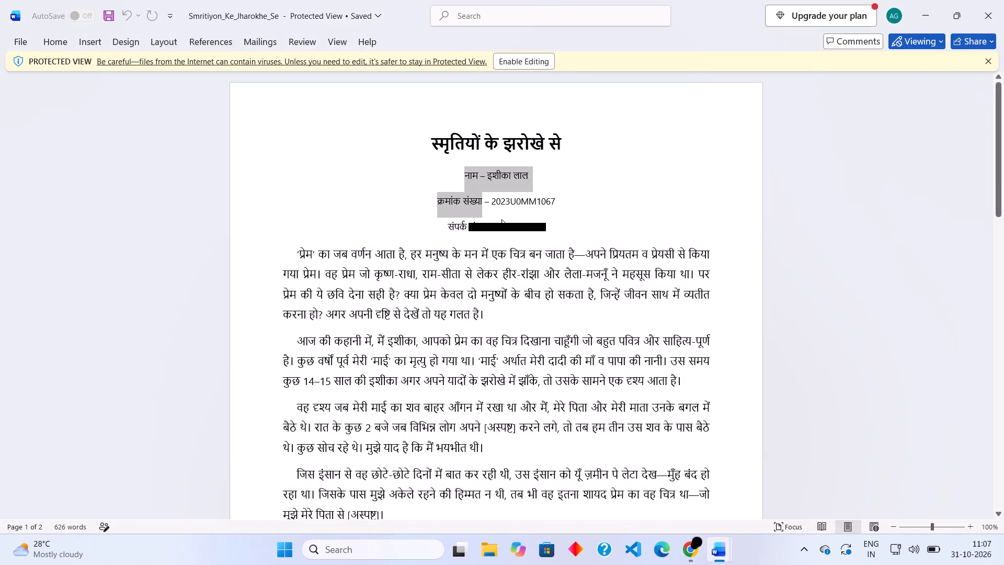
drag(501, 219, 548, 222)
key(ctrl+c)
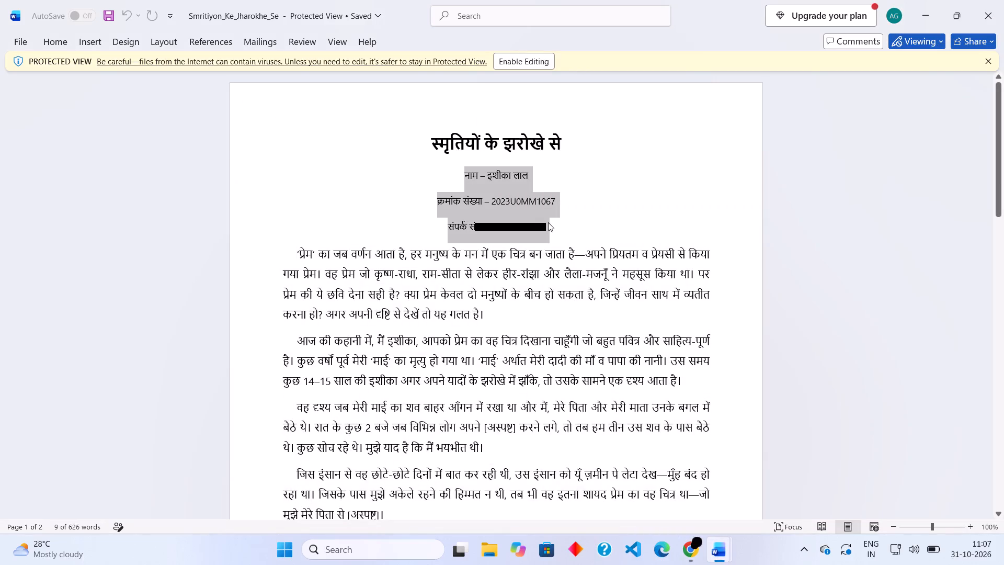
click(781, 225)
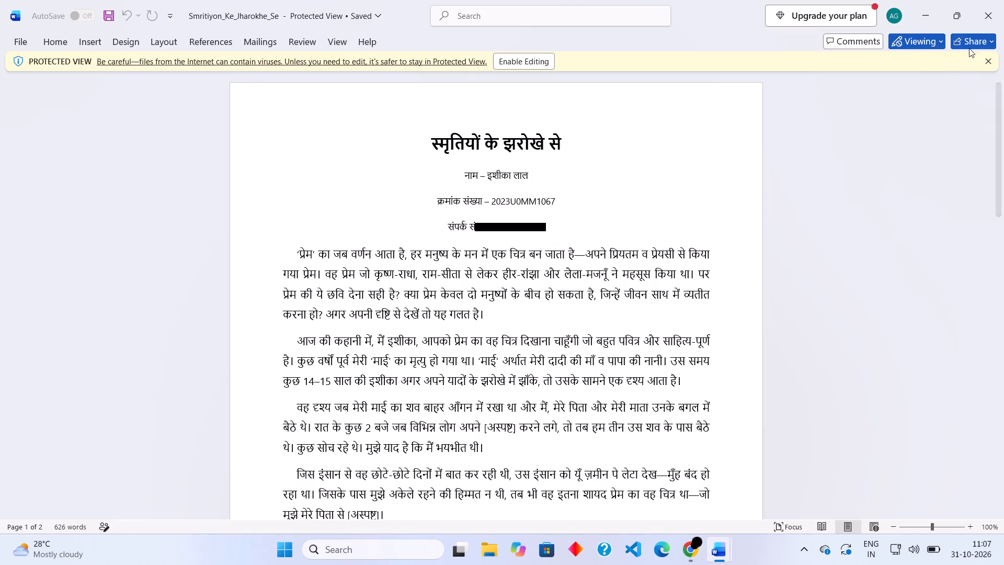
click(987, 18)
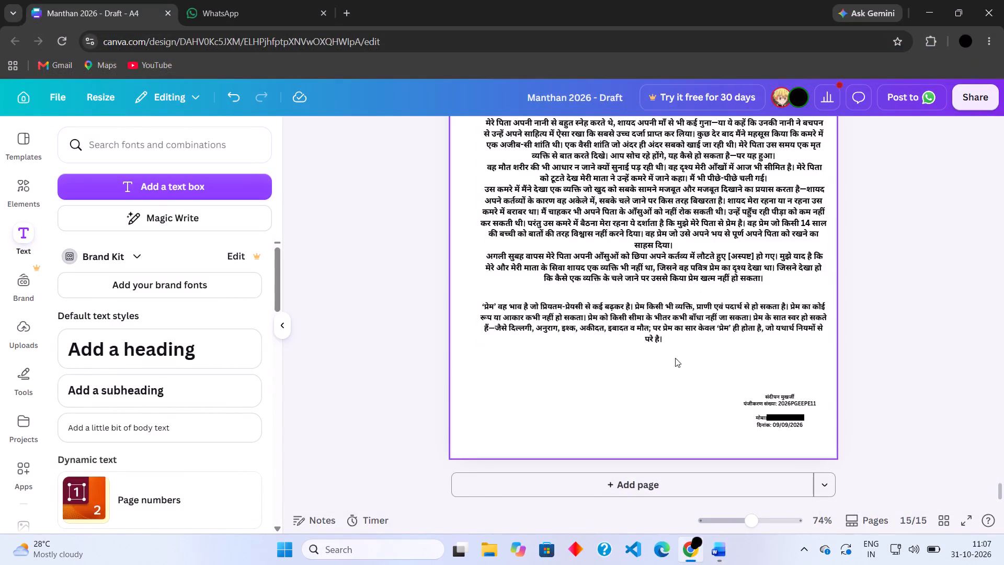
double_click(775, 402)
key(ctrl+v)
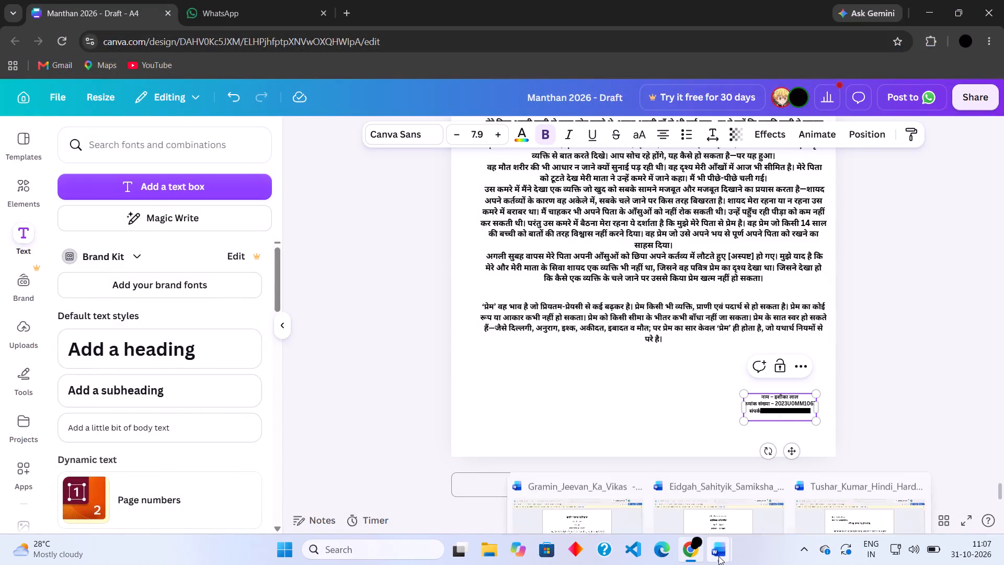
Copy the title ग्रामीण जीवन का विकास from the Gramin_Jeevan_Ka_Vikas document in Word.
click(611, 493)
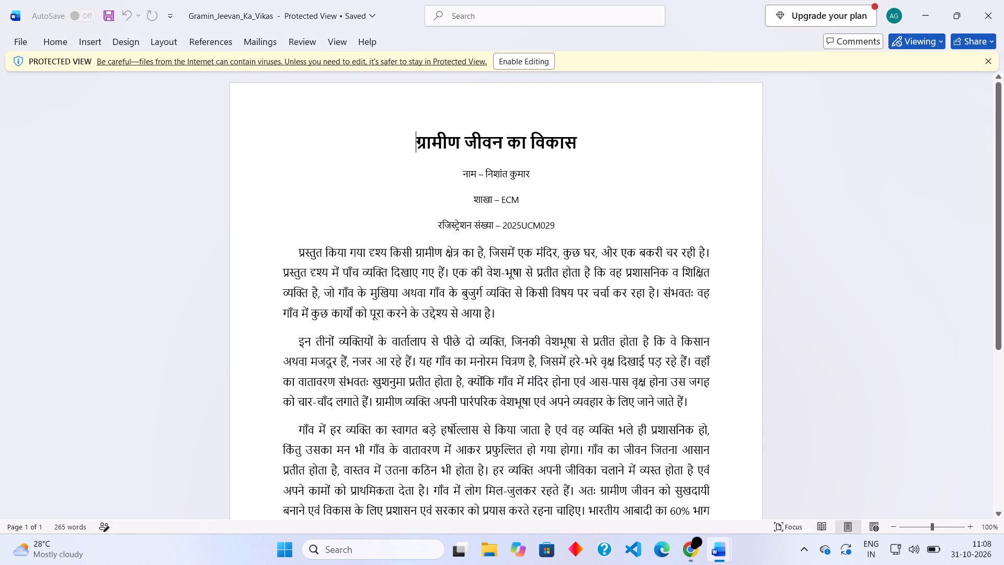
drag(416, 143, 576, 152)
key(ctrl+c)
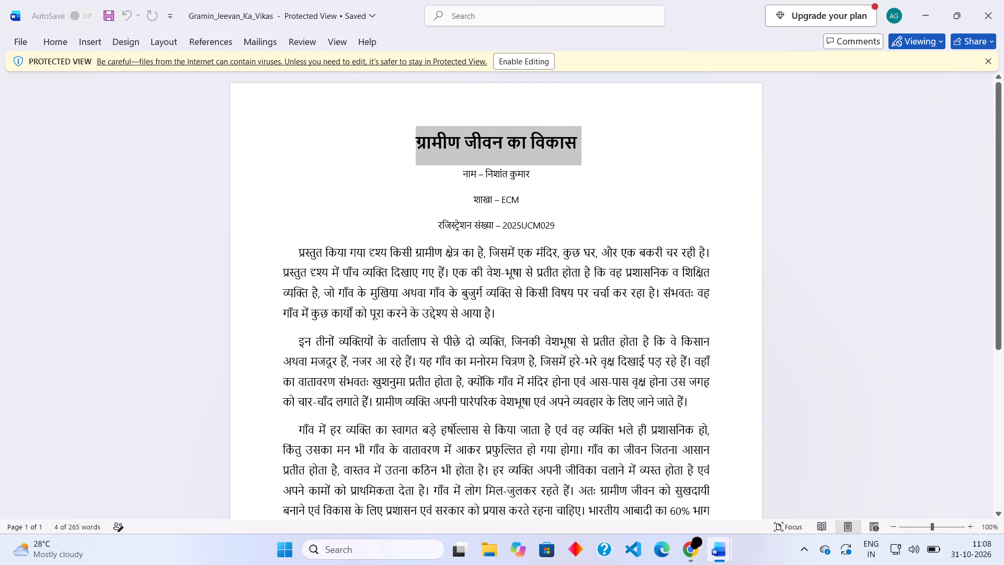
Duplicate page 15 of the Manthan 2026 draft in Canva.
click(690, 550)
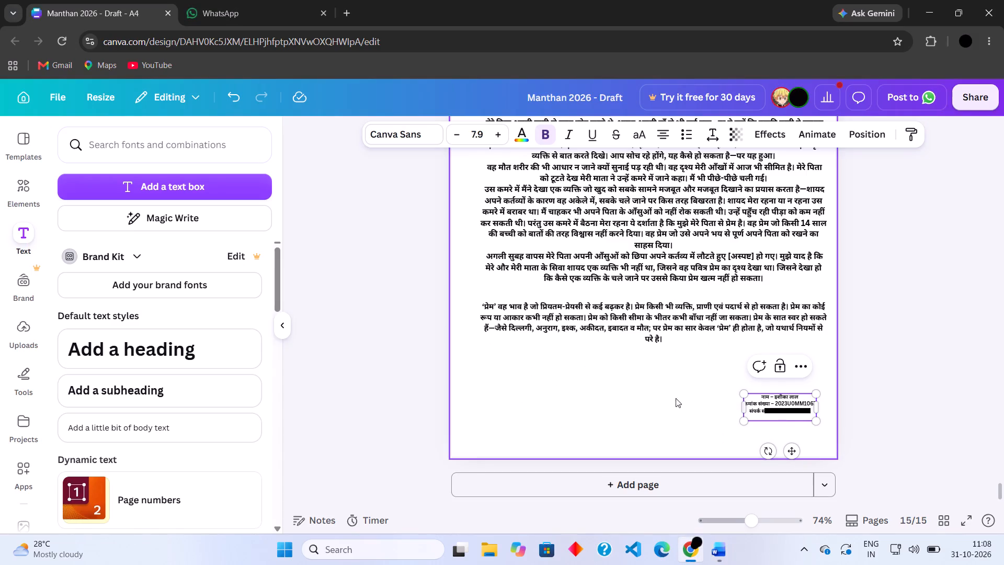
click(658, 395)
scroll(658, 395, up, 5)
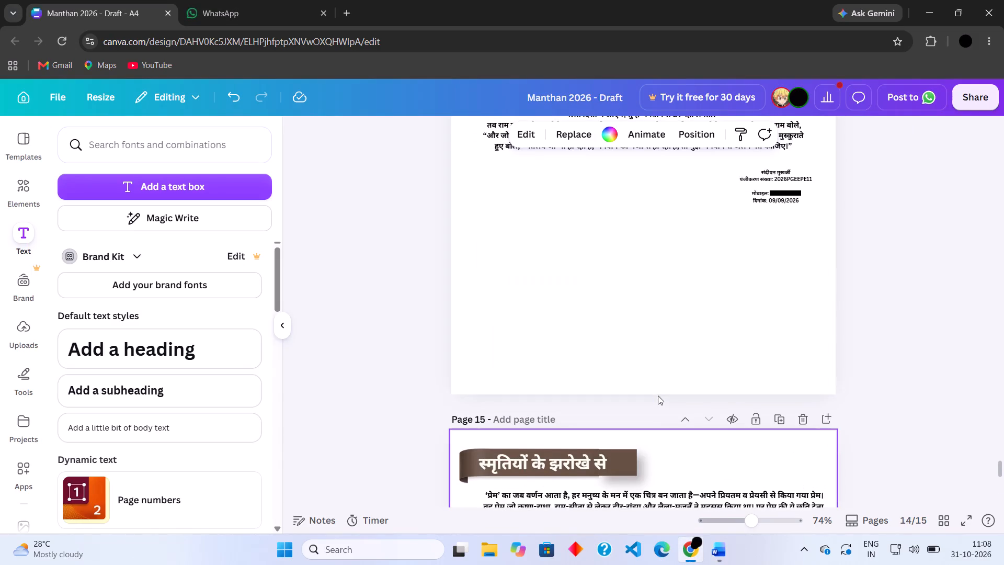
click(781, 418)
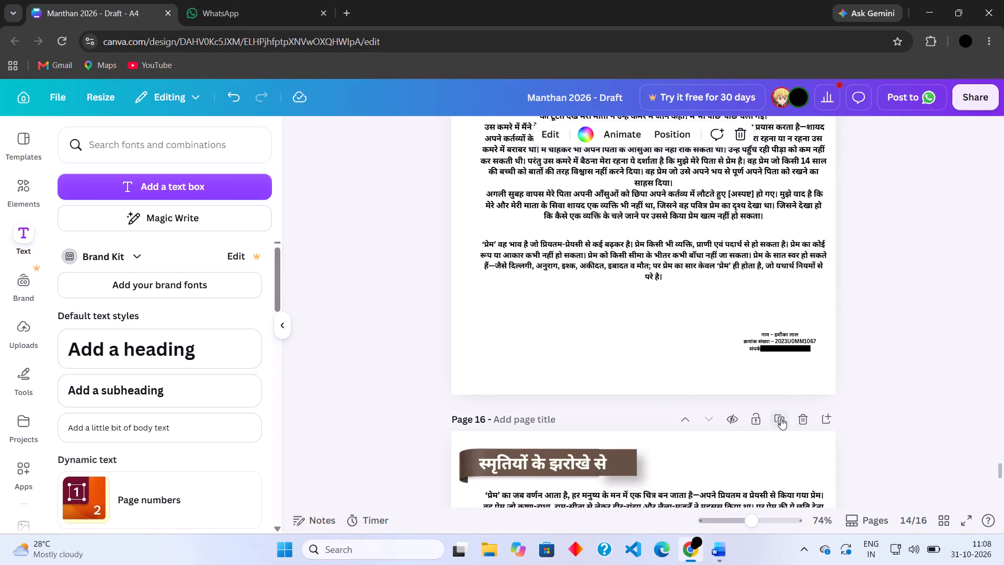
Replace the banner title on page 16 with the copied ग्रामीण जीवन का विकास.
scroll(735, 489, down, 5)
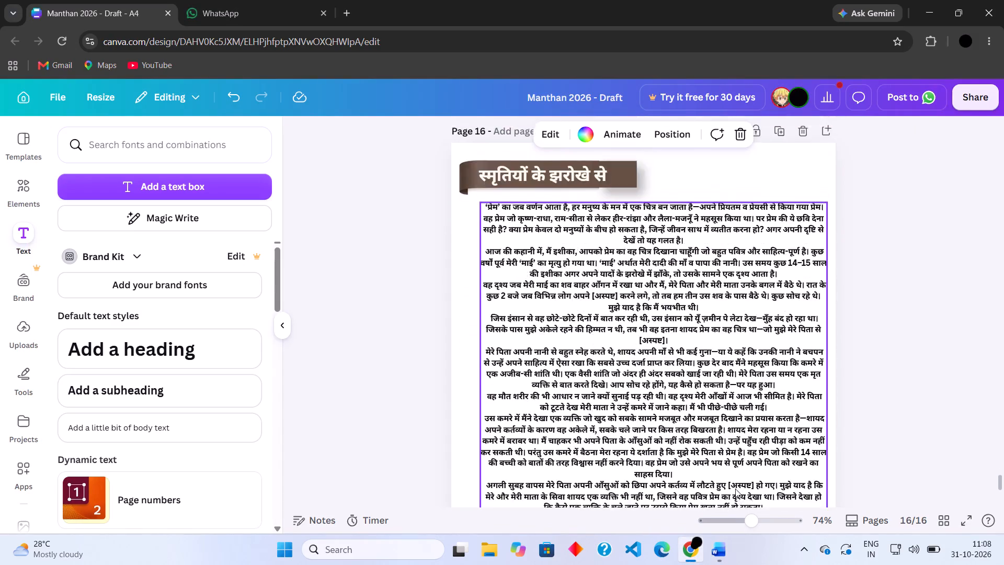
double_click(574, 235)
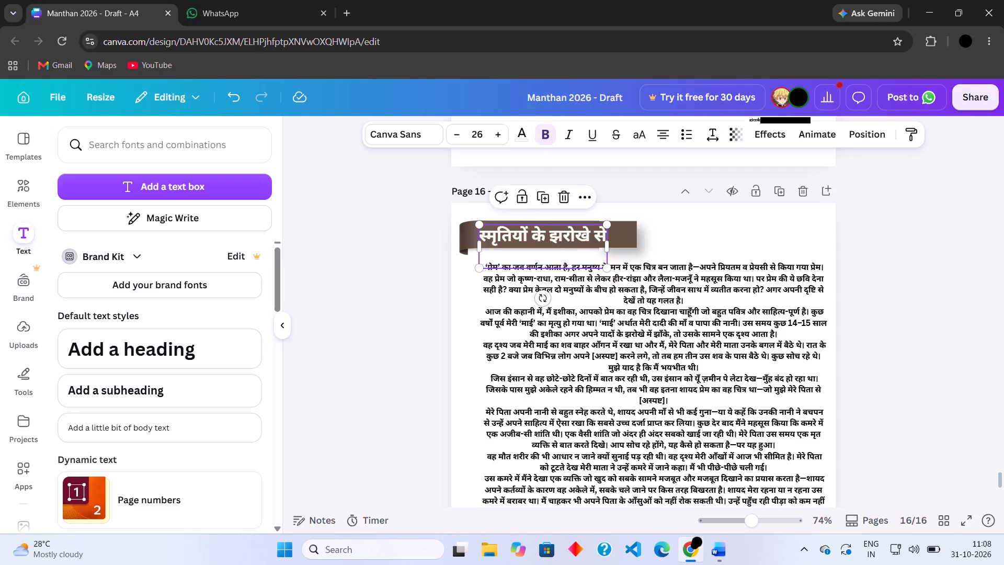
key(ctrl+v)
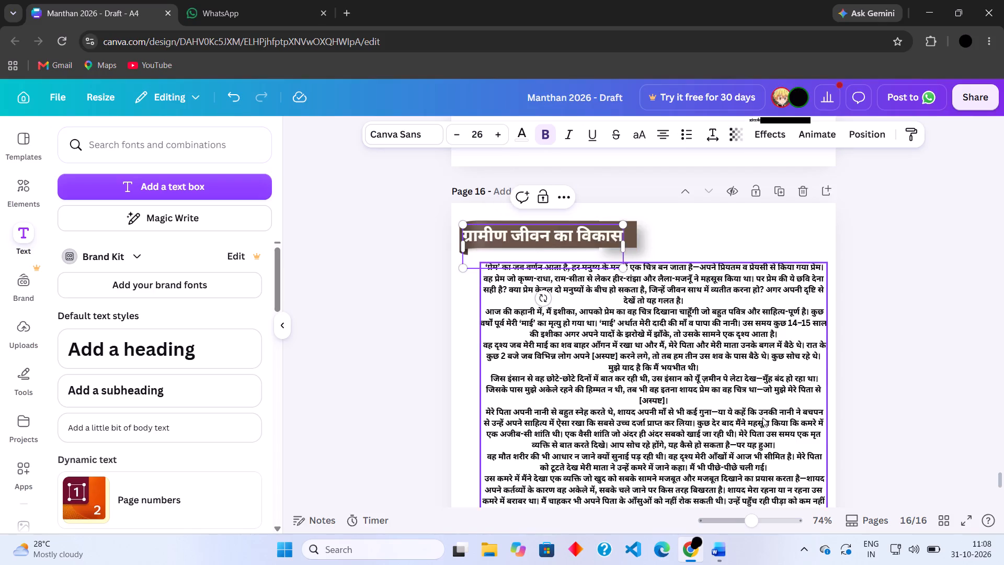
Copy the body paragraphs and closing line from Gramin_Jeevan_Ka_Vikas in Word and replace page 16's body text in Canva with them.
click(614, 493)
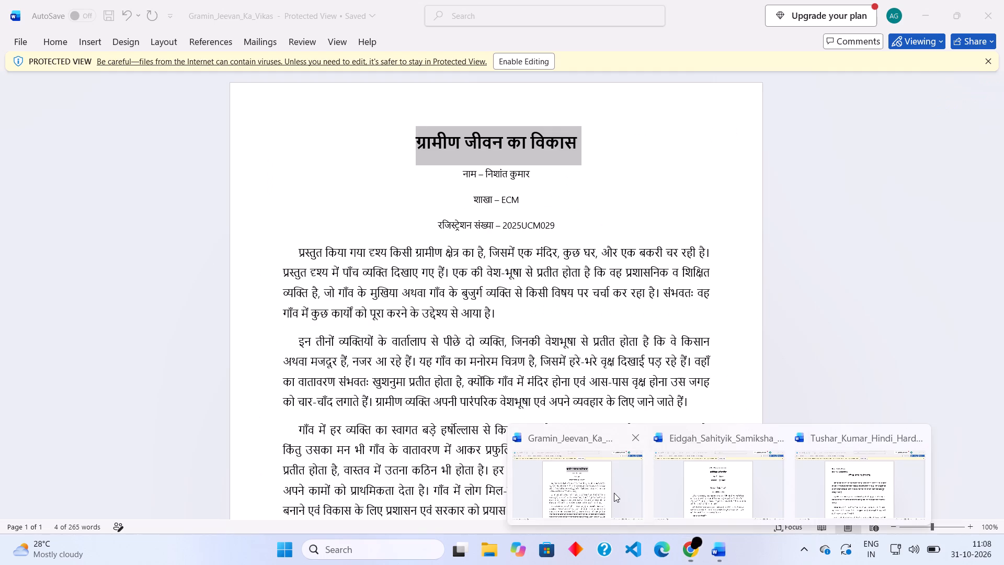
drag(298, 249, 431, 397)
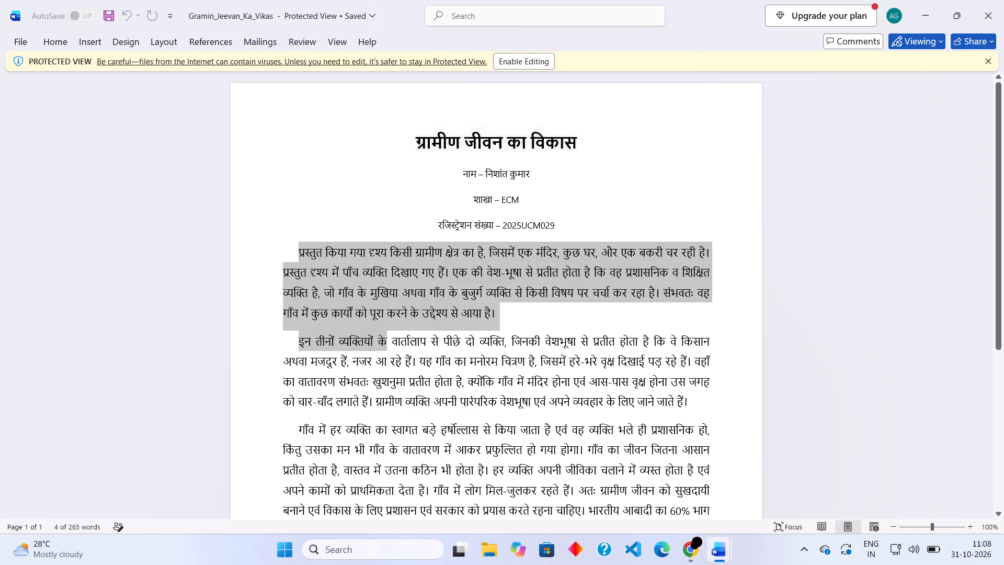
drag(431, 397, 591, 293)
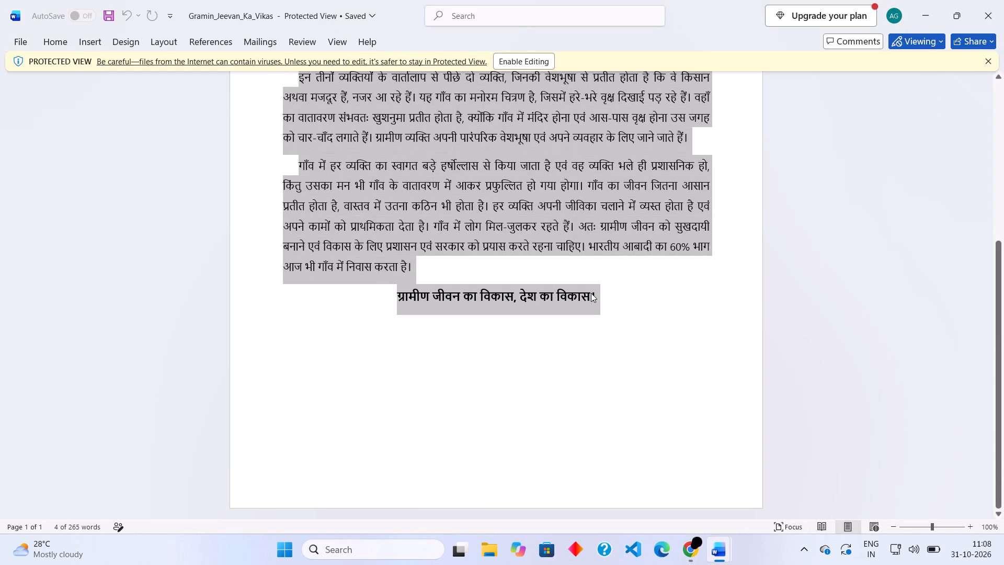
key(ctrl+c)
scroll(591, 293, up, 3)
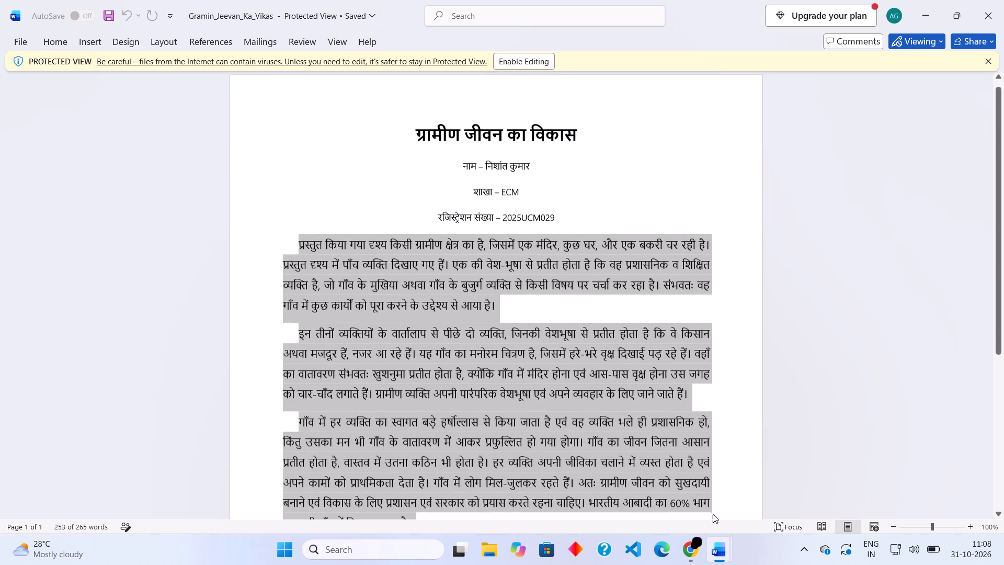
click(585, 479)
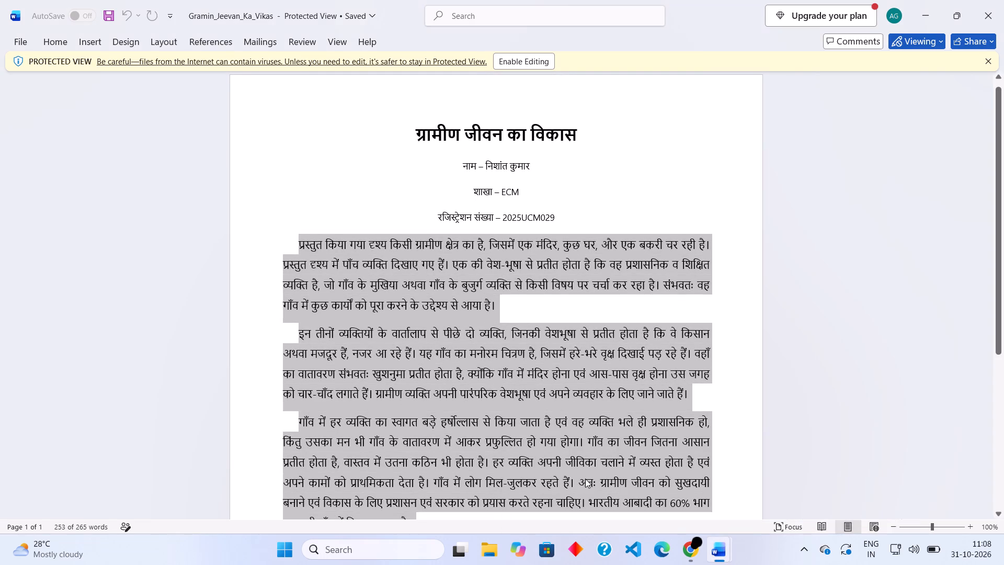
click(693, 556)
double_click(586, 326)
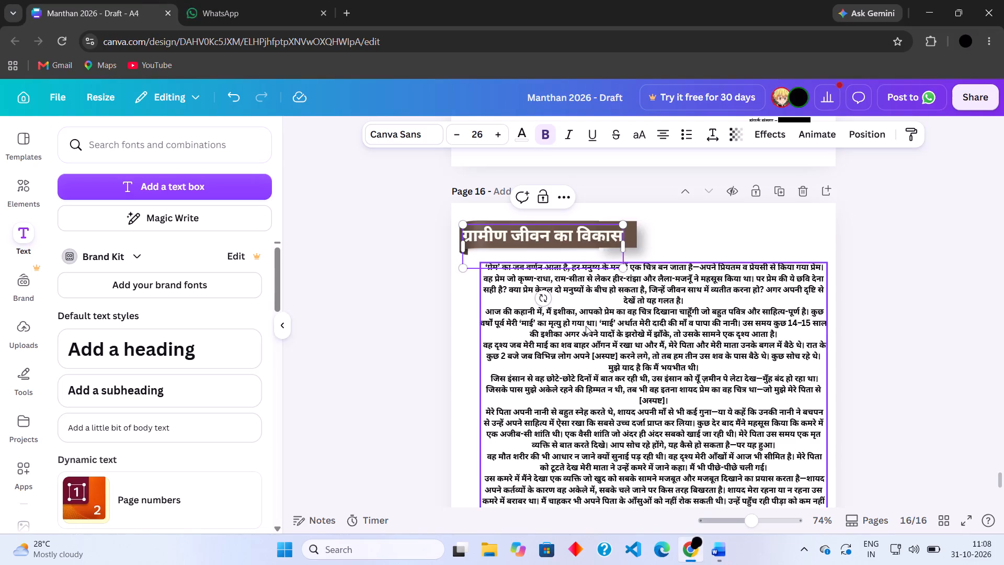
key(ctrl+v)
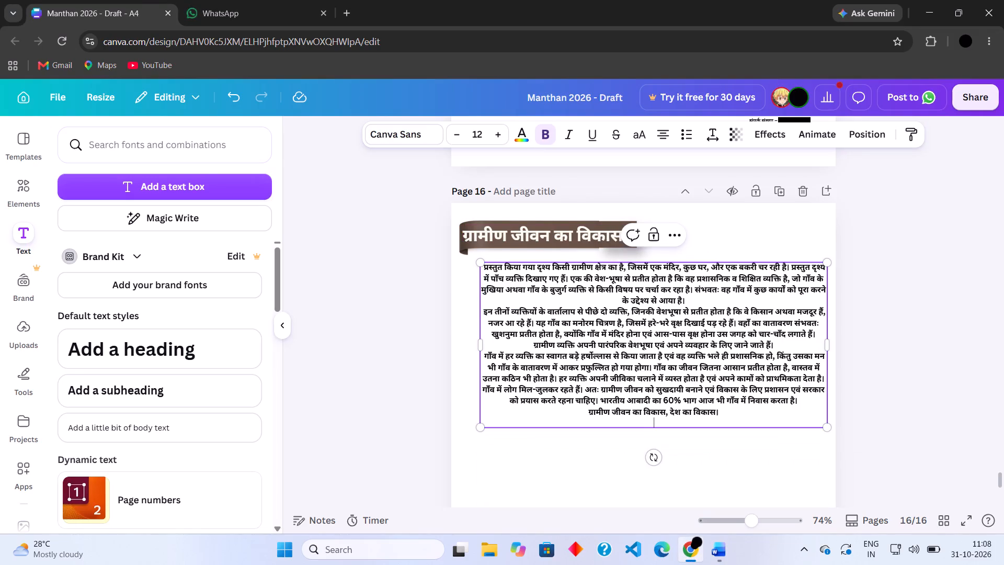
Copy the name, branch and registration number lines from Gramin_Jeevan_Ka_Vikas and replace page 16's author details with them.
scroll(586, 326, down, 6)
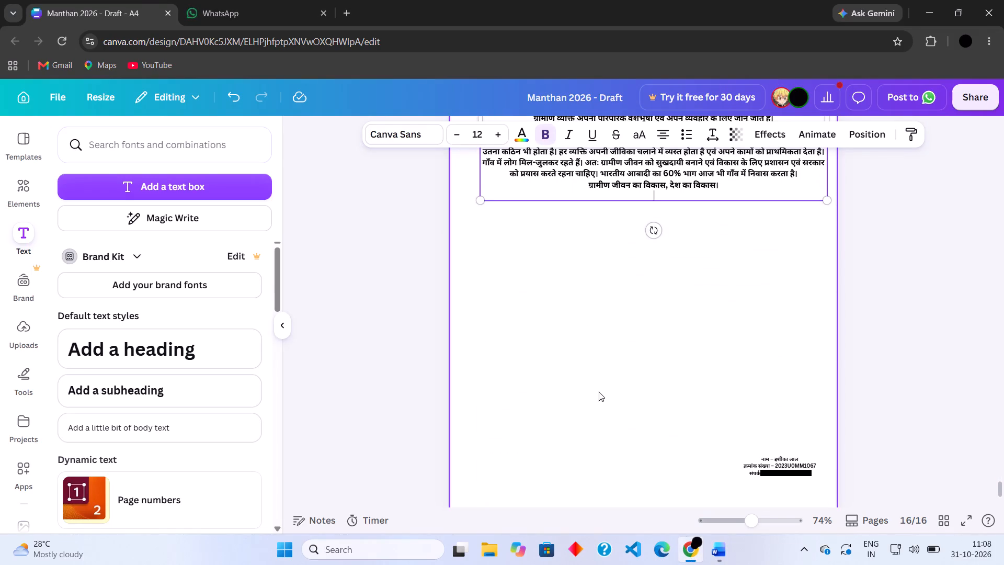
click(593, 485)
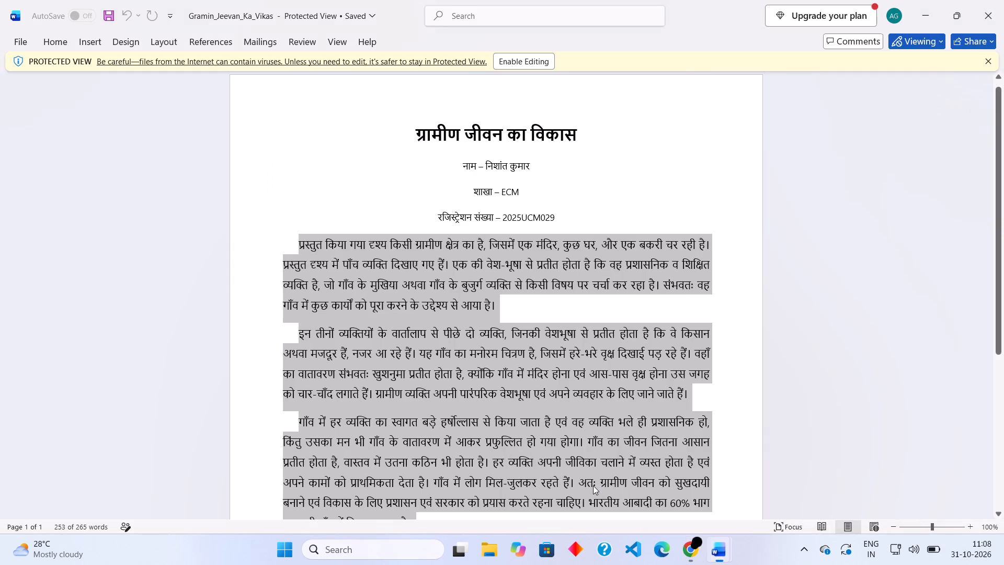
drag(465, 157, 496, 207)
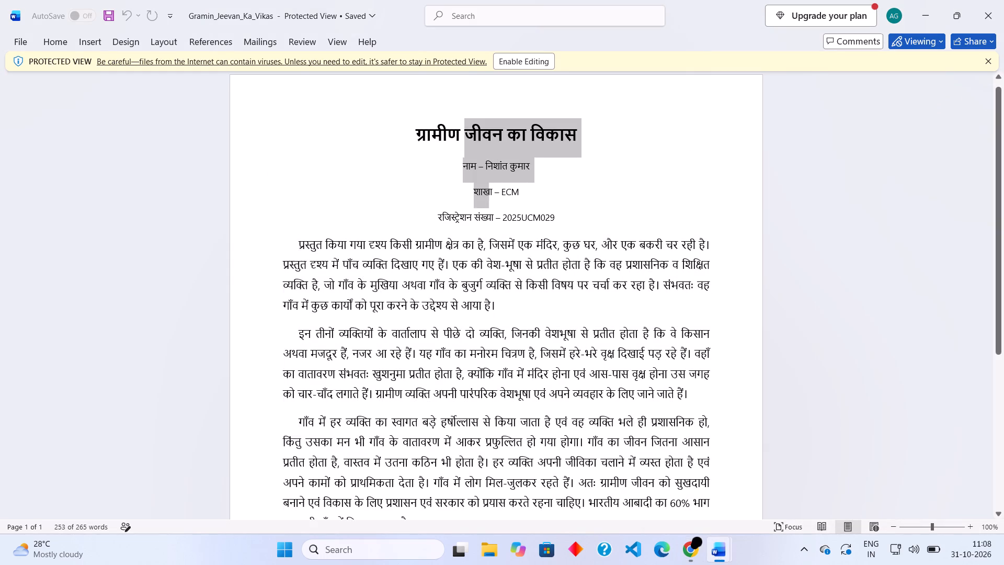
drag(496, 207, 523, 212)
click(459, 168)
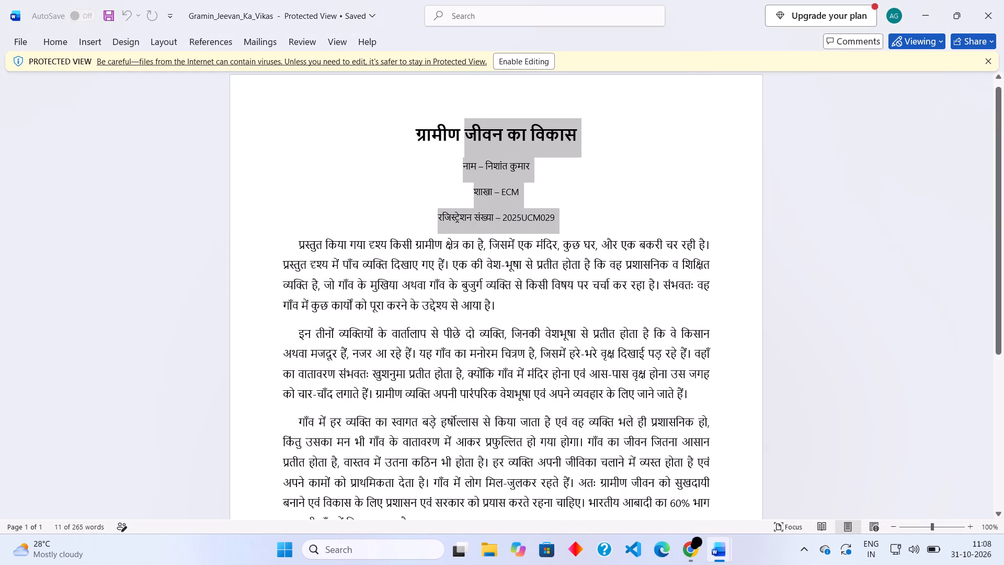
click(463, 165)
drag(463, 165, 487, 179)
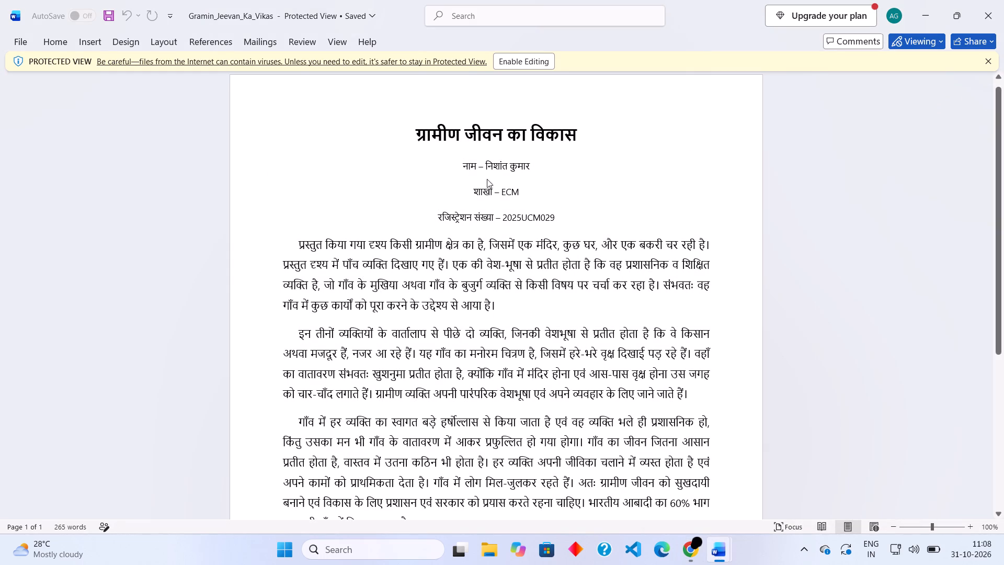
drag(487, 179, 554, 216)
key(ctrl+c)
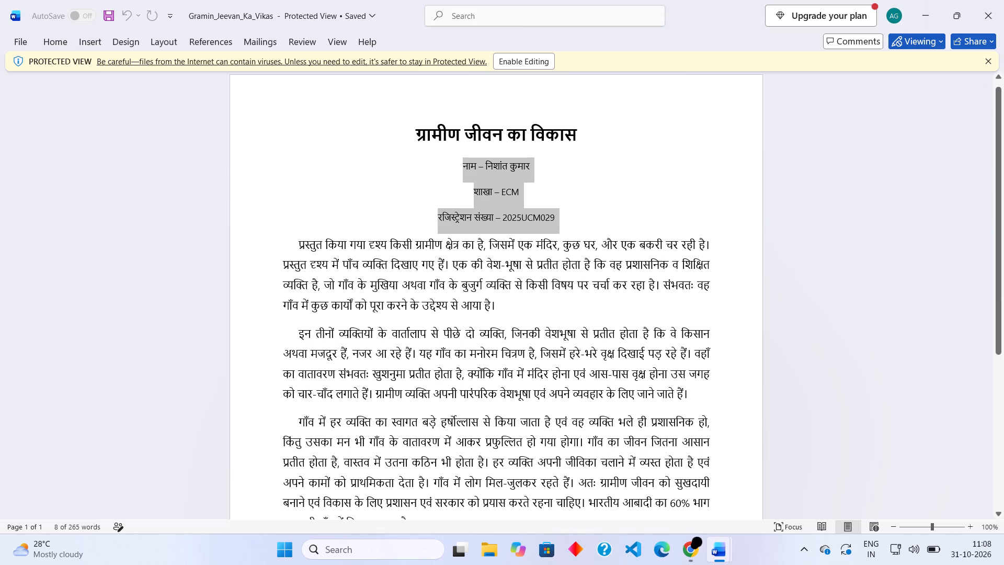
click(693, 549)
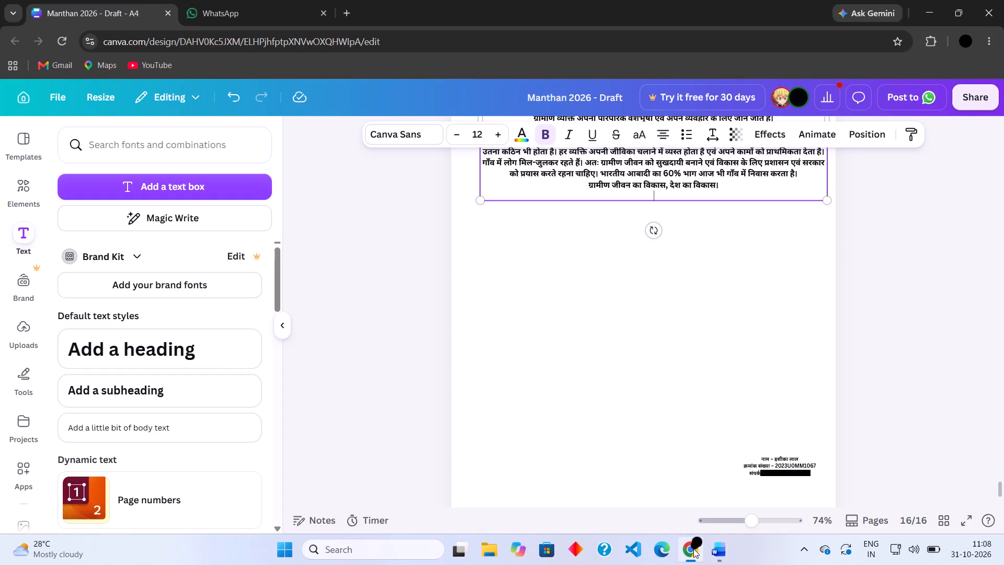
double_click(779, 464)
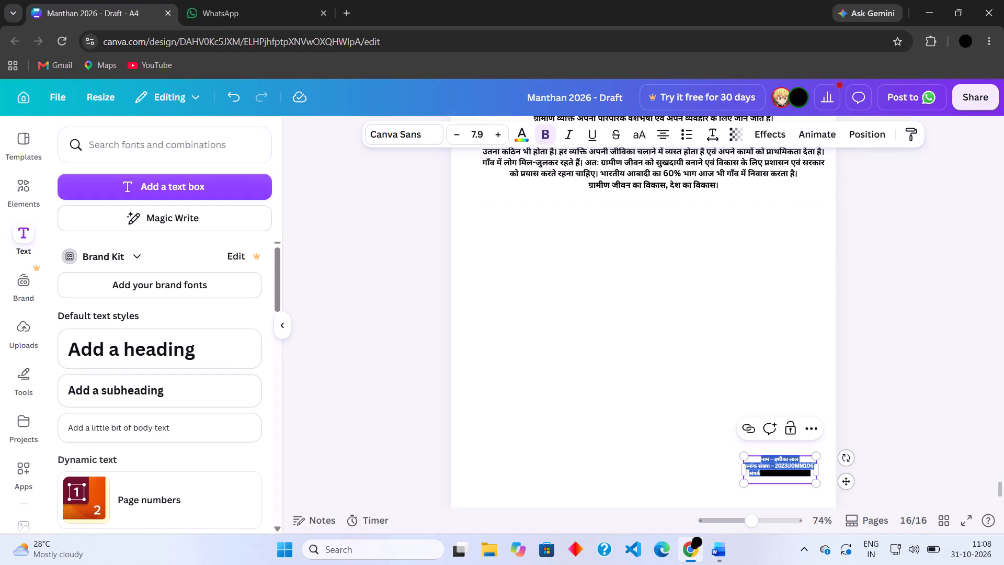
key(ctrl+v)
Duplicate page 16 of the Manthan 2026 draft and close the Gramin_Jeevan_Ka_Vikas document.
scroll(779, 464, down, 2)
scroll(779, 464, up, 5)
click(783, 261)
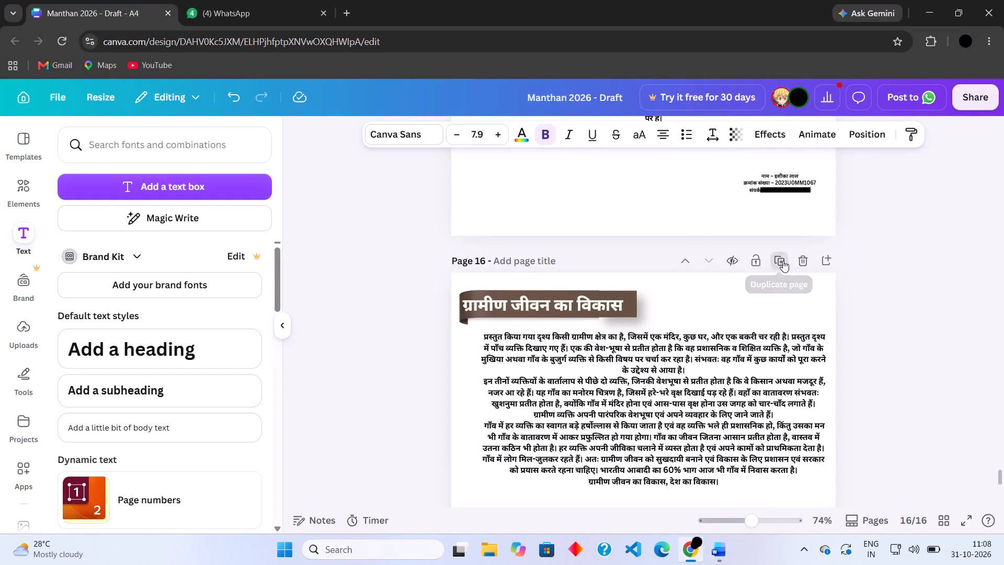
scroll(754, 370, down, 1)
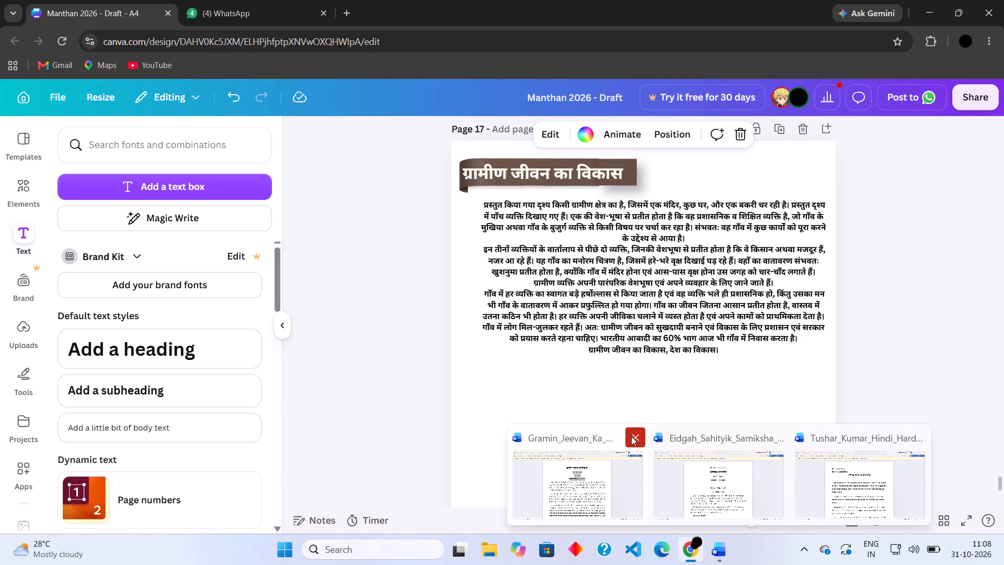
click(631, 436)
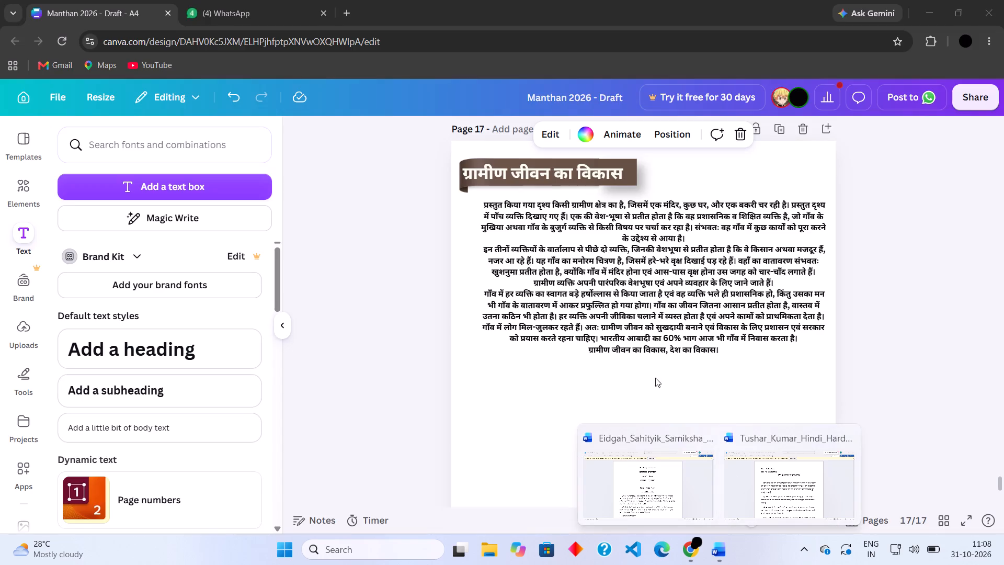
Copy the title ईदगाह : चिमटे से आगे from Eidgah_Sahityik_Samiksha_Hard_Copy in Word and try to replace page 17's banner title with it.
click(647, 471)
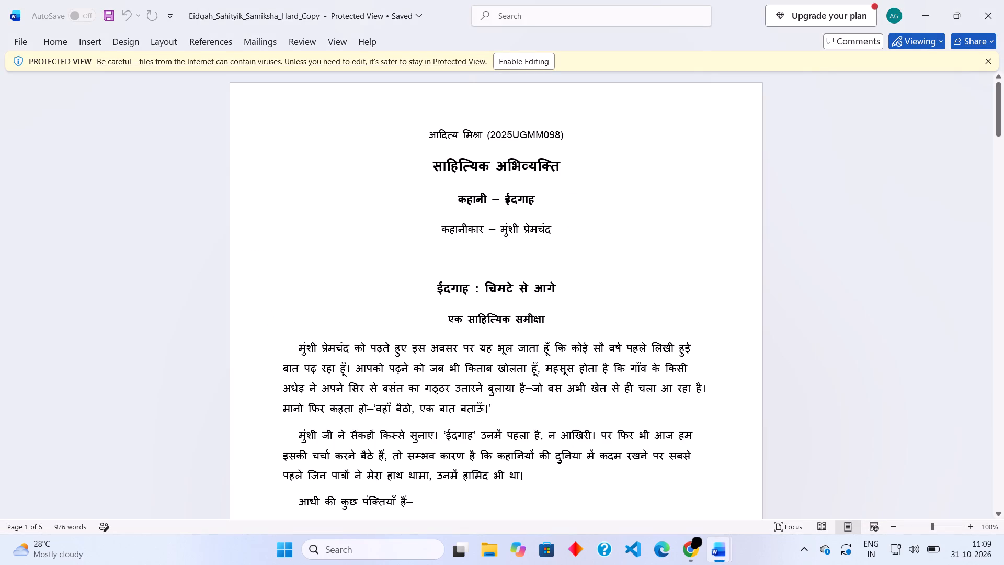
drag(435, 281, 549, 293)
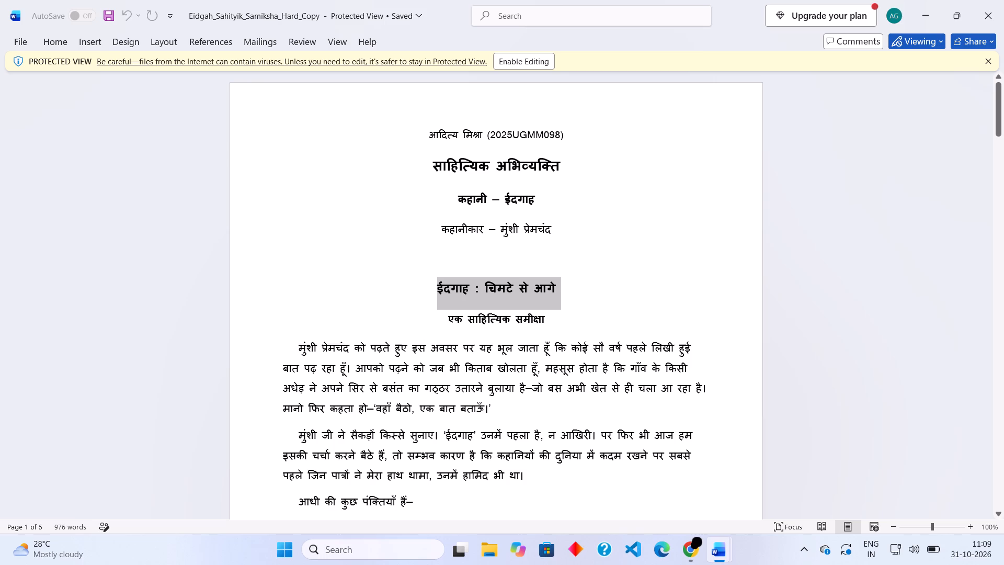
drag(549, 293, 549, 292)
key(ctrl+c)
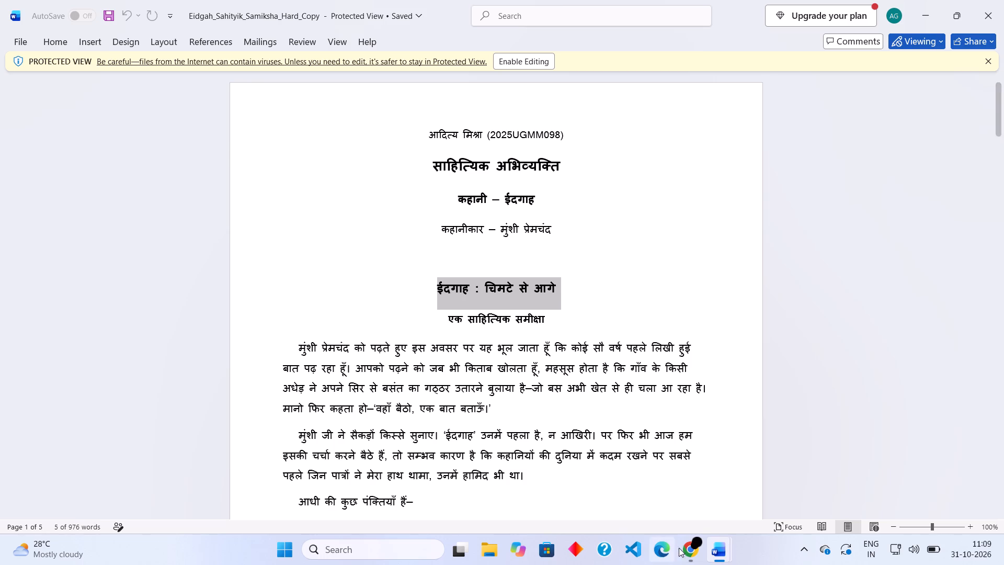
click(680, 551)
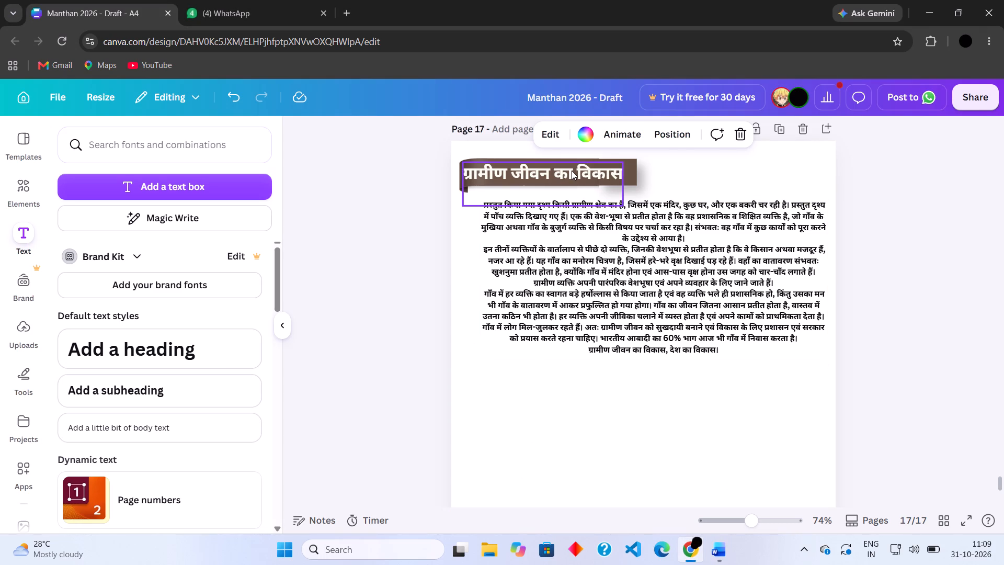
double_click(572, 171)
key(ctrl+v)
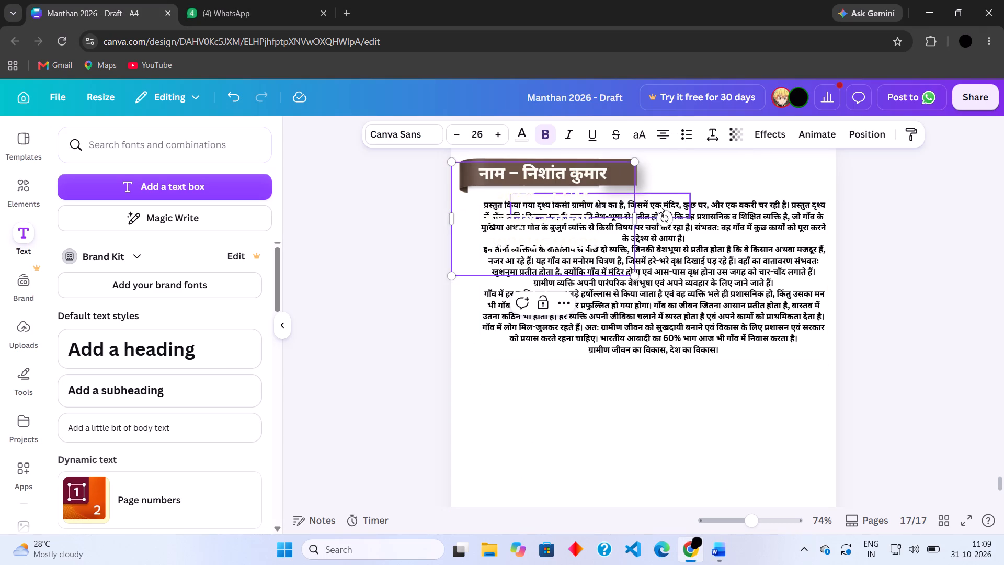
Shrink page 17's banner text to size 15.6 in a widened box and delete every line below the name line.
drag(632, 280, 592, 218)
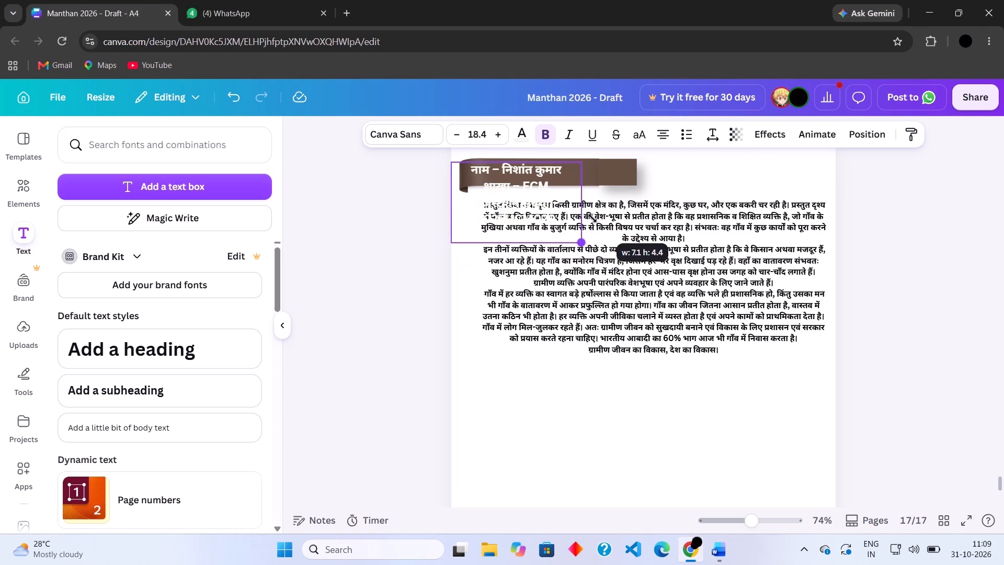
drag(592, 218, 578, 205)
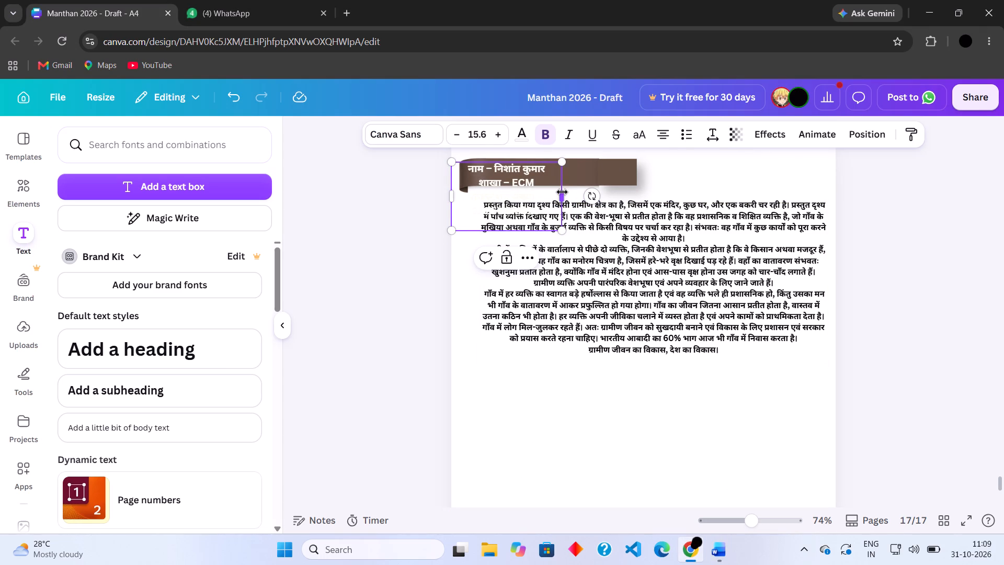
drag(562, 192, 630, 185)
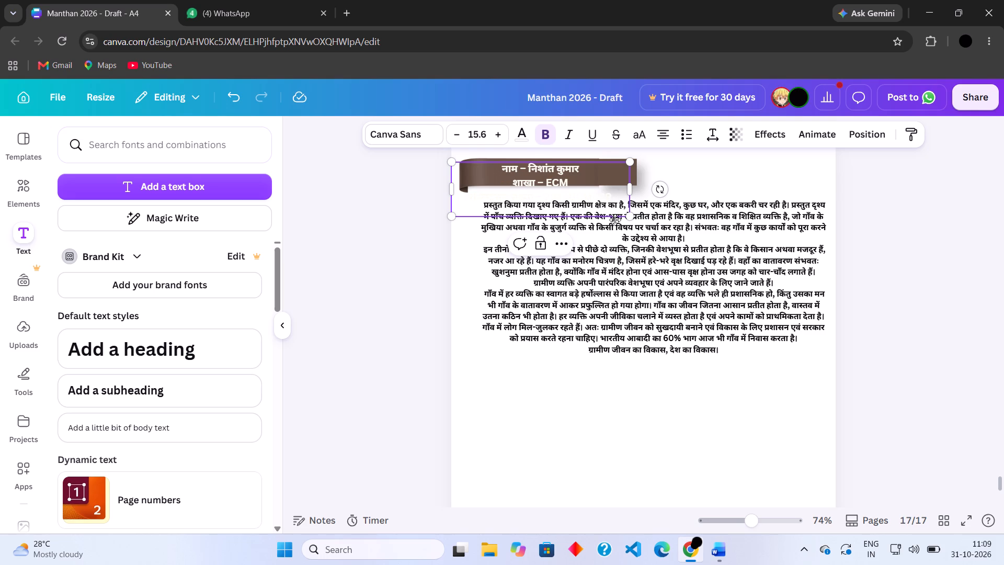
drag(613, 207, 515, 184)
key(BackSpace)
key(BackSpace)
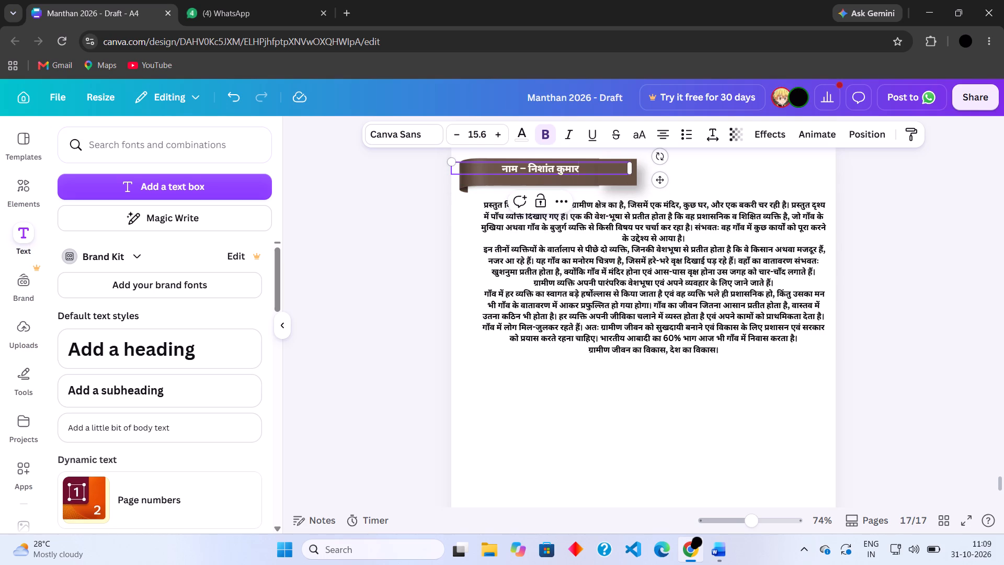
click(690, 180)
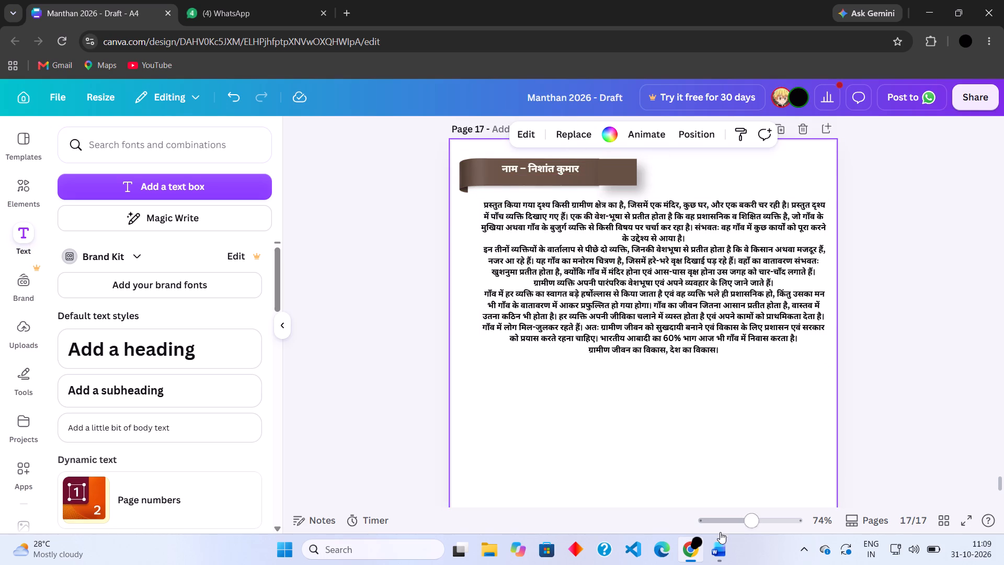
Copy the first-page body text, including the quoted verse, from Eidgah_Sahityik_Samiksha_Hard_Copy and try to replace page 17's body text with it.
click(678, 504)
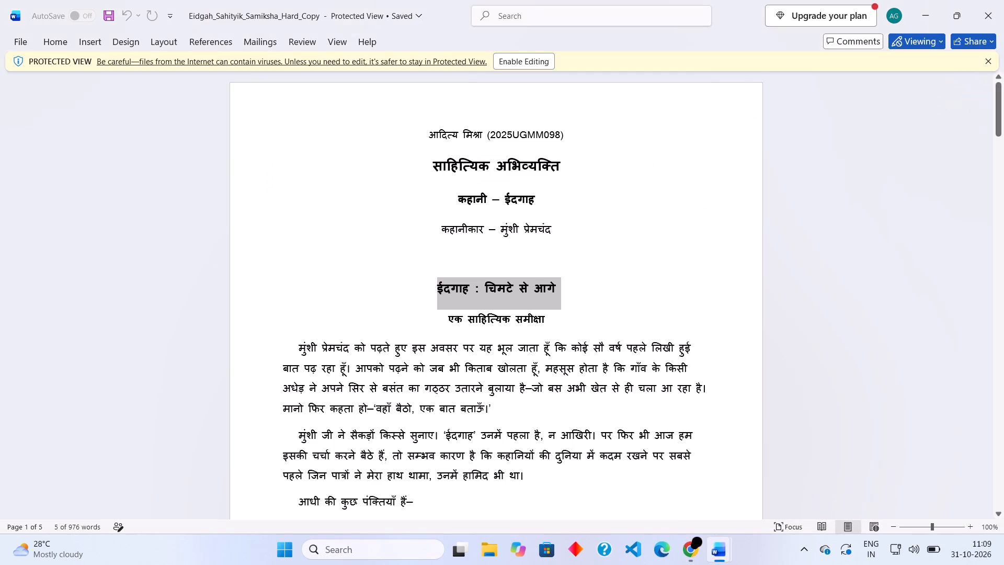
scroll(378, 363, down, 1)
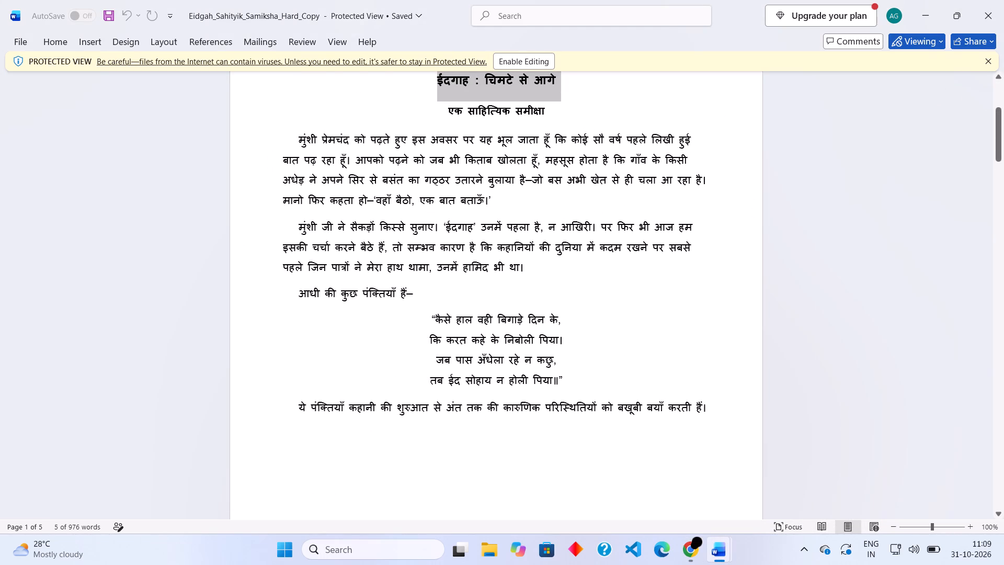
drag(295, 132, 708, 387)
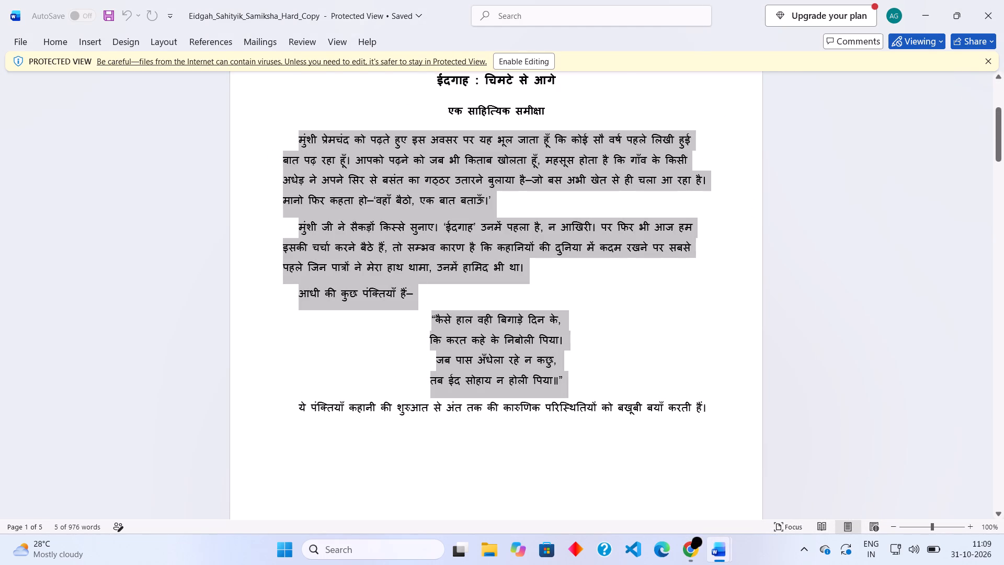
drag(708, 387, 710, 408)
key(ctrl+c)
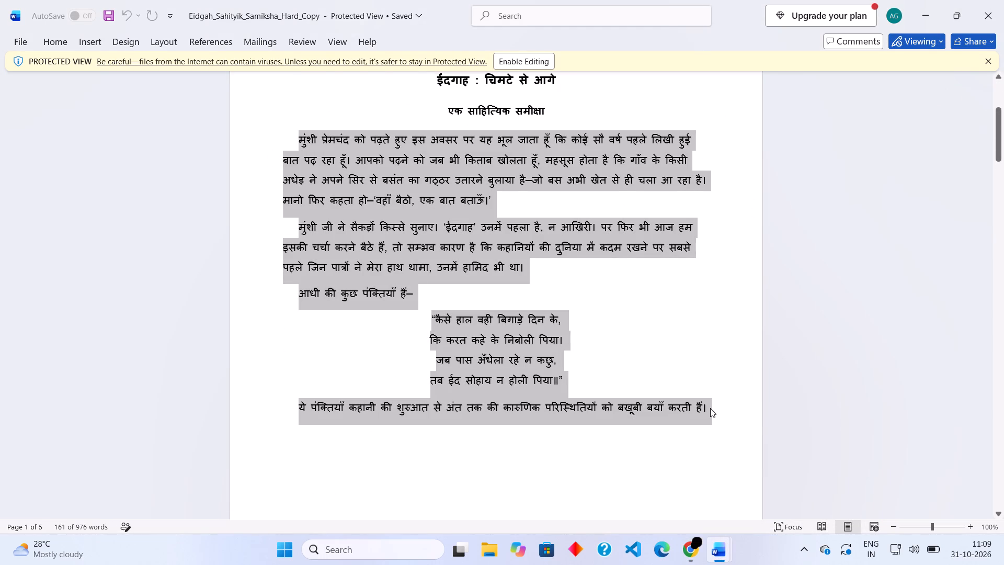
click(695, 552)
double_click(596, 290)
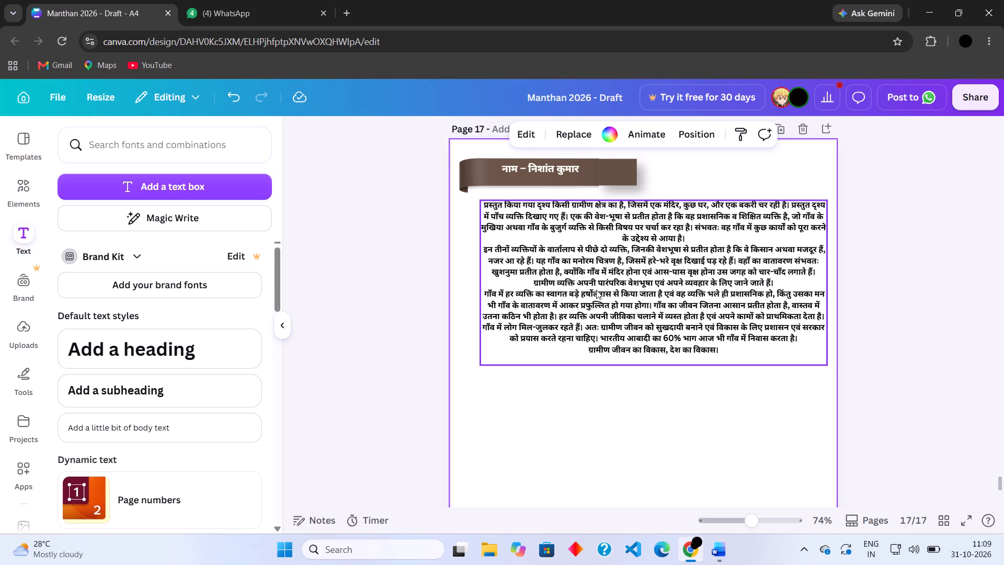
key(ctrl+v)
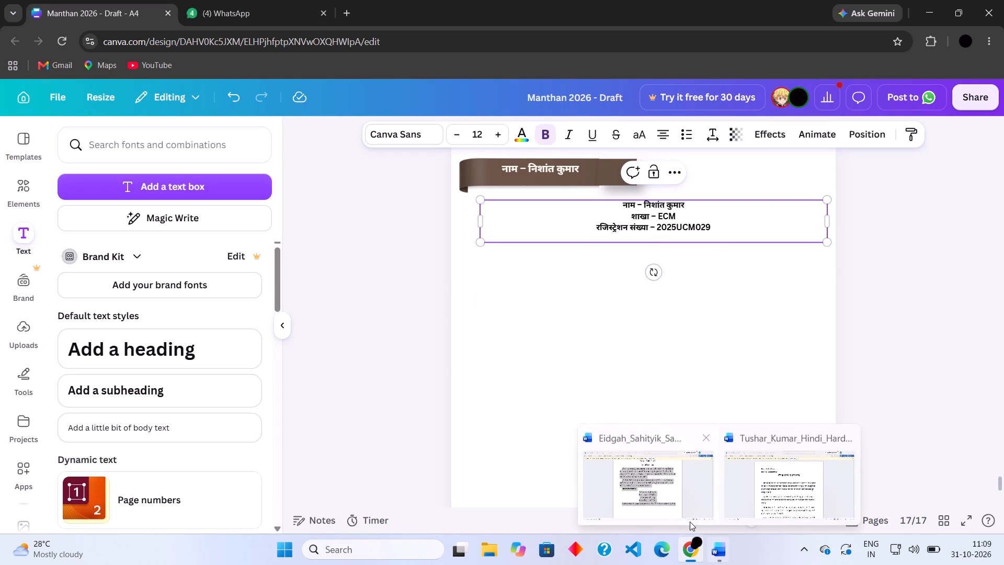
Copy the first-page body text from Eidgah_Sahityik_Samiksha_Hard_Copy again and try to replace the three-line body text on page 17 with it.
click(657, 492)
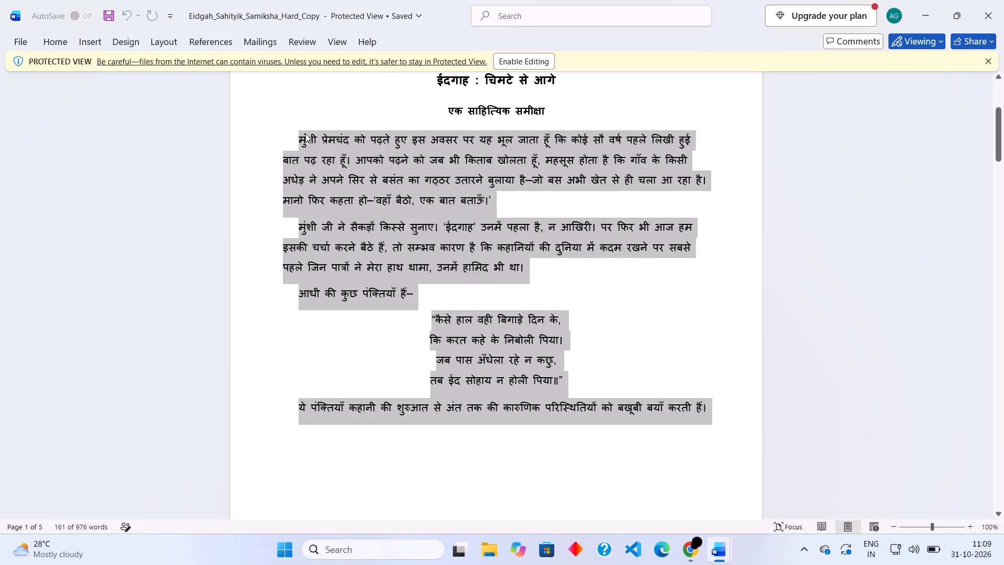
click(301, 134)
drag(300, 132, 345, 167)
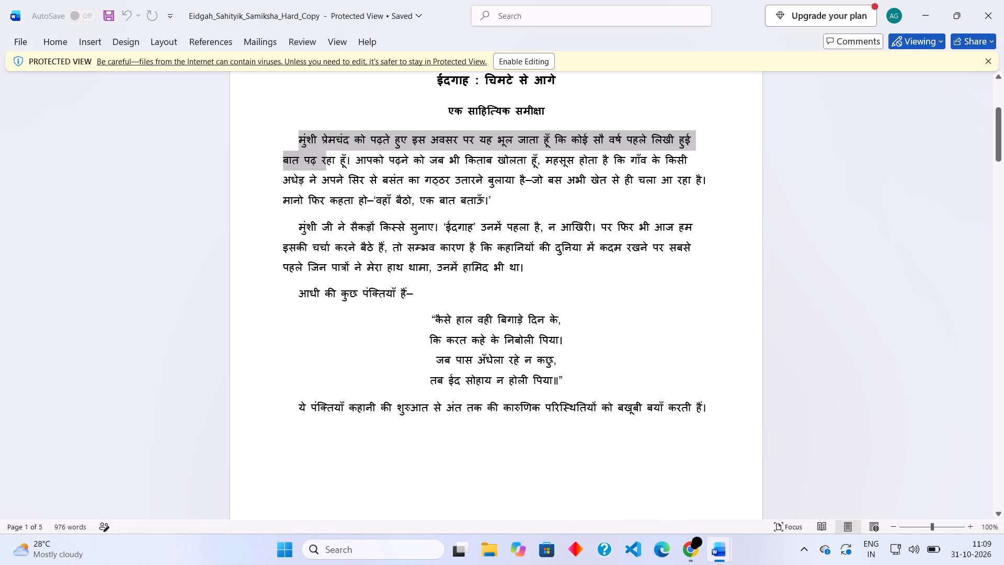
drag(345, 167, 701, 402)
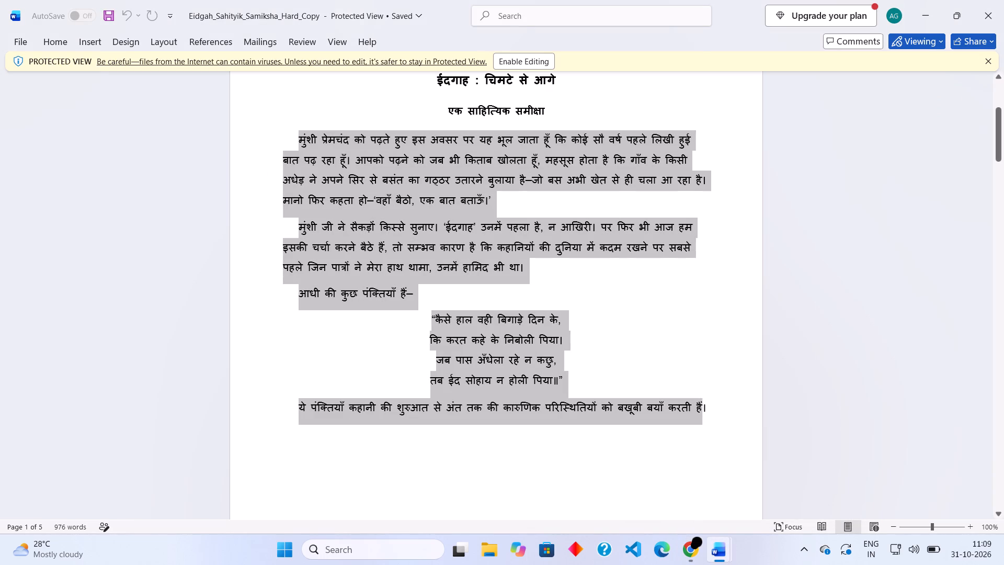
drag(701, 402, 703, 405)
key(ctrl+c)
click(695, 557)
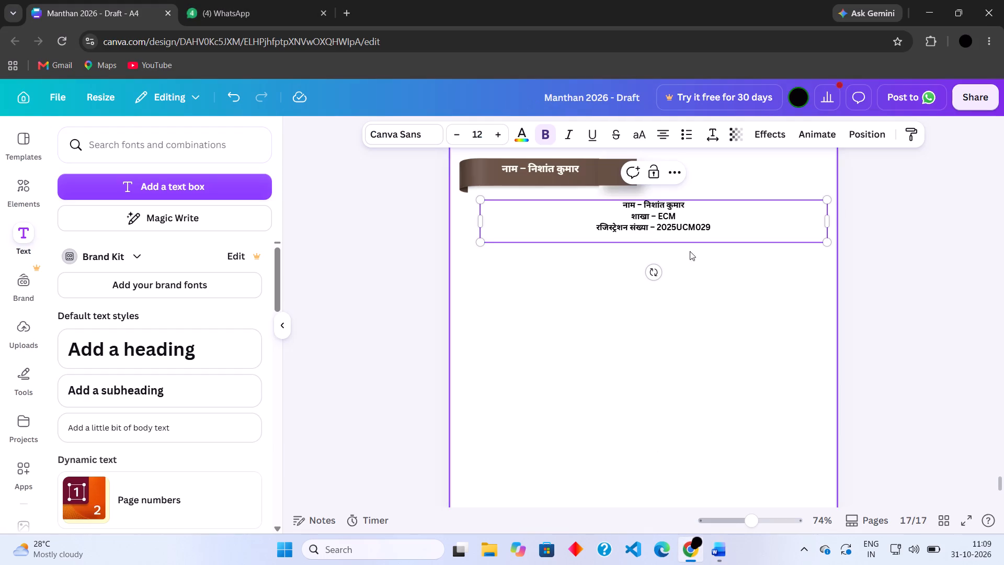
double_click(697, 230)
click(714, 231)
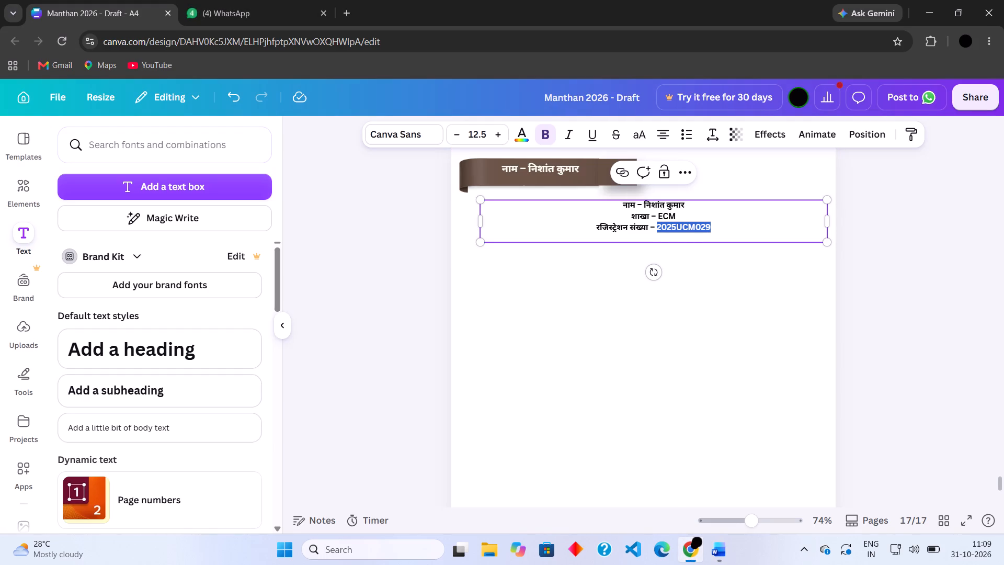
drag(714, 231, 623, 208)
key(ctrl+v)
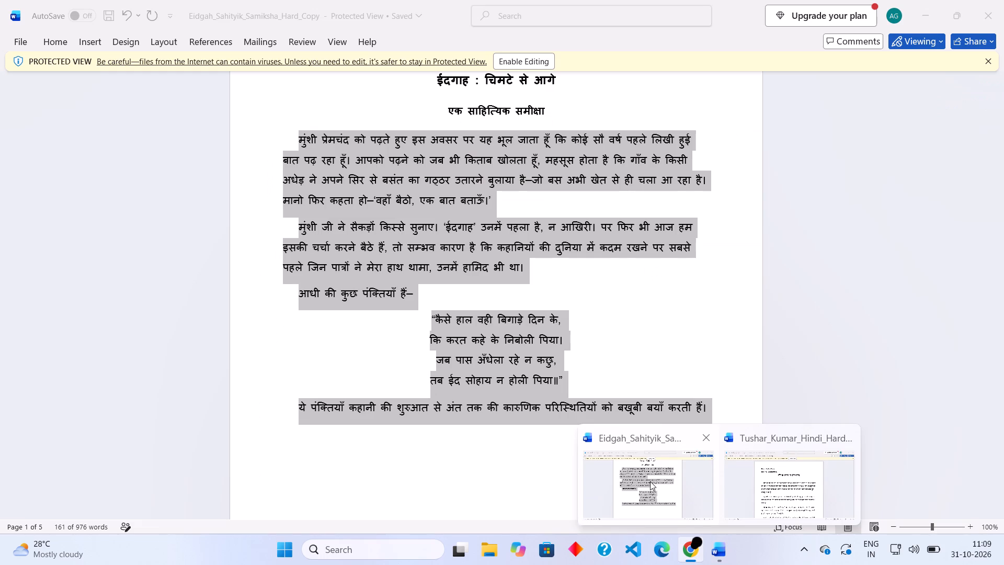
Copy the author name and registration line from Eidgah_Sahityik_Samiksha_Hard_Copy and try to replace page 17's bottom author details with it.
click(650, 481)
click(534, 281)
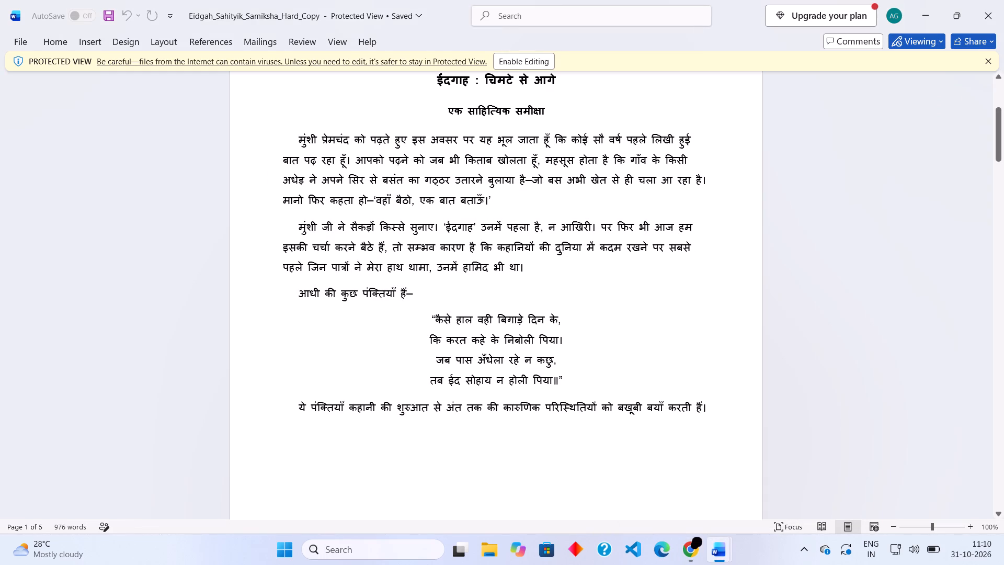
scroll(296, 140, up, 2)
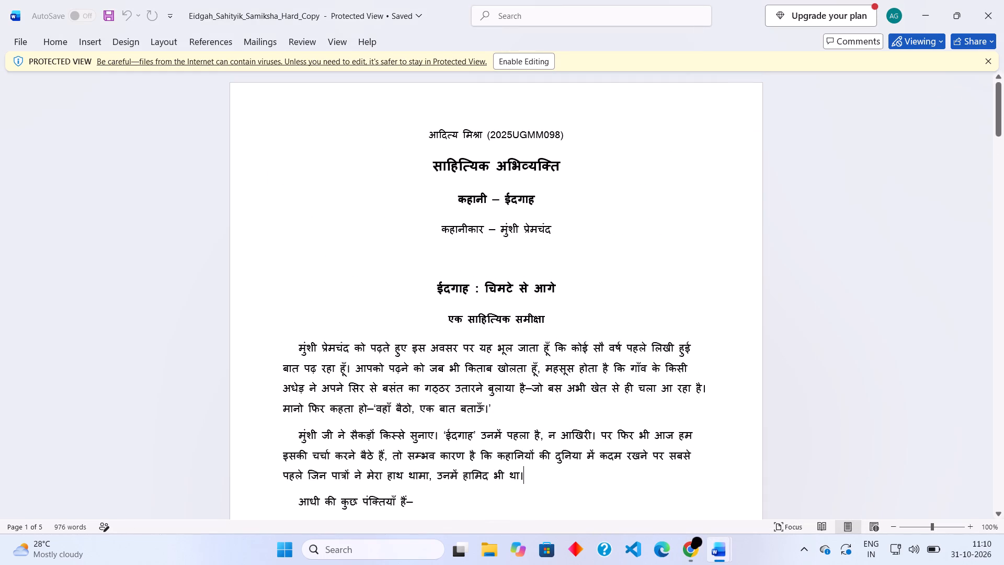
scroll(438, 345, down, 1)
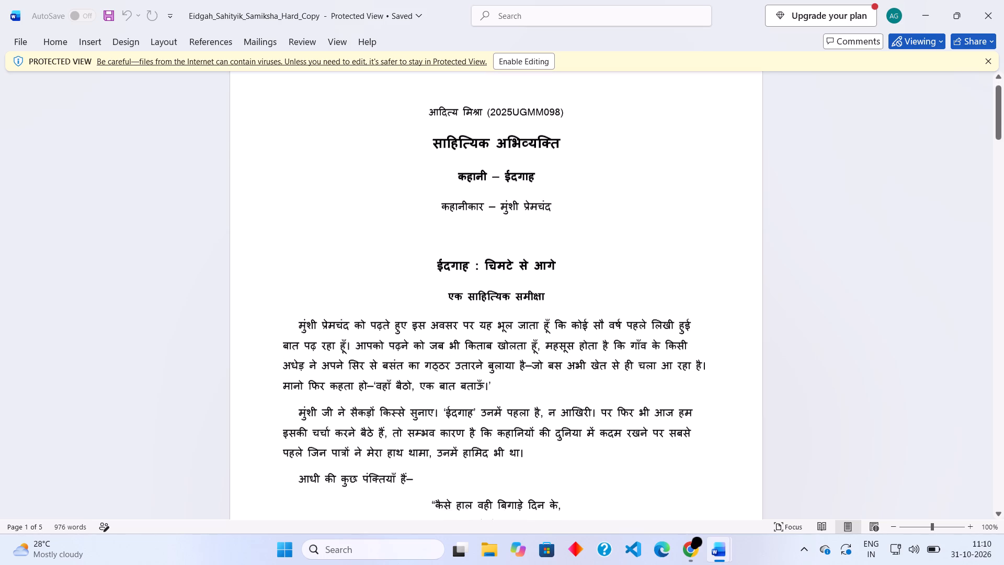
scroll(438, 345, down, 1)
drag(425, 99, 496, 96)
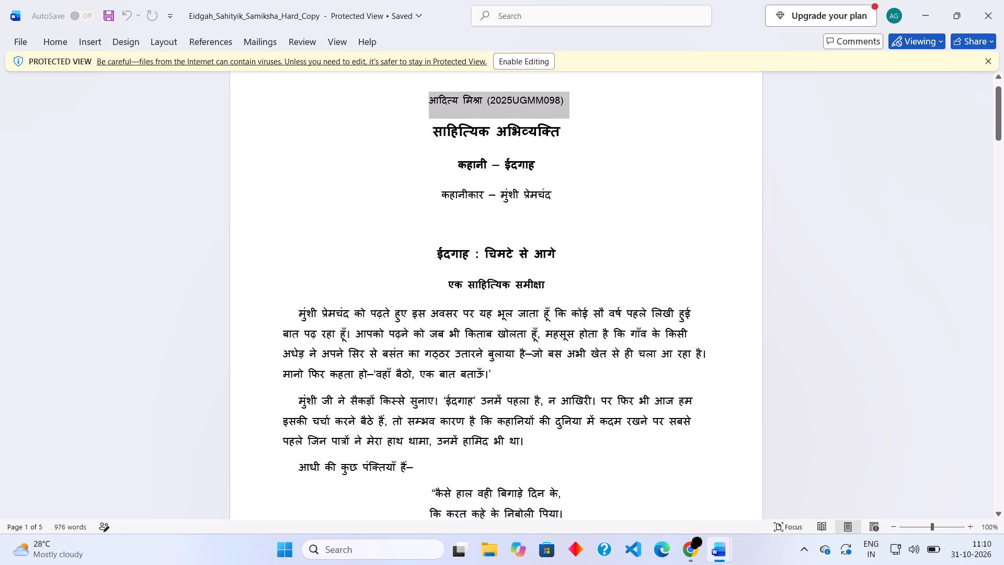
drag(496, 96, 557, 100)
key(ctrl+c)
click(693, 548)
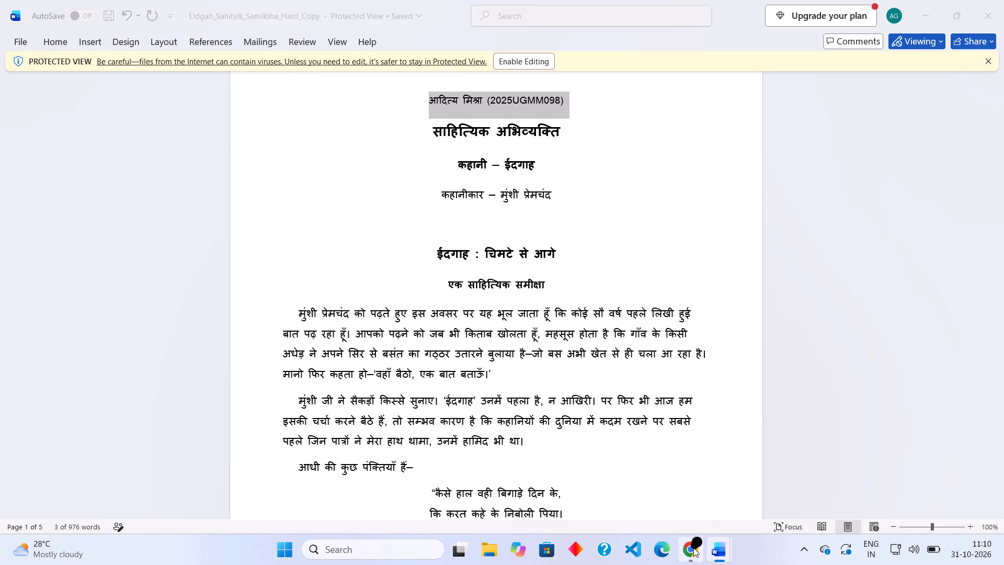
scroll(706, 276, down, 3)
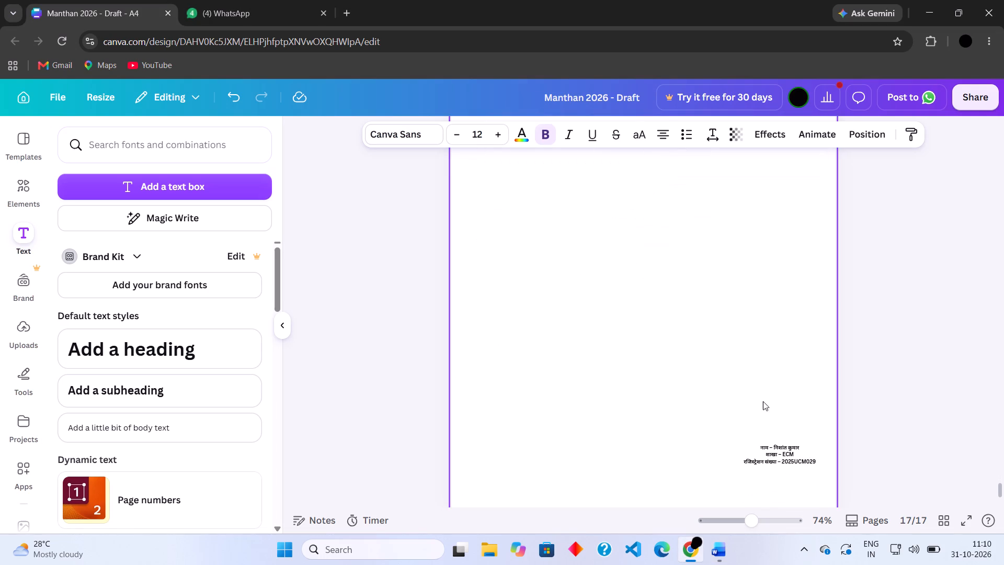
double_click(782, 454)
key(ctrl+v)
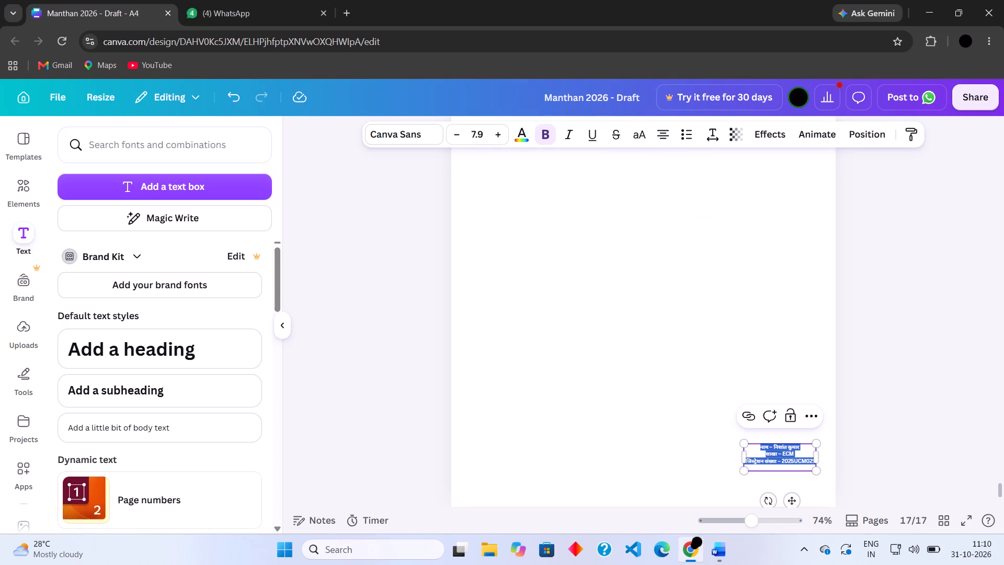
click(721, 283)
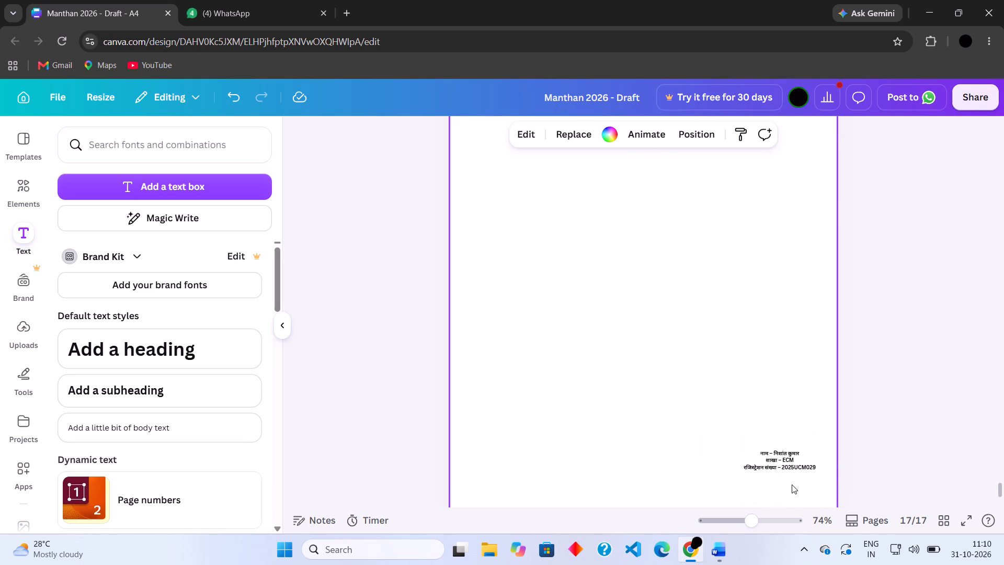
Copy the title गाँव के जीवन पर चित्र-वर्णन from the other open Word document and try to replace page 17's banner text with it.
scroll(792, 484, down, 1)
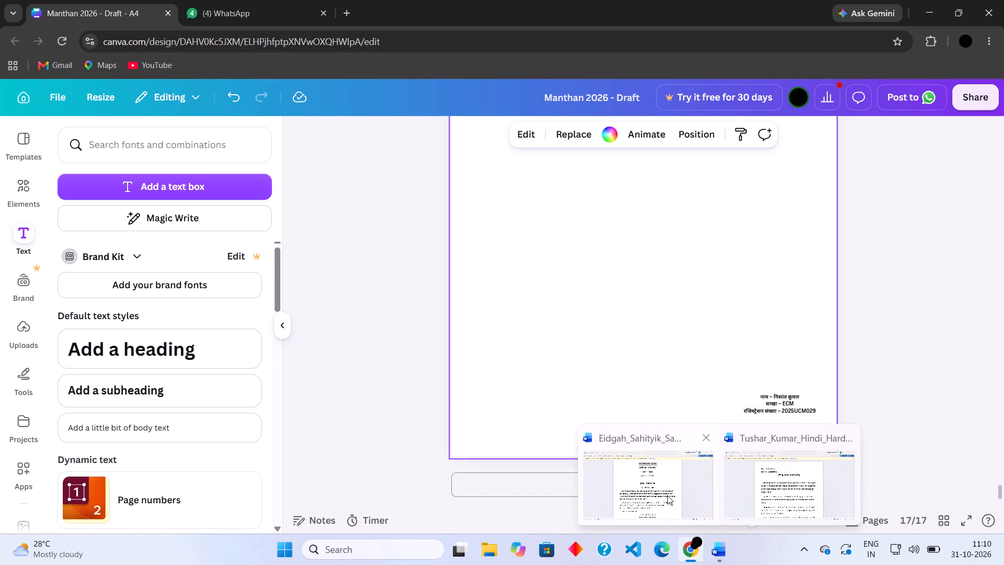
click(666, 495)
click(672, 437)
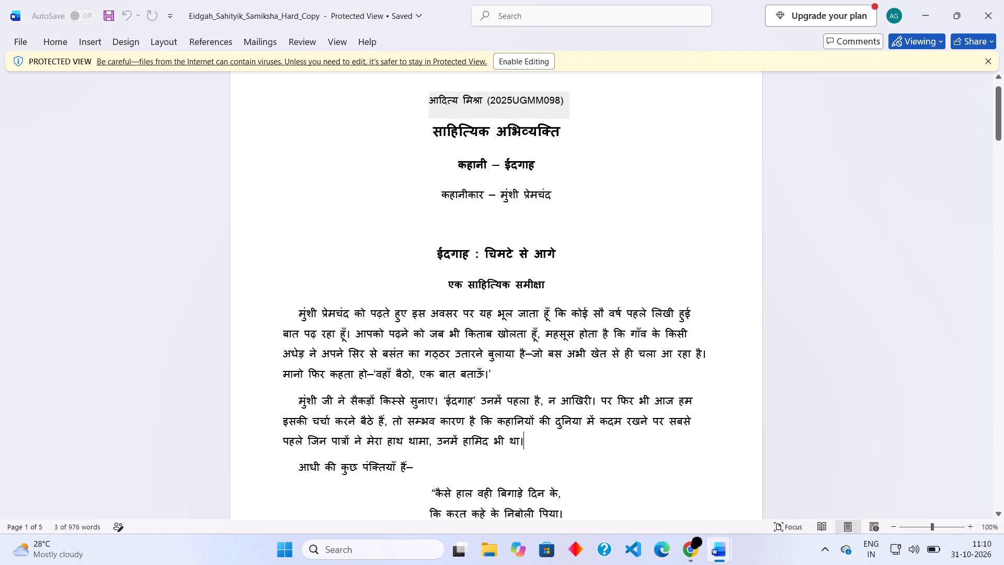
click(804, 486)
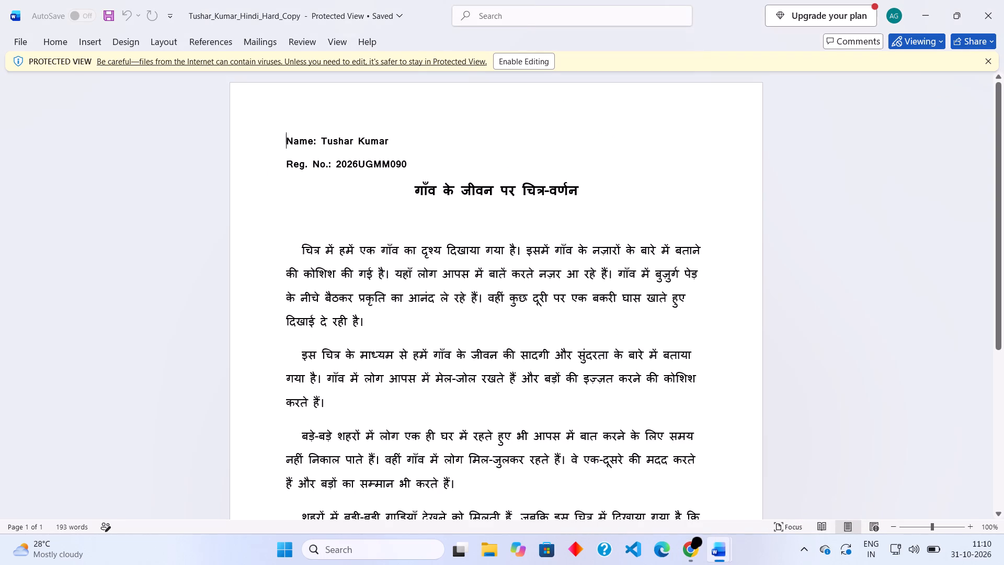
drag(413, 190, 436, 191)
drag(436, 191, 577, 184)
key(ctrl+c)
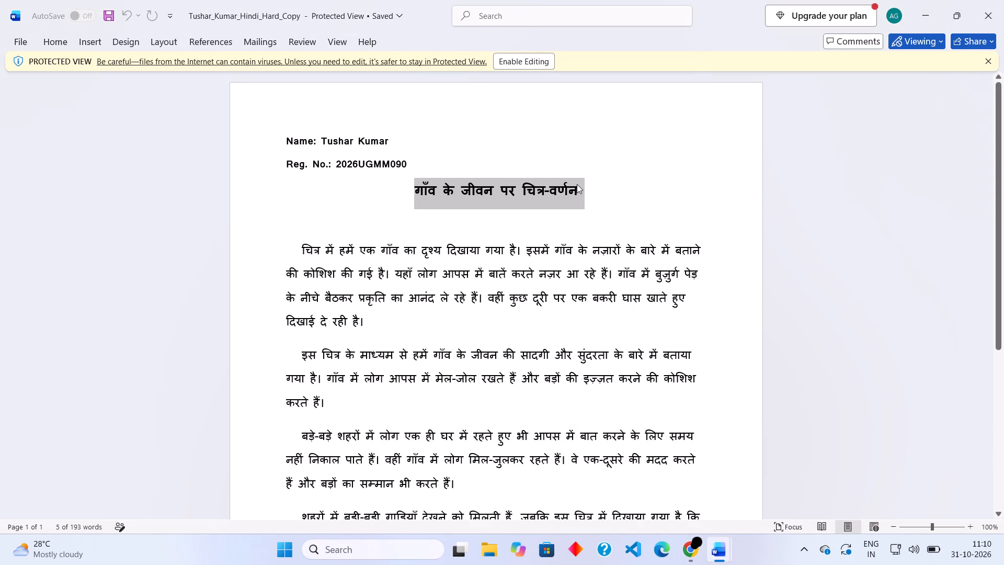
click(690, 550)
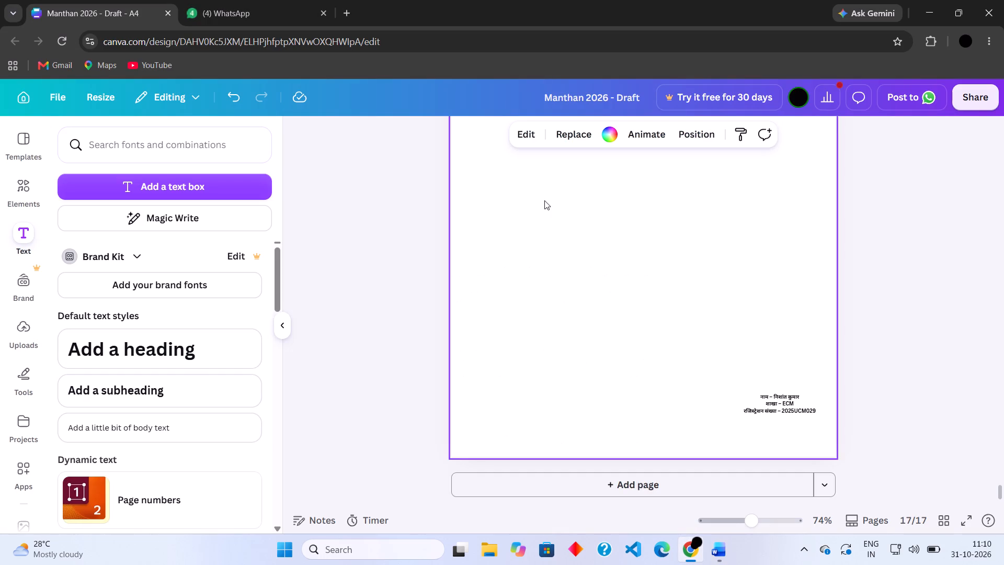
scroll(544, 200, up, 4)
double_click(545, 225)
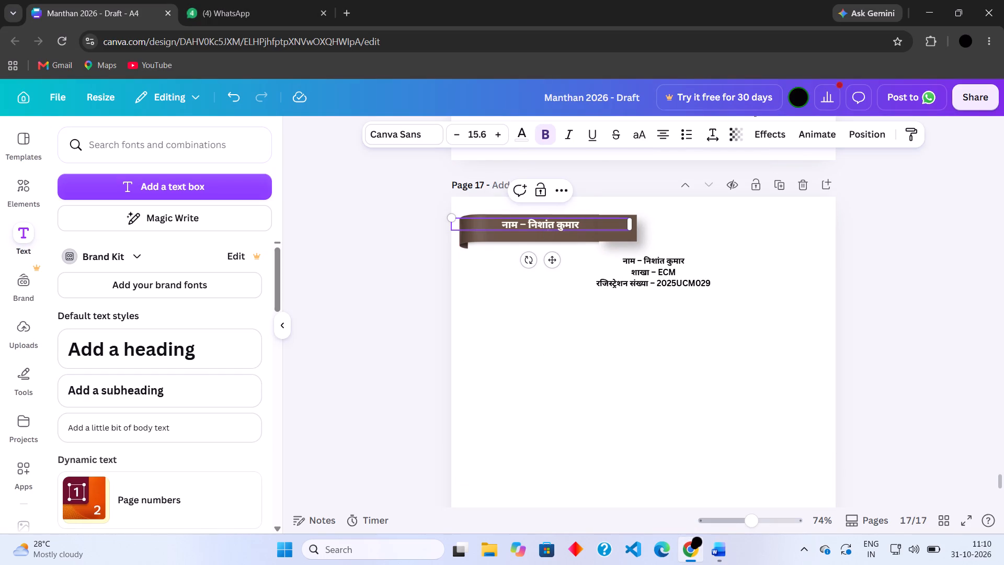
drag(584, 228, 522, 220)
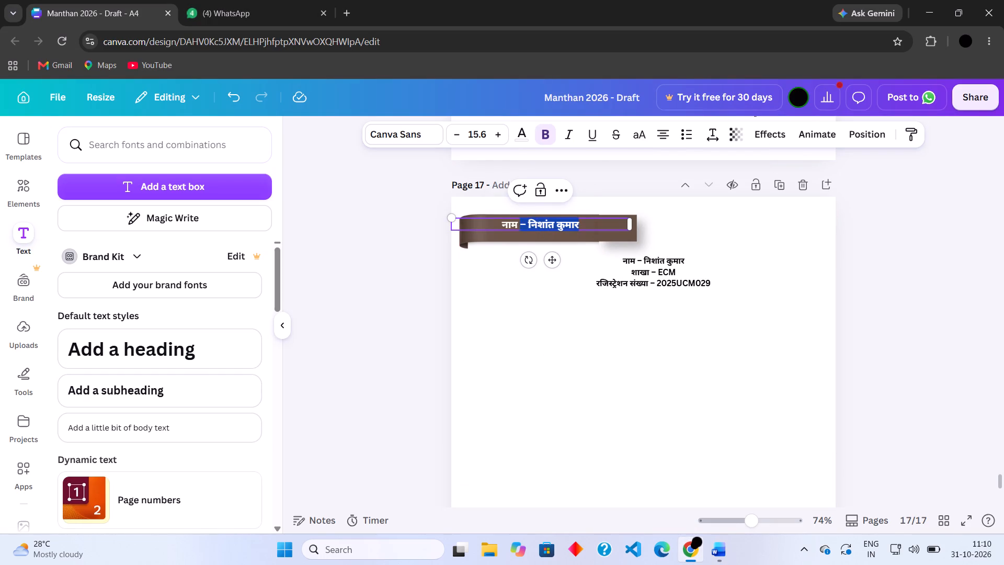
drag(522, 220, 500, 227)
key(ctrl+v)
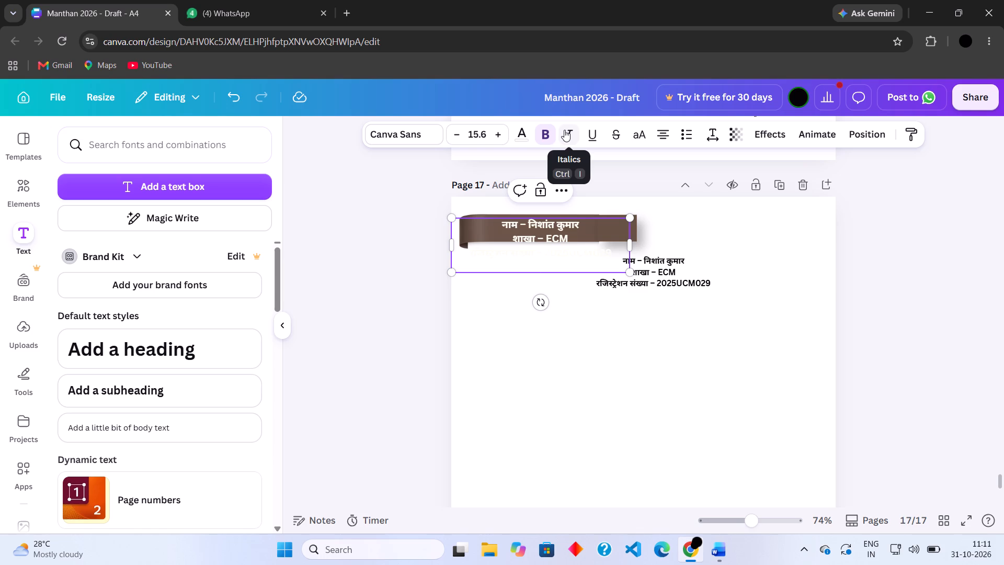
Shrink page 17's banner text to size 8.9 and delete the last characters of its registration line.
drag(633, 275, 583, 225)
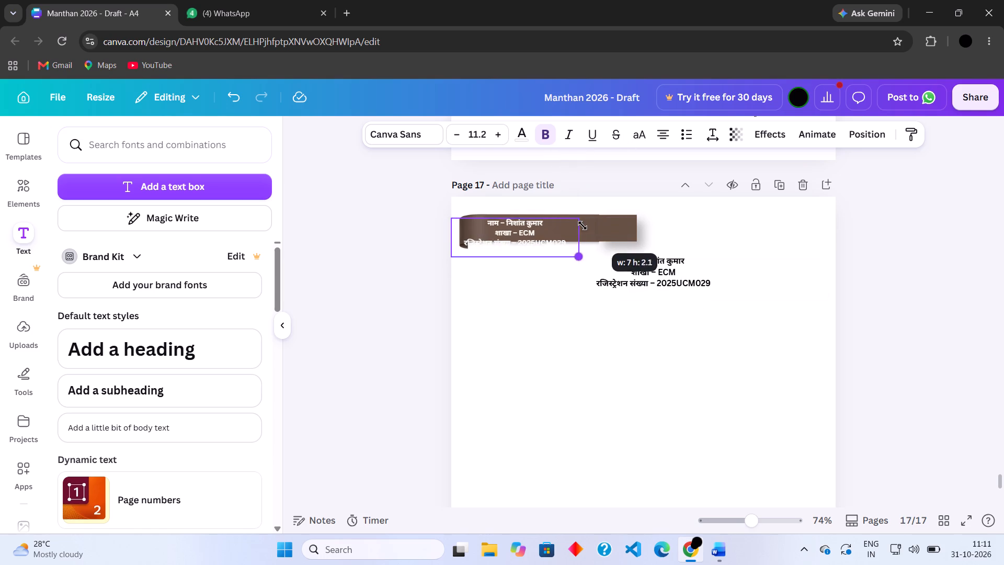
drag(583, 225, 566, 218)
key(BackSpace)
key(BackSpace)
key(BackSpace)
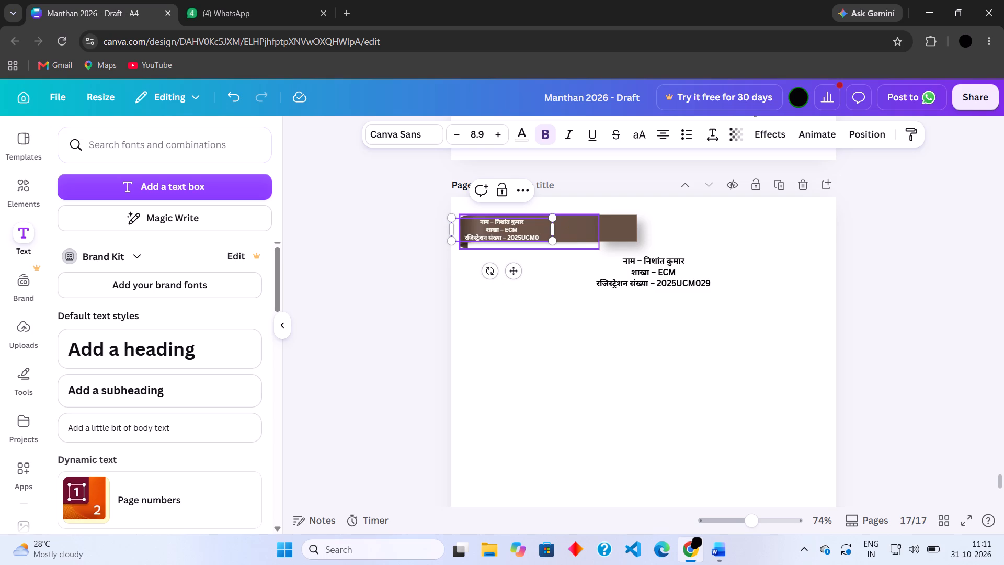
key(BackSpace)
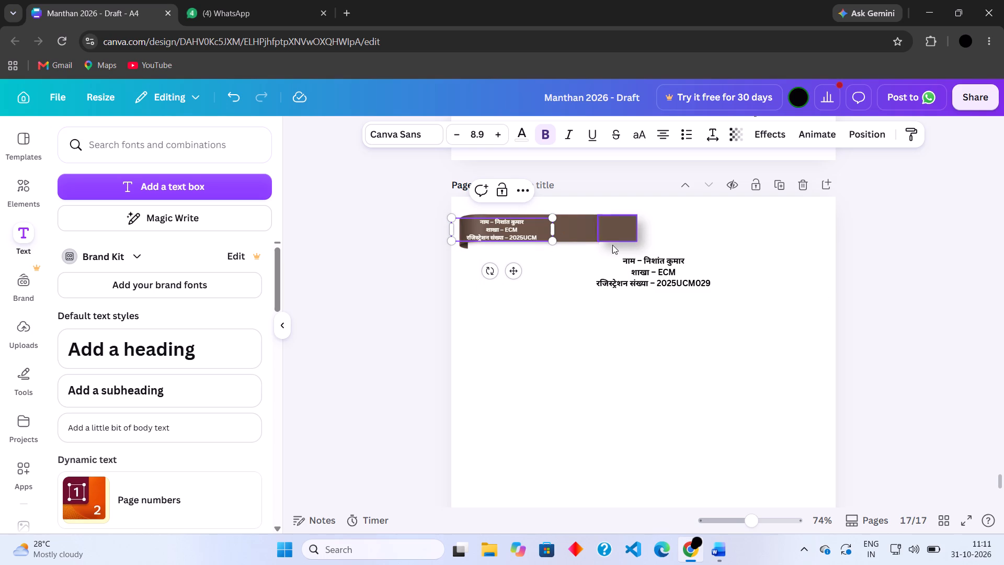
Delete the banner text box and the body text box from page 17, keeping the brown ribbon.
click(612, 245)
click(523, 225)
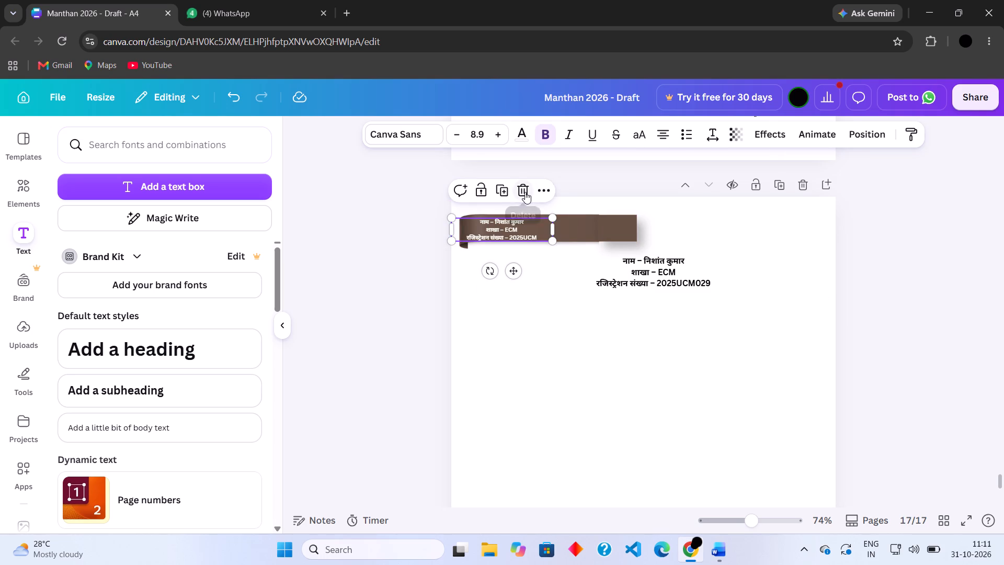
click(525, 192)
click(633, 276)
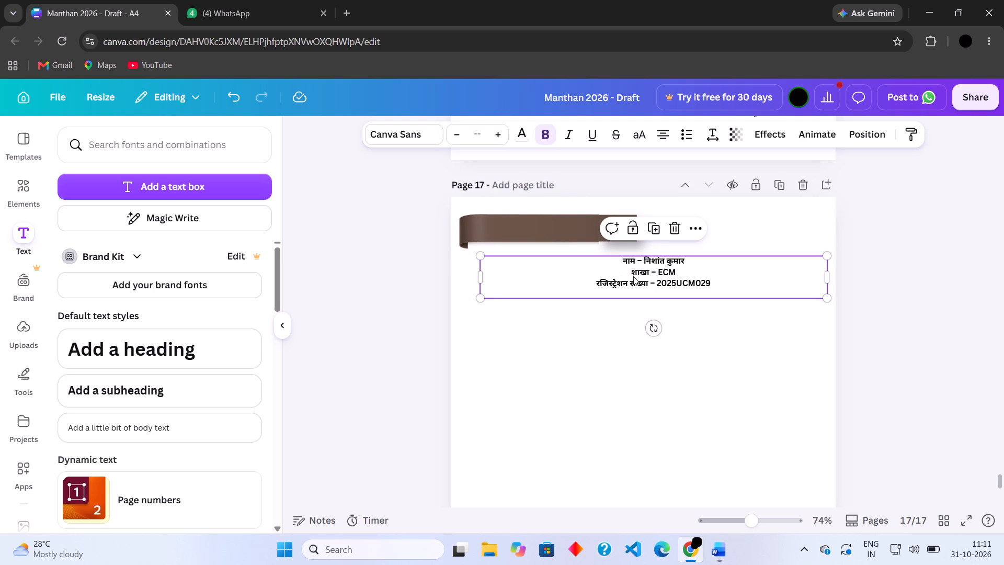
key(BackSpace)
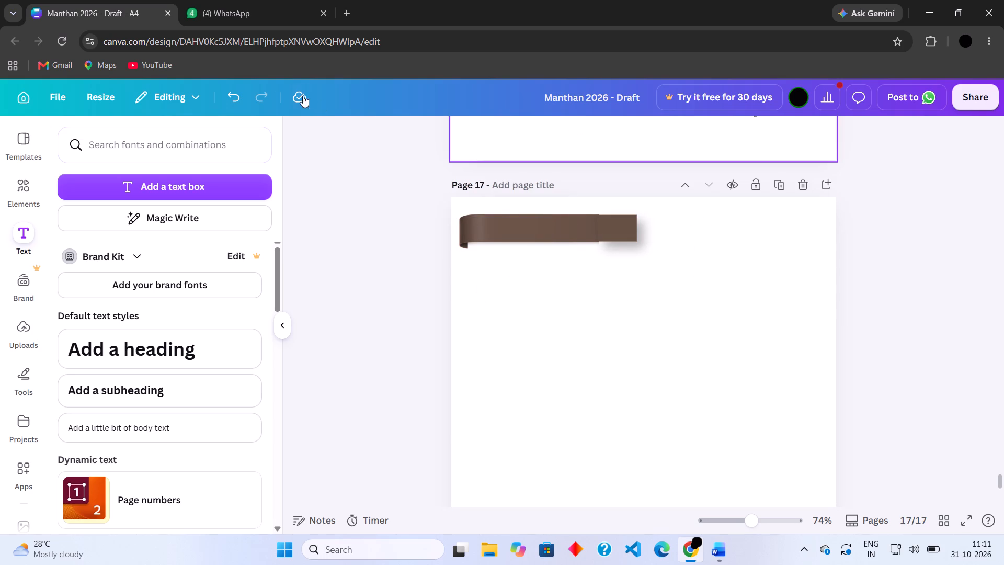
Undo all the recent edits to page 17's banner and body text, going back past the duplication of page 16.
click(242, 100)
click(242, 100)
click(242, 100)
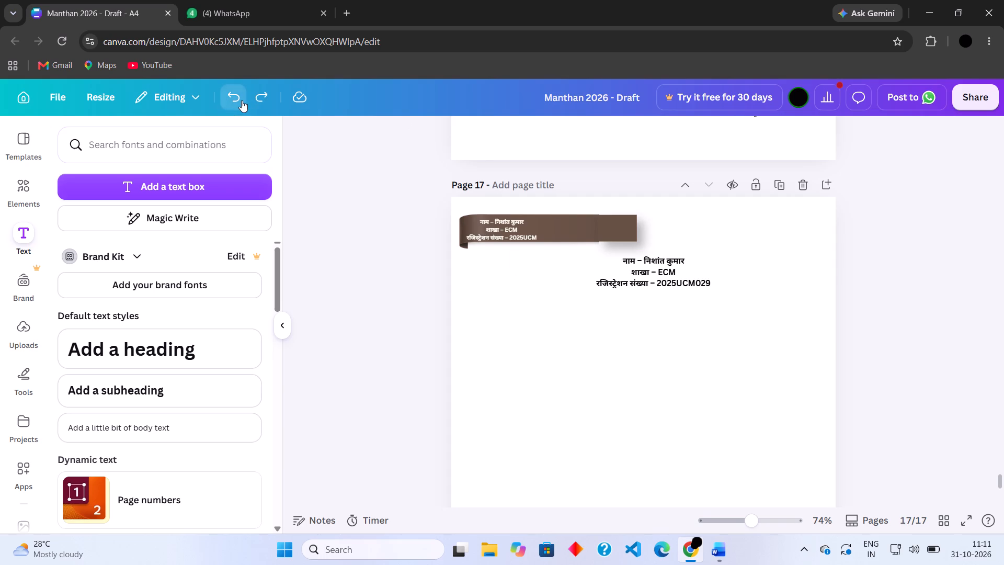
click(242, 100)
click(242, 100)
click(242, 100)
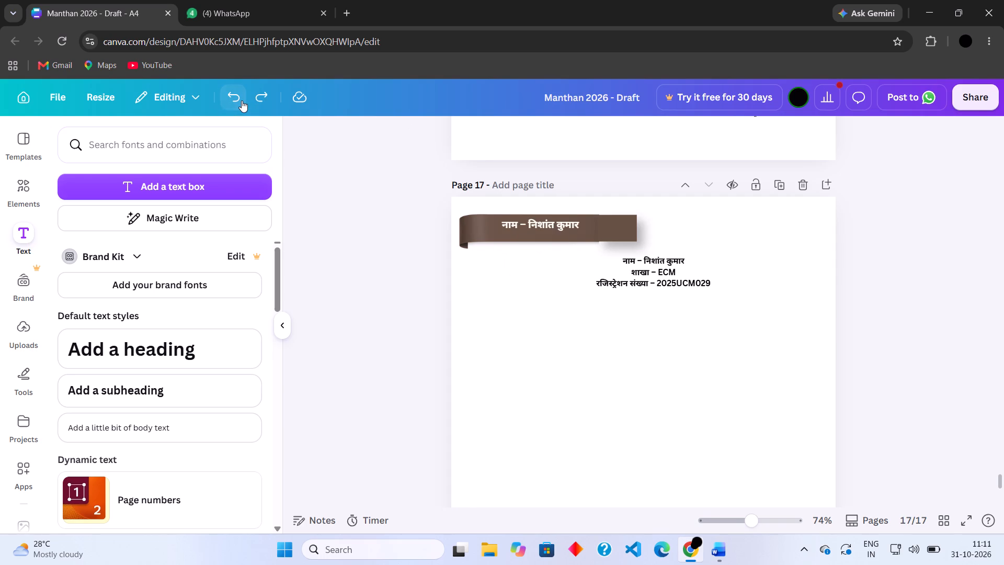
click(242, 100)
click(242, 100)
click(242, 100)
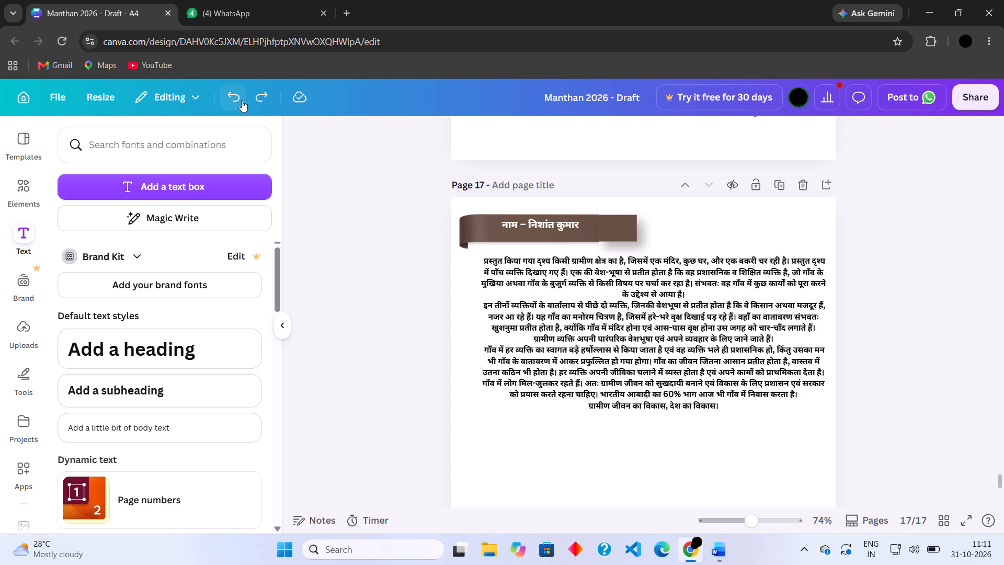
click(242, 100)
click(242, 100)
click(242, 100)
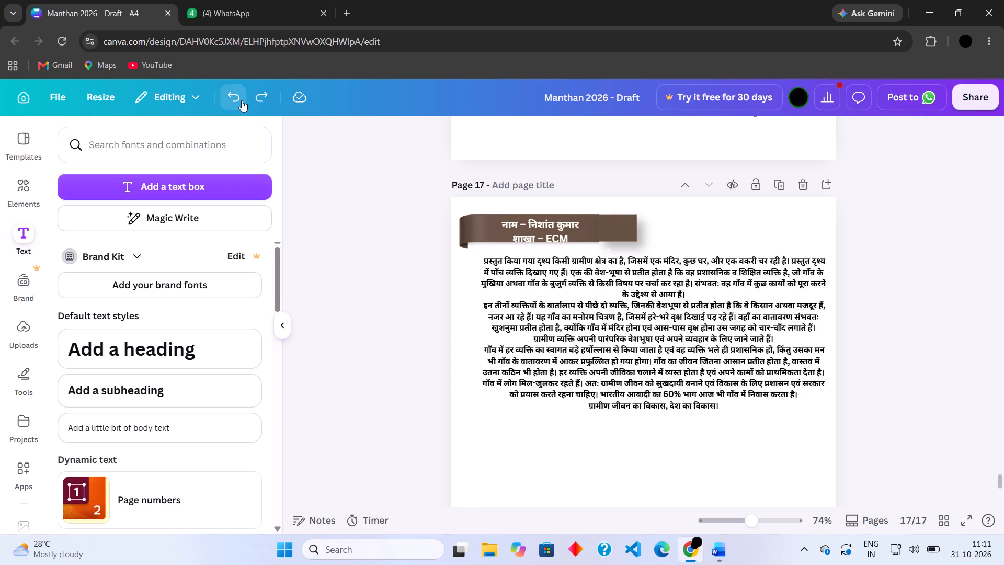
click(242, 100)
click(242, 100)
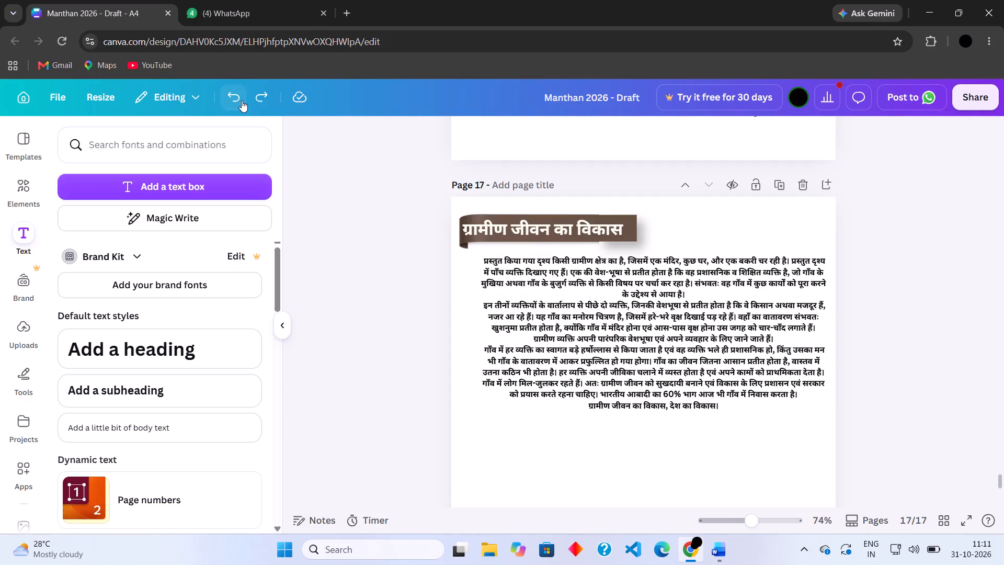
click(242, 100)
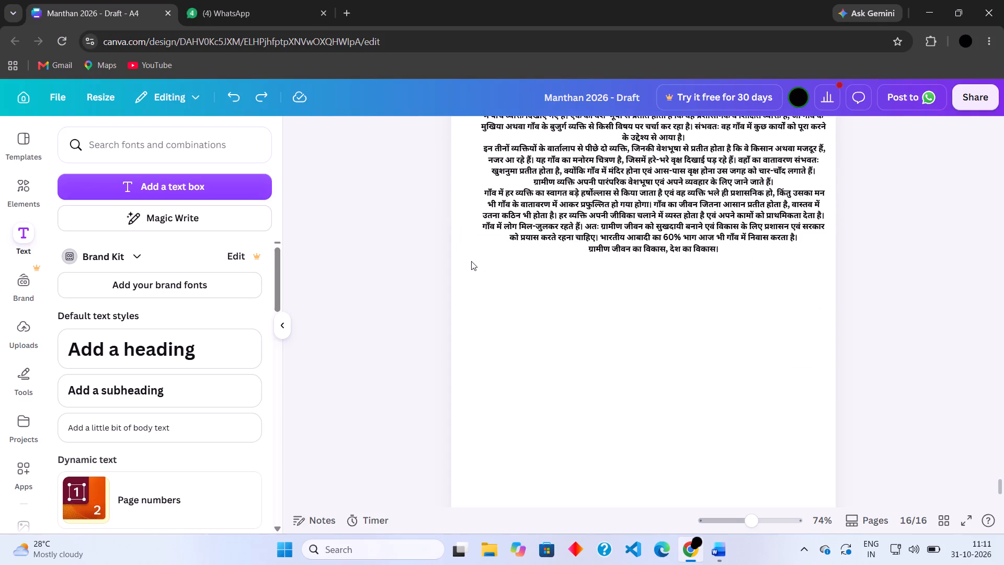
Check pages 14 to 16 and redo the duplication of the ग्रामीण जीवन का विकास page as page 17.
scroll(471, 261, up, 8)
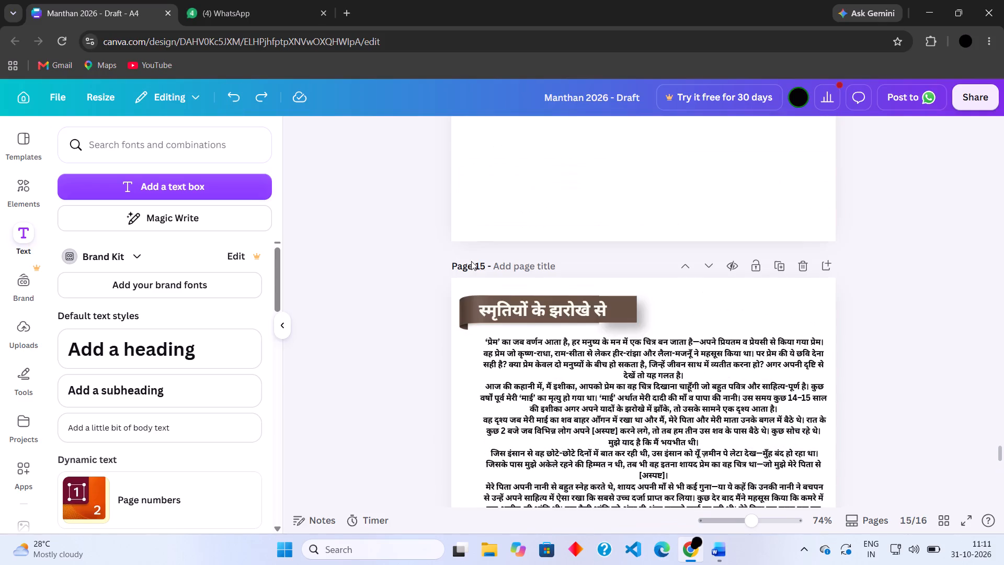
scroll(471, 261, down, 2)
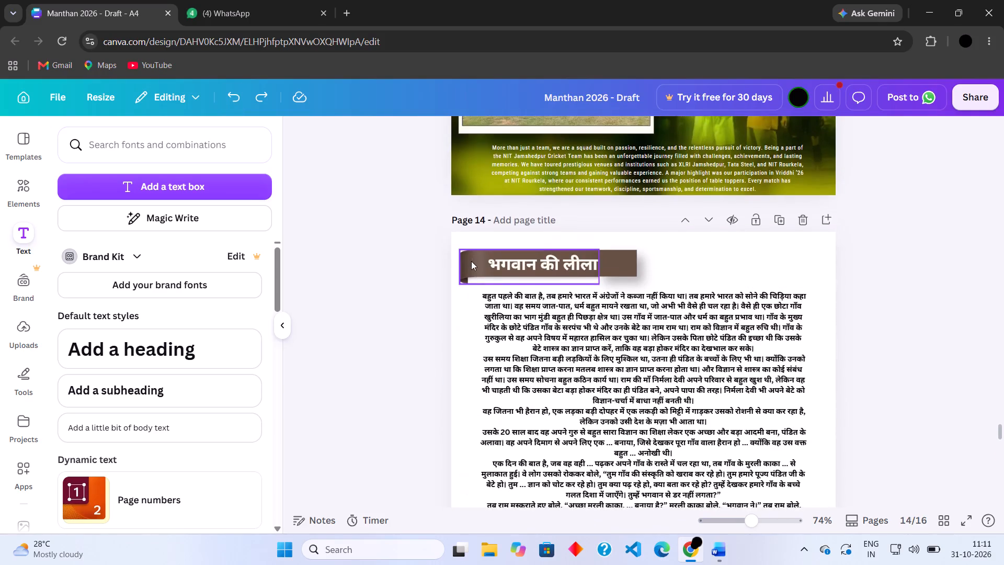
scroll(471, 261, down, 2)
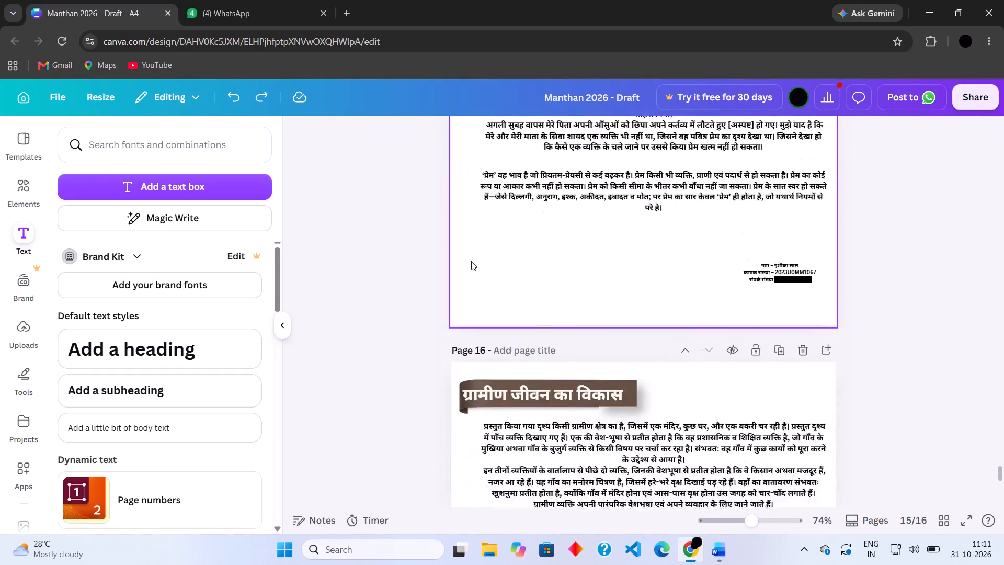
scroll(471, 261, down, 1)
click(253, 100)
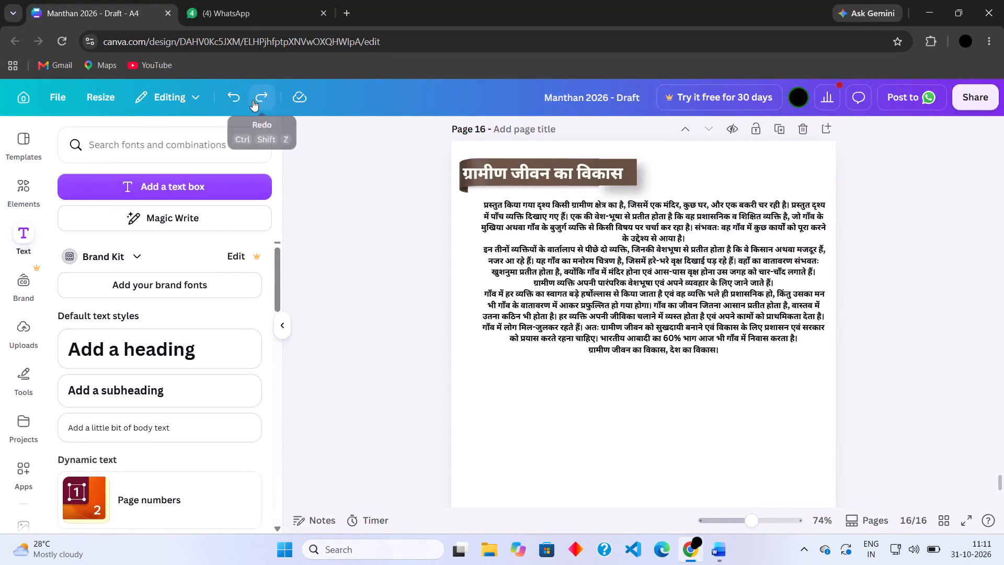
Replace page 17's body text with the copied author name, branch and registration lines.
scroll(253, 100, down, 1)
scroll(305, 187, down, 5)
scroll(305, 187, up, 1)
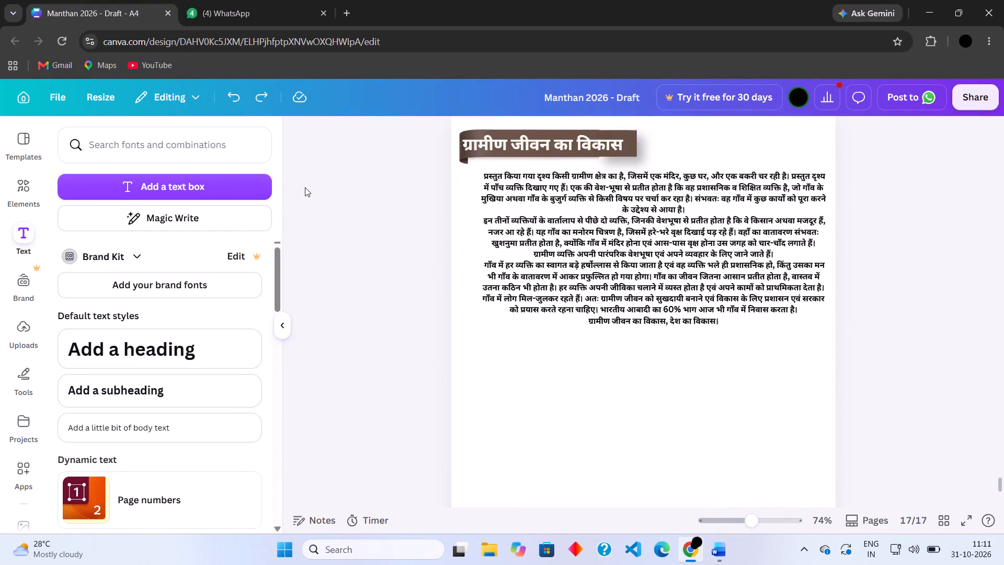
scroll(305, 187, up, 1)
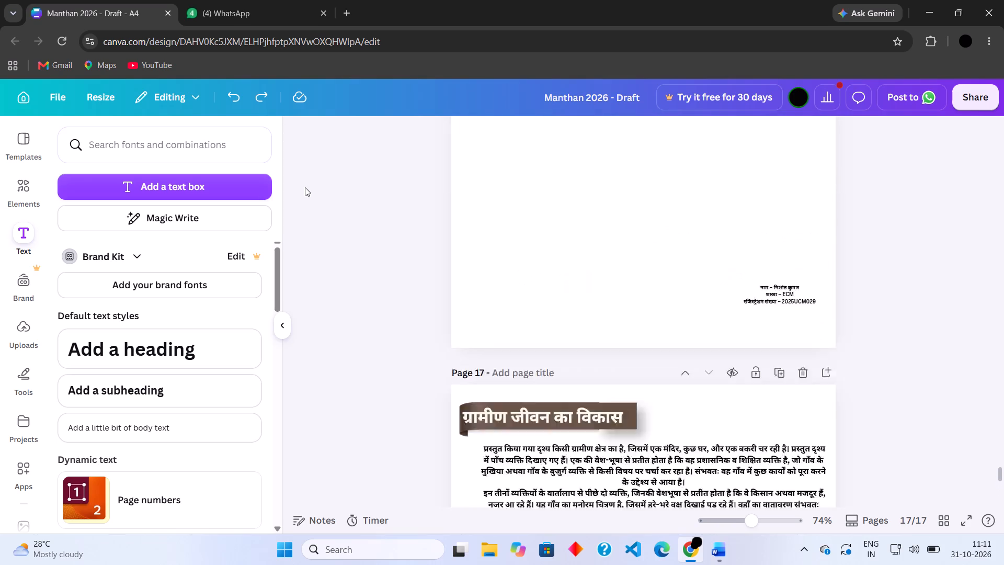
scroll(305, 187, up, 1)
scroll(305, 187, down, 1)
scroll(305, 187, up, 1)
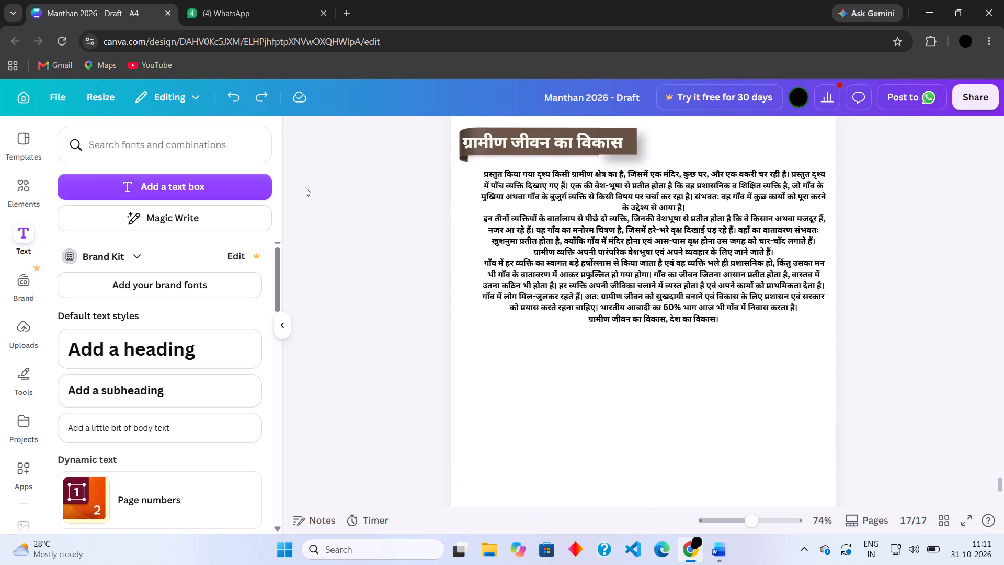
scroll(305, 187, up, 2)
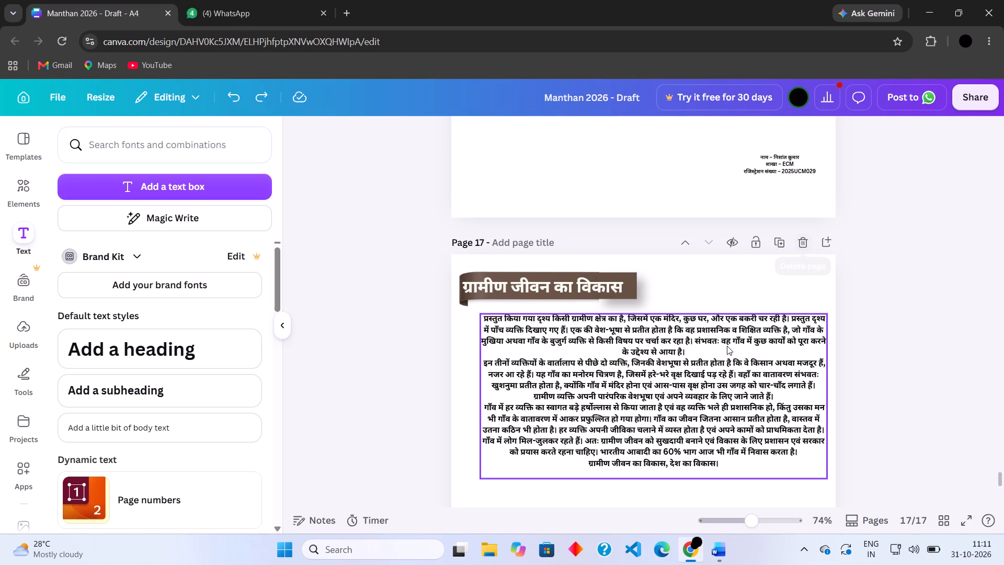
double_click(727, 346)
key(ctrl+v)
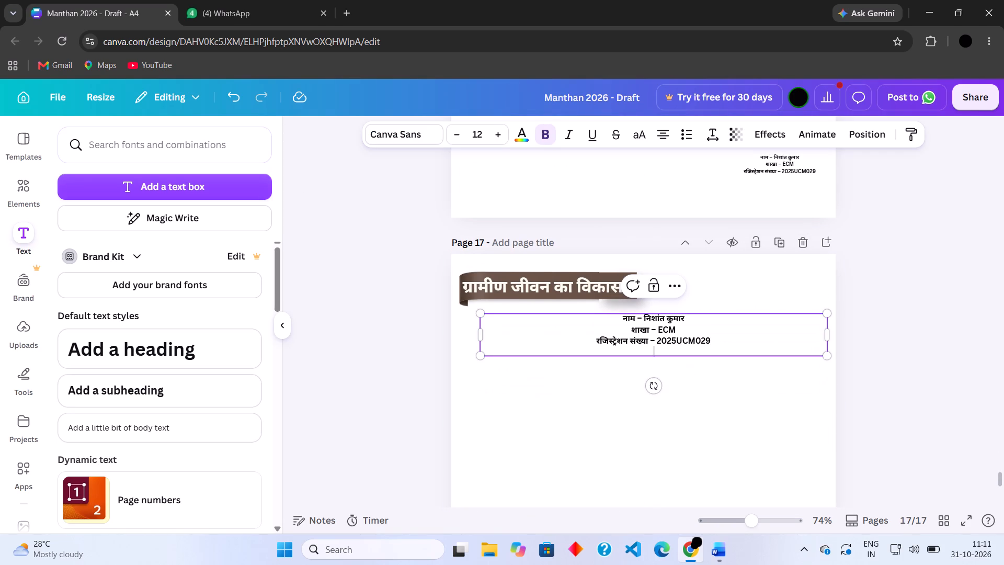
Delete page 17, the duplicate of the ग्रामीण जीवन का विकास page.
click(800, 246)
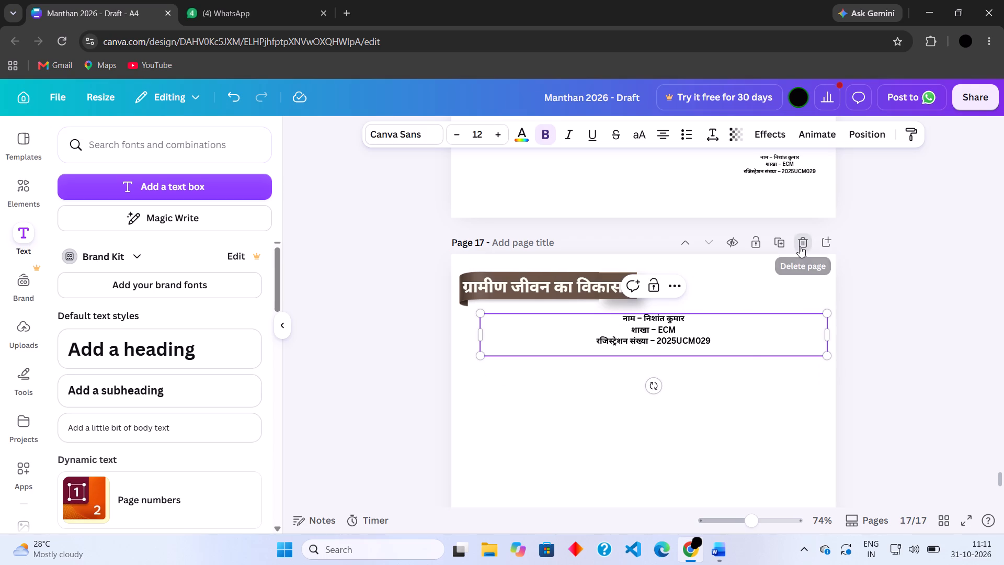
Duplicate page 16, the ग्रामीण जीवन का विकास page, as page 17.
scroll(800, 246, up, 3)
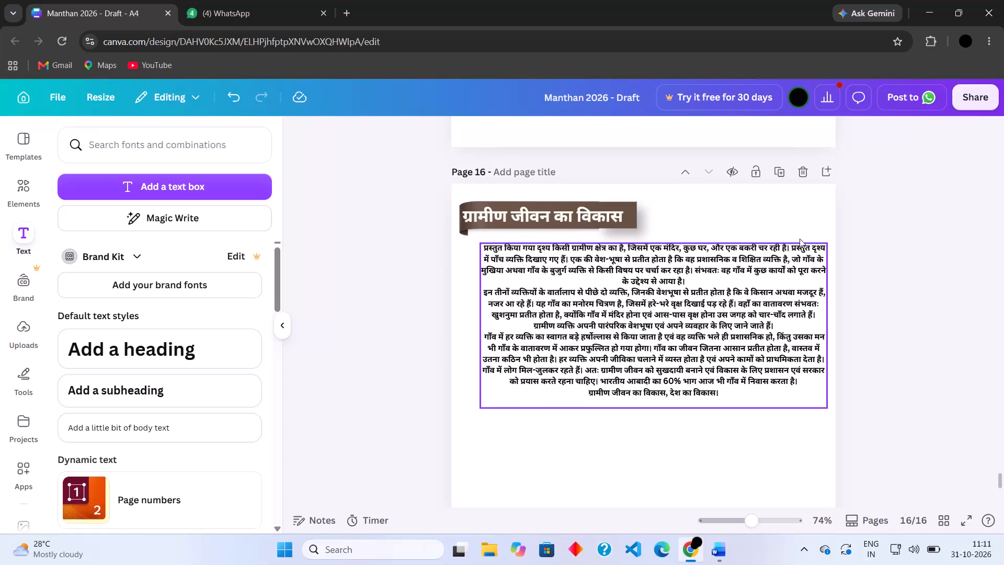
click(775, 166)
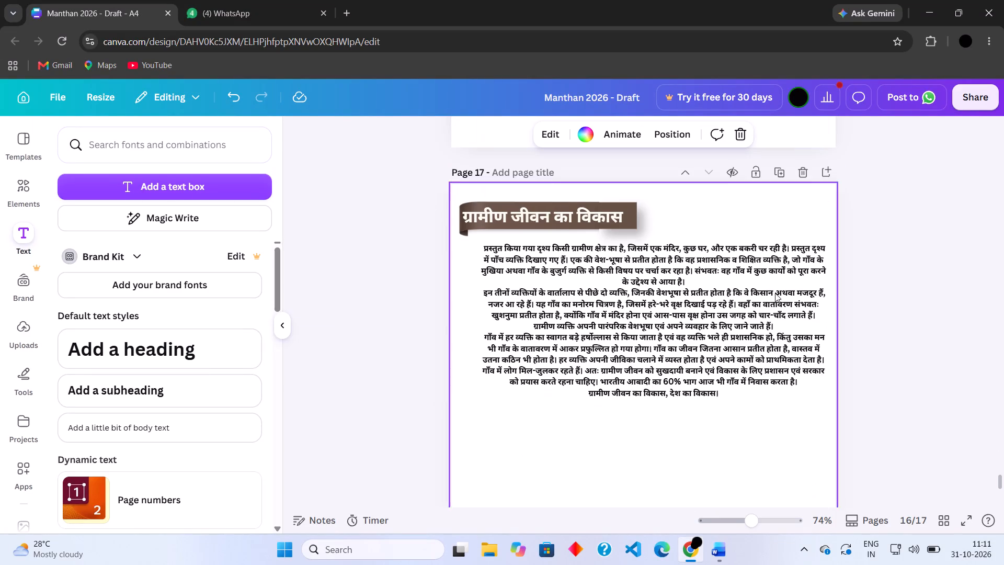
scroll(774, 311, down, 1)
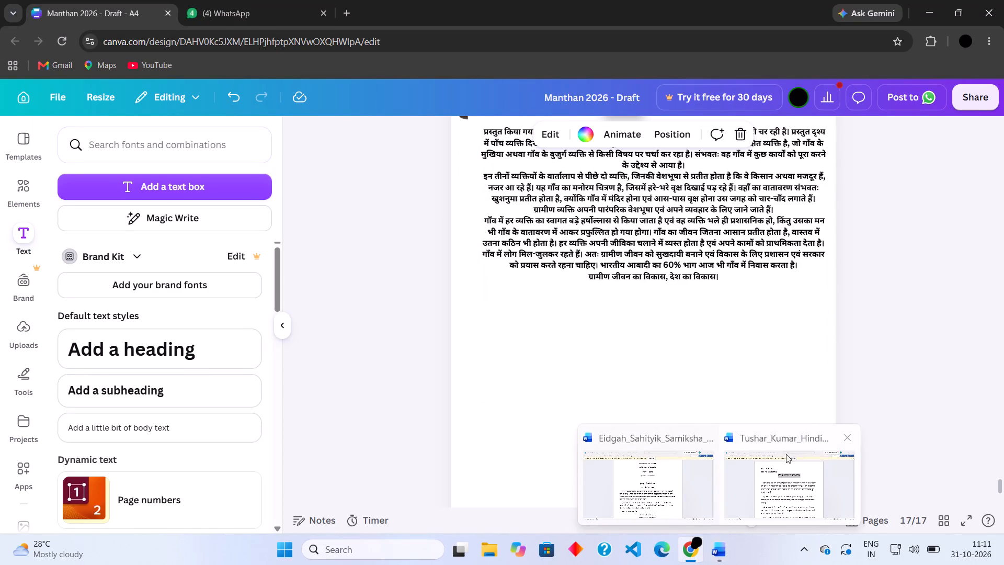
Close both open Word documents, including the Eidgah literary review.
click(844, 439)
click(780, 438)
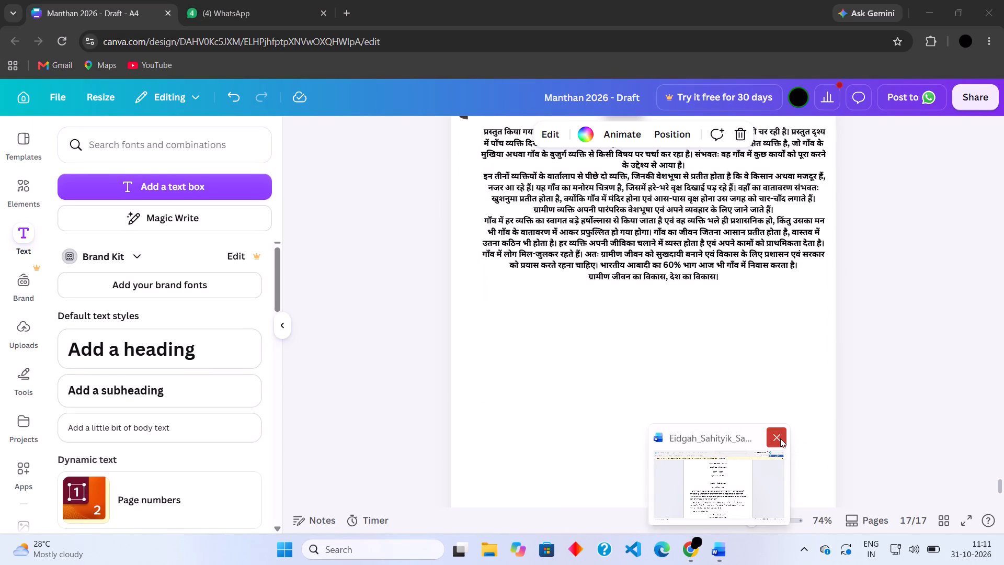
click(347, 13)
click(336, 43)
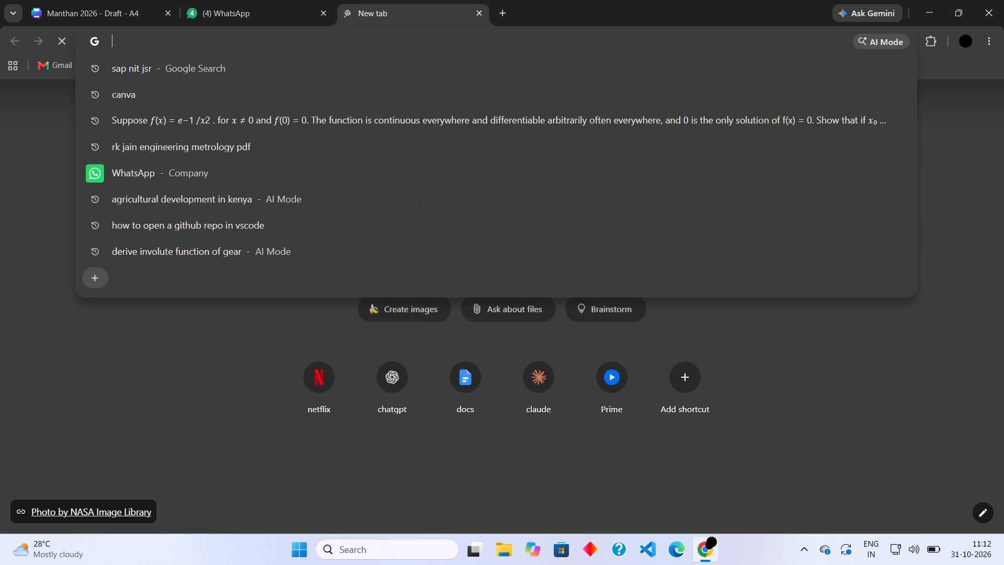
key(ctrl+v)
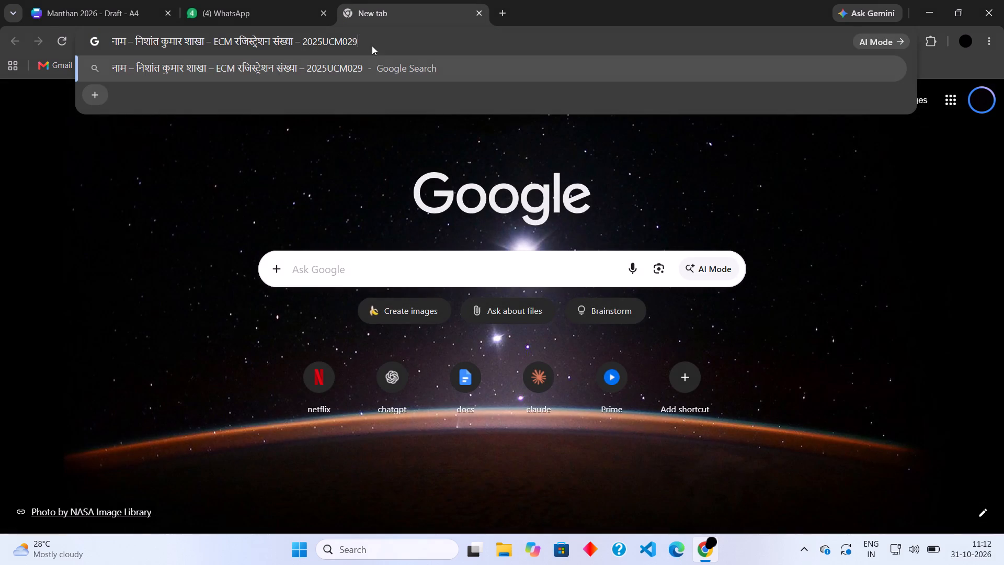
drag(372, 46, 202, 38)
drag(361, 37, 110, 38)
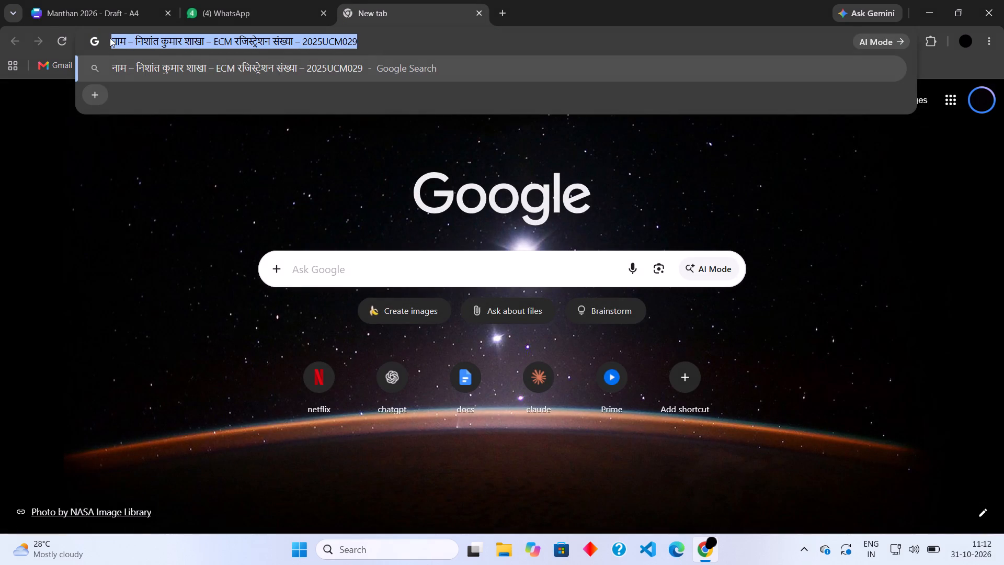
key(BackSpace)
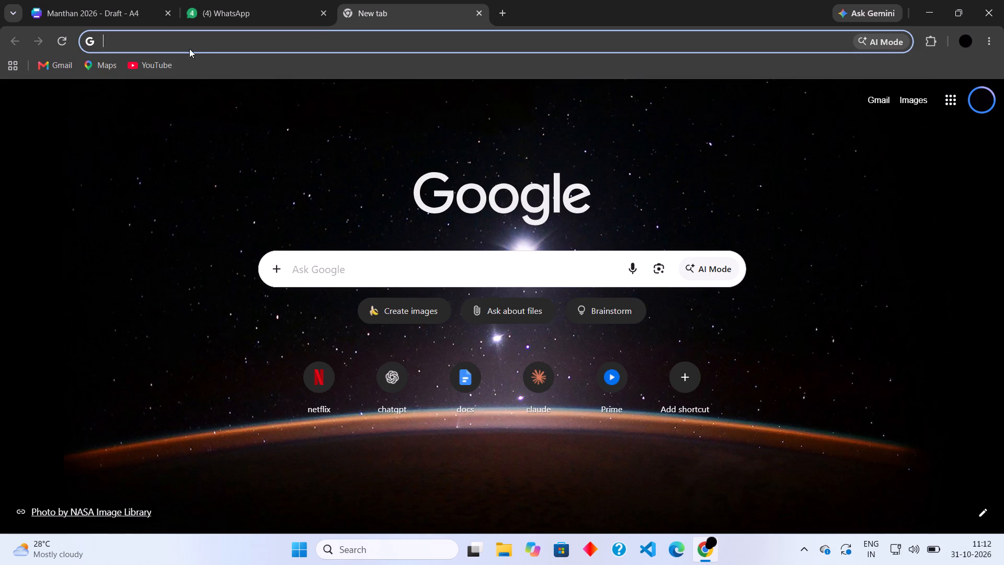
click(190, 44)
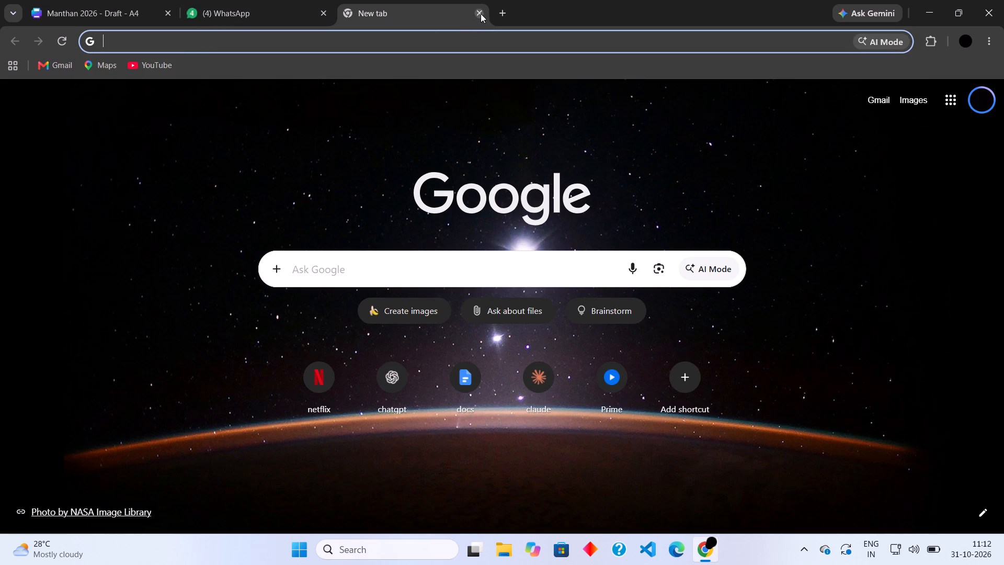
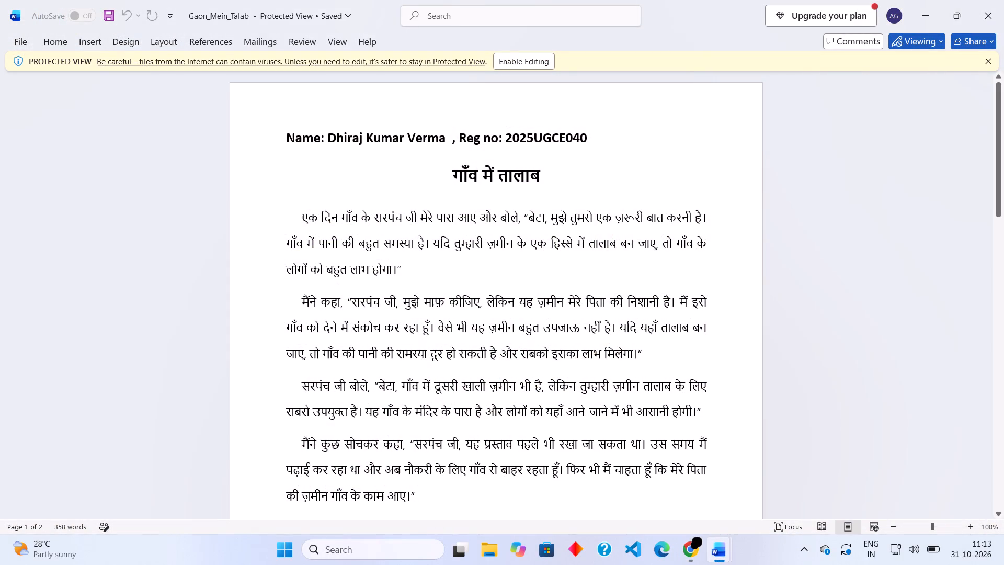
Copy the title गाँव में तालाब from the Gaon_Mein_Talab document and return to the Manthan 2026 draft in Canva.
drag(458, 172, 474, 175)
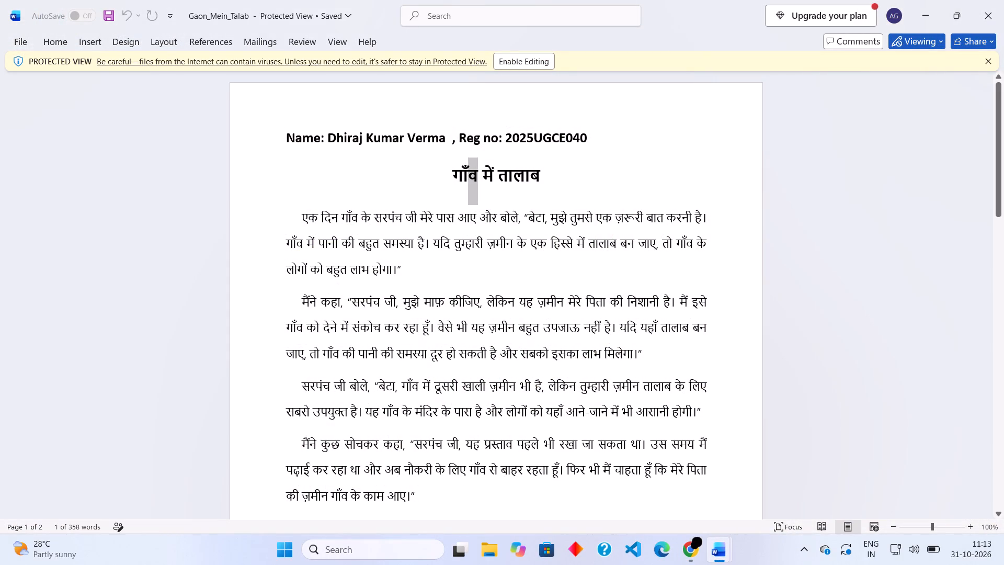
drag(455, 174, 523, 173)
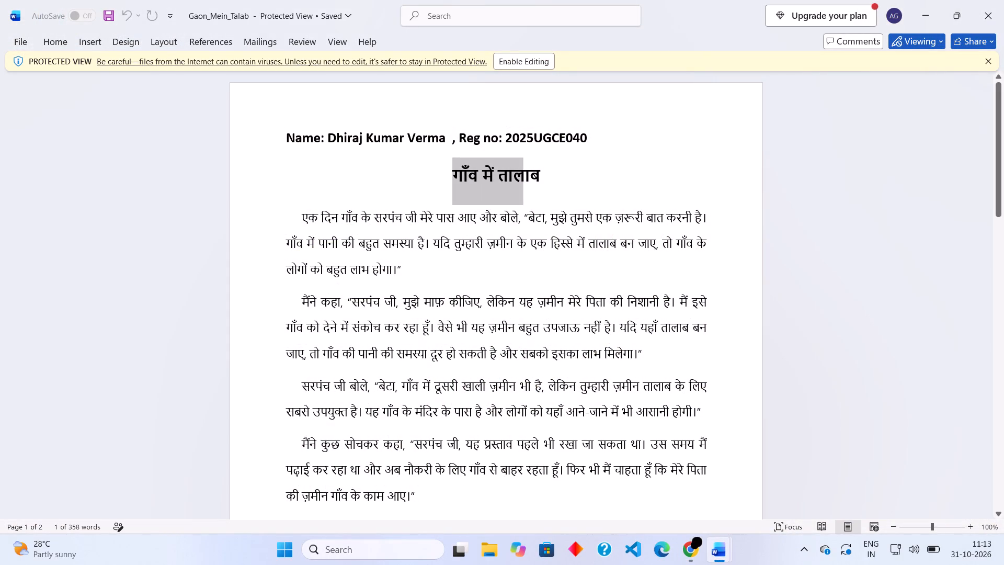
drag(523, 173, 531, 173)
key(ctrl+c)
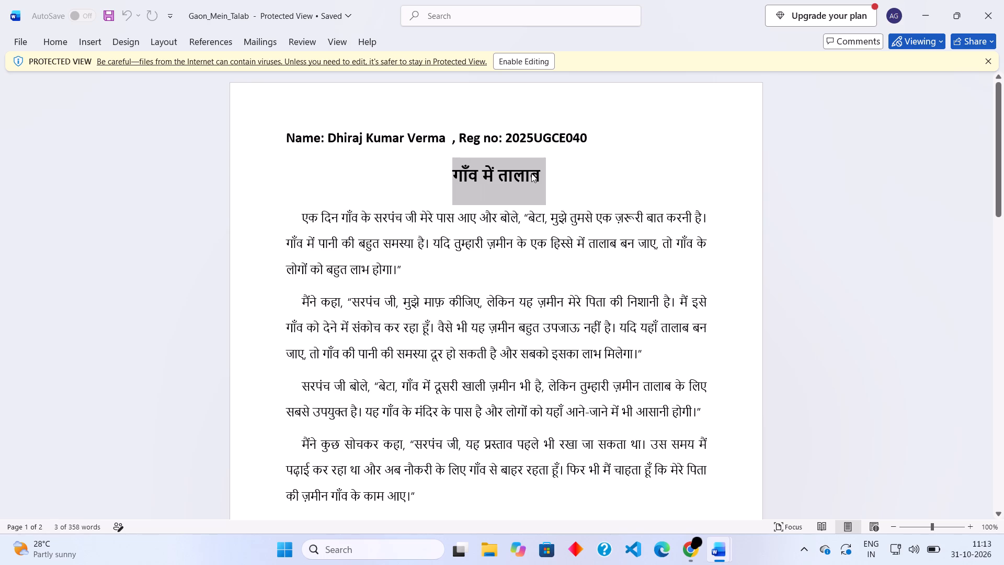
click(694, 556)
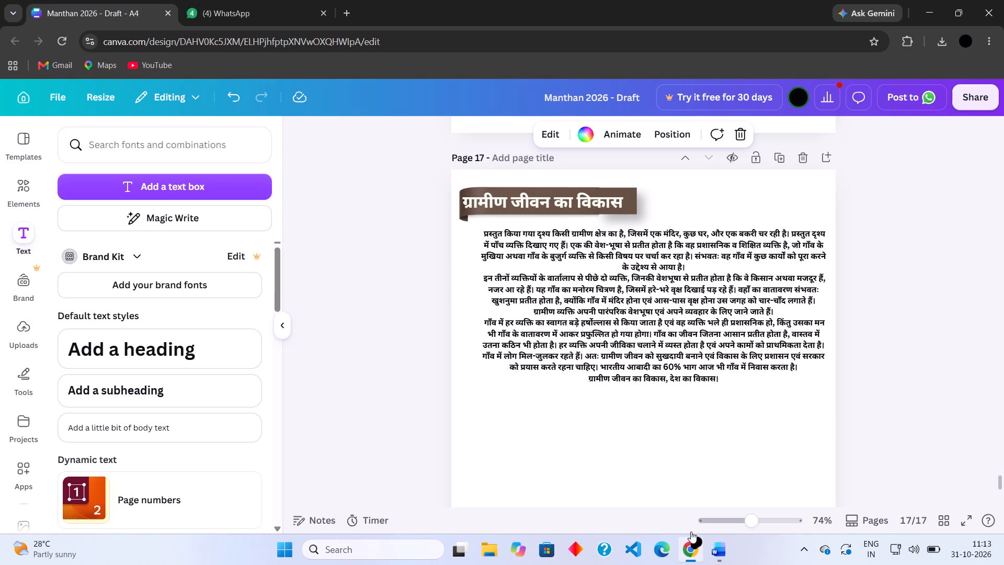
Replace page 17's banner title with the copied "गाँव में तालाब" and widen its text box slightly.
double_click(542, 200)
key(ctrl+v)
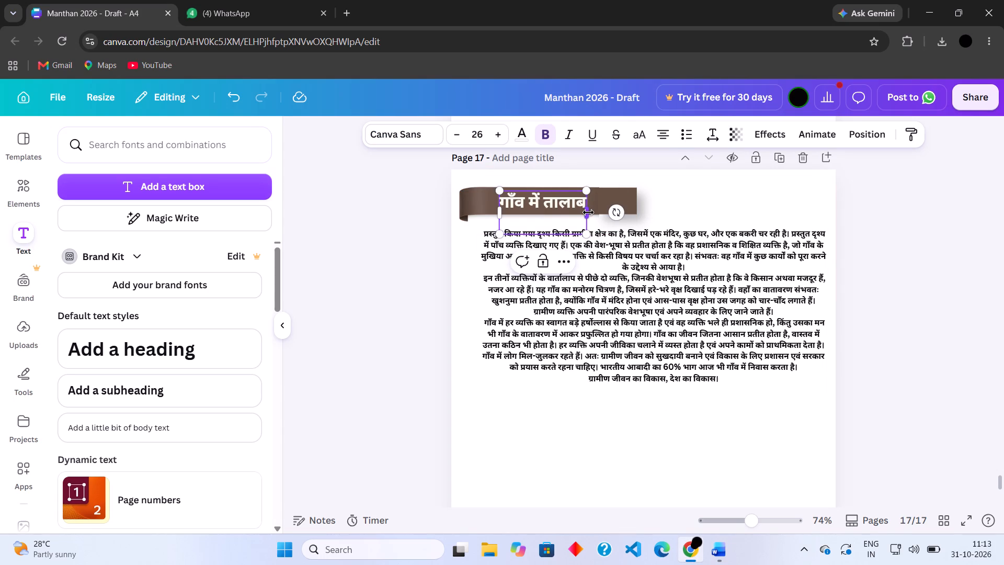
drag(588, 212, 611, 207)
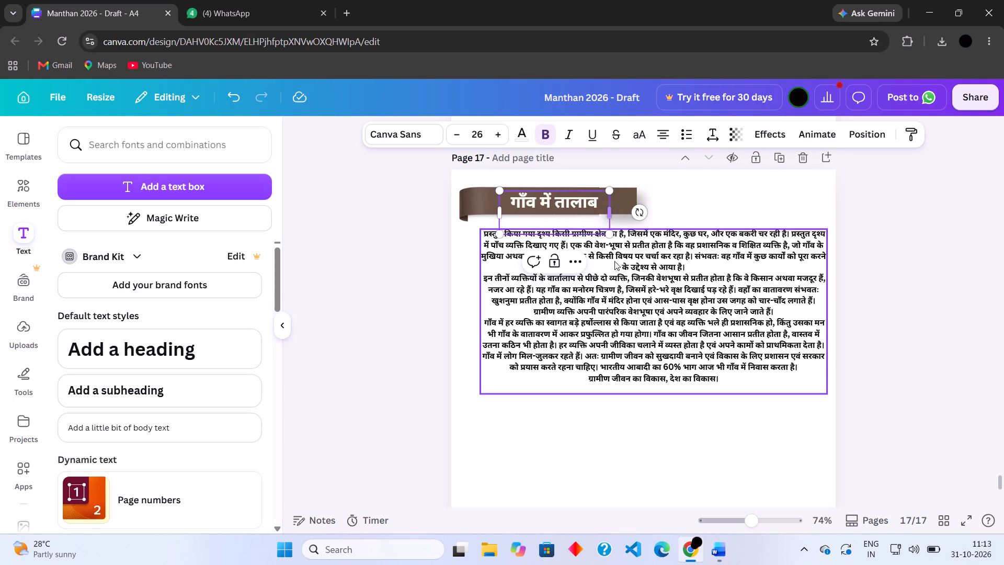
Replace page 17's body text with the full story text copied from the Gaon_Mein_Talab Word document.
click(624, 274)
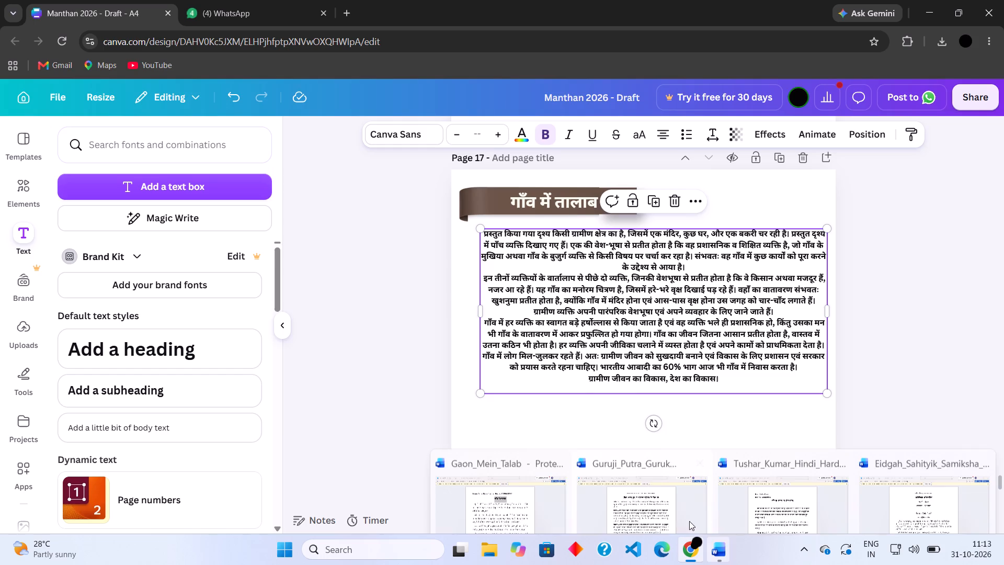
click(533, 497)
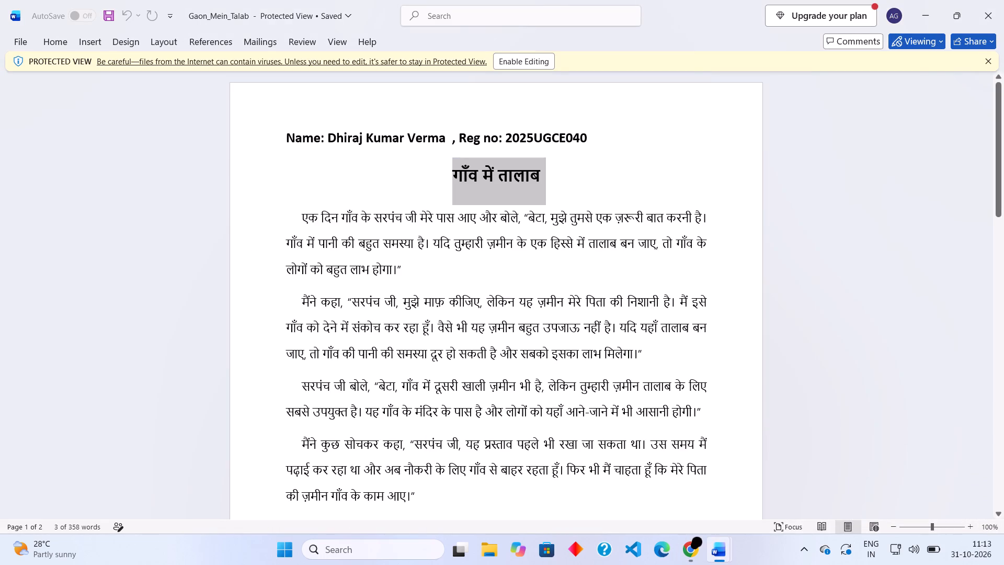
drag(303, 212, 416, 501)
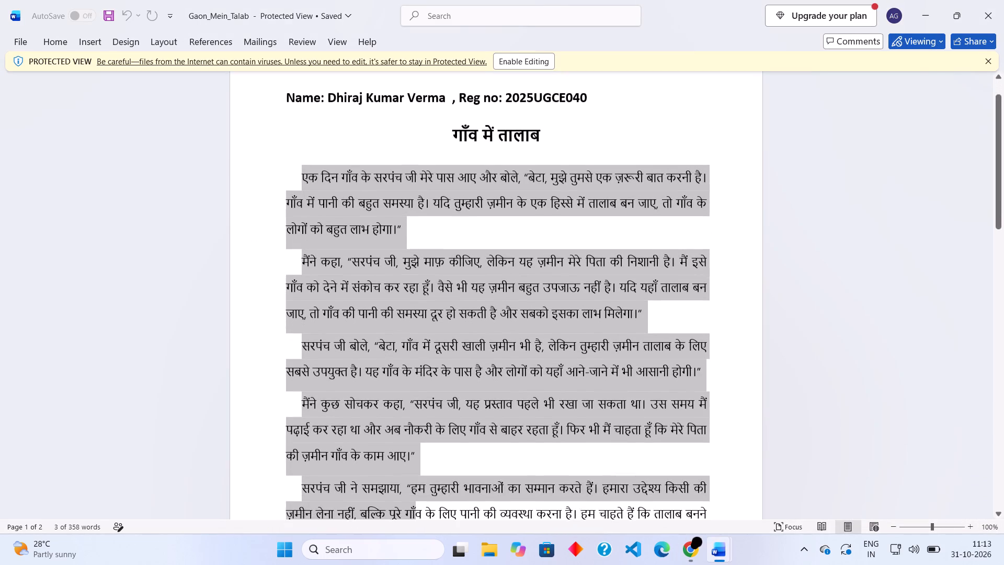
drag(416, 501, 473, 351)
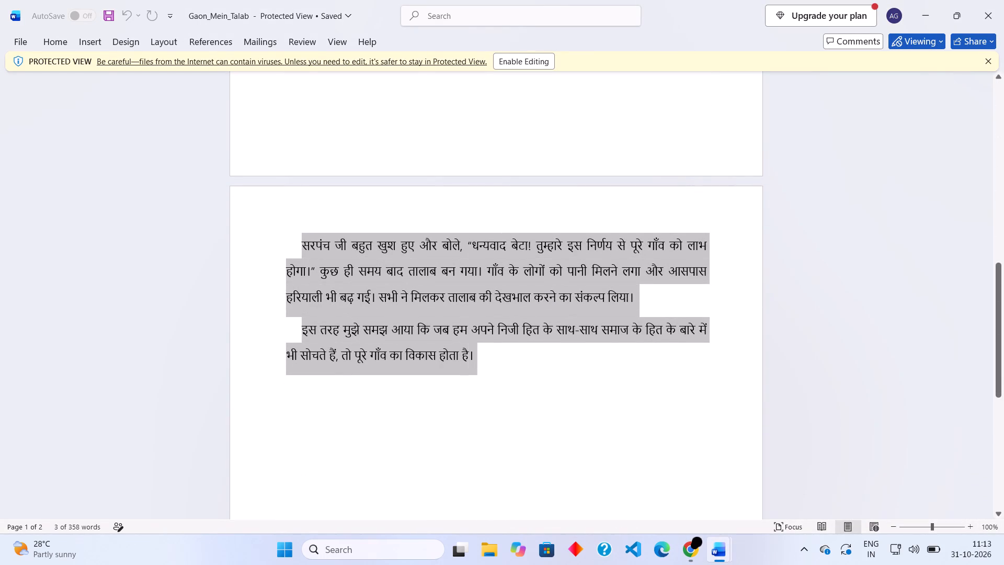
drag(473, 351, 471, 352)
key(ctrl+c)
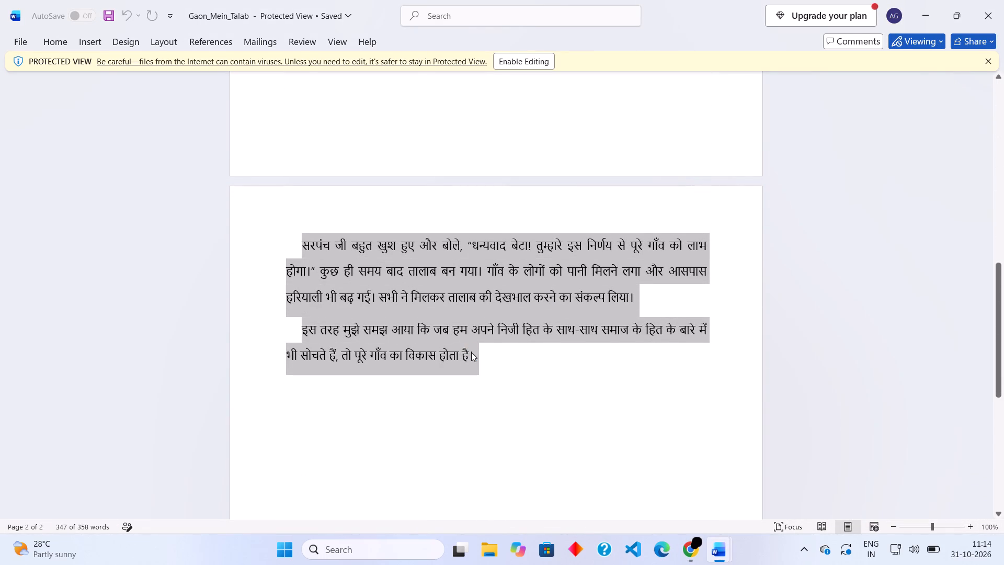
scroll(471, 352, up, 6)
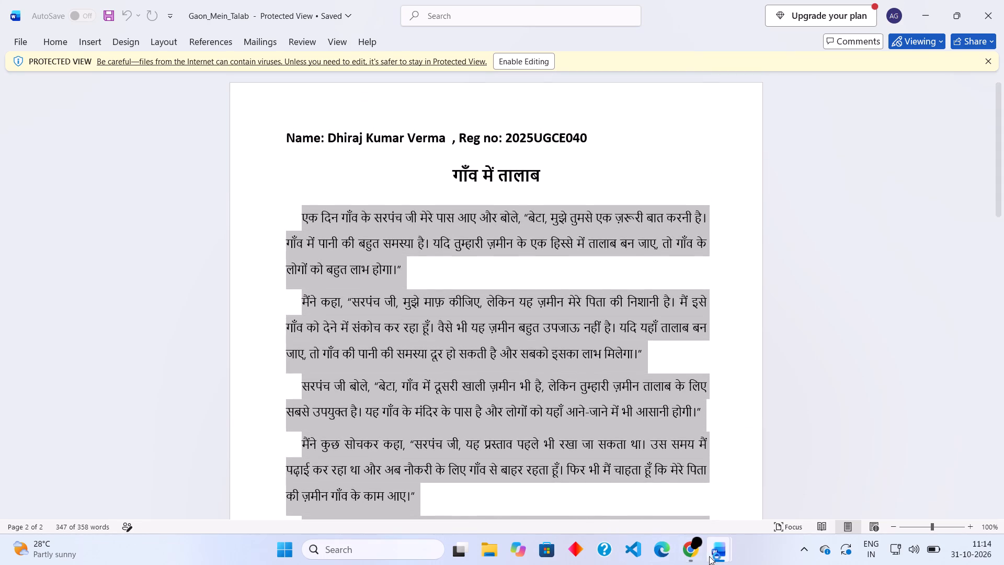
click(691, 556)
double_click(611, 330)
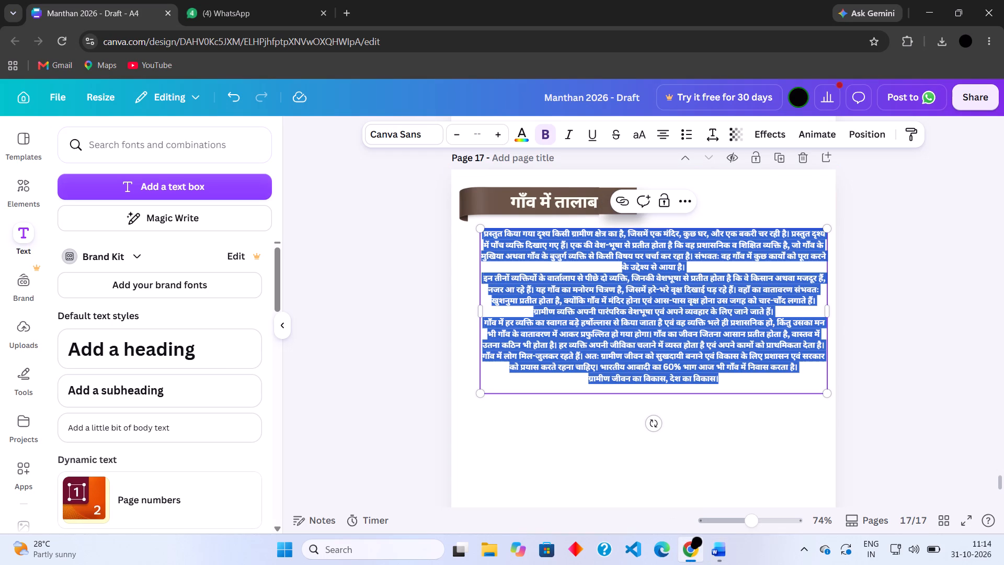
key(ctrl+v)
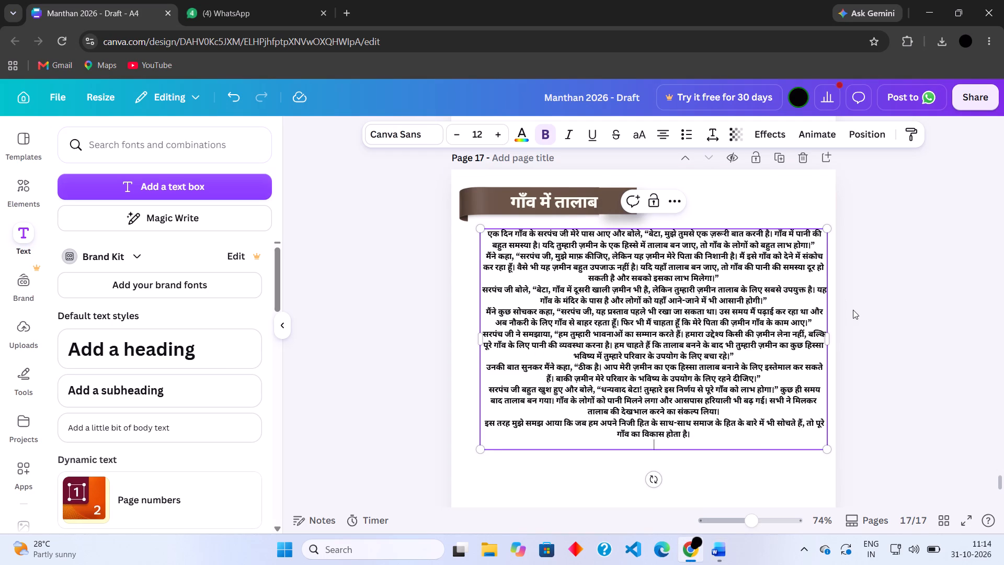
Replace page 17's author details with the name and registration line from Gaon_Mein_Talab, breaking it before "Reg no".
scroll(765, 451, down, 5)
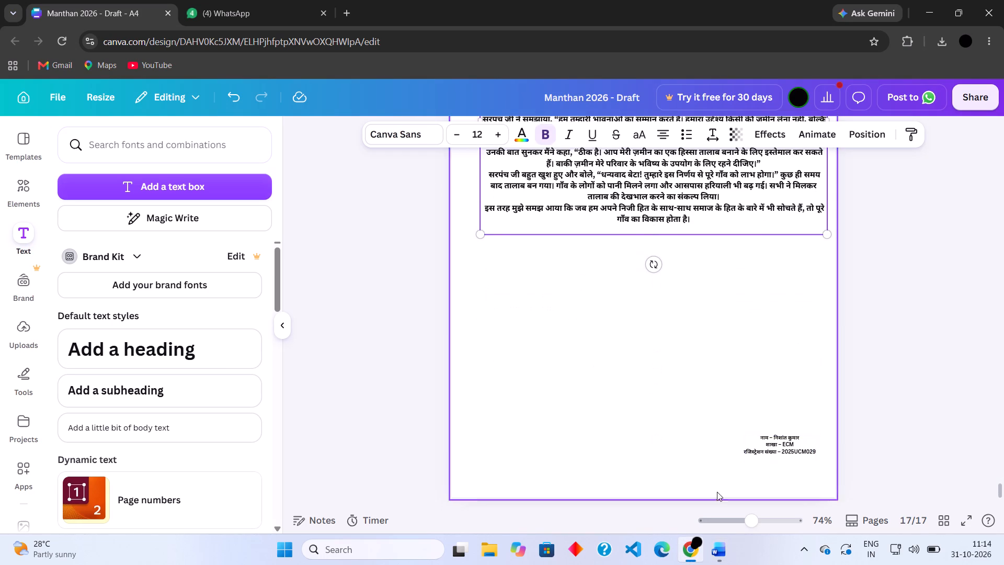
click(546, 499)
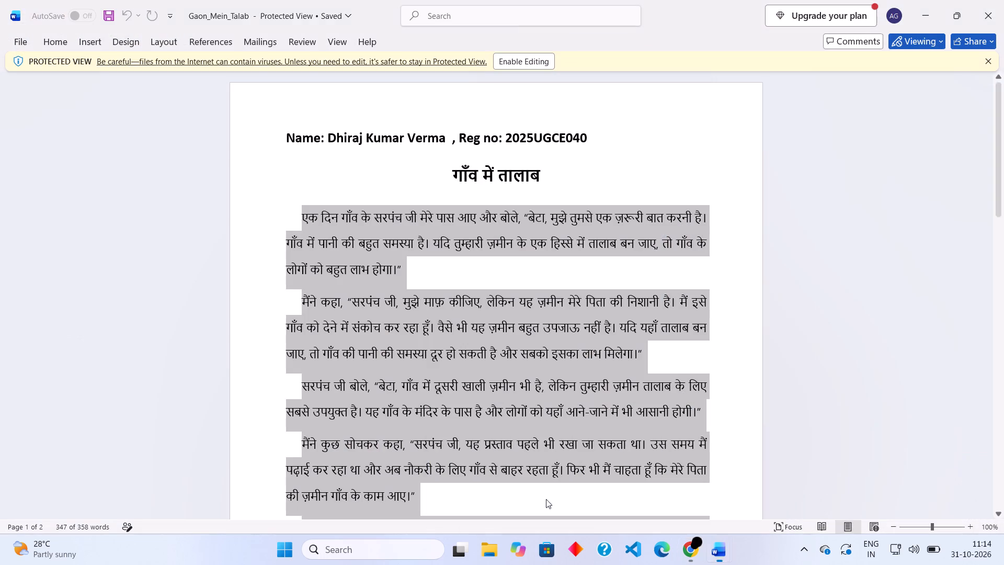
drag(289, 139, 457, 150)
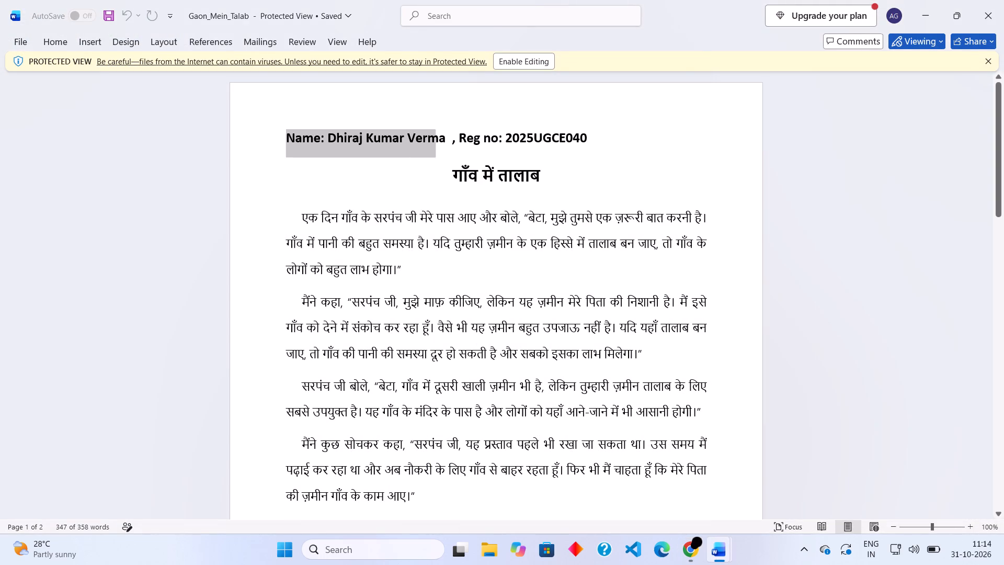
drag(457, 150, 573, 136)
key(ctrl+c)
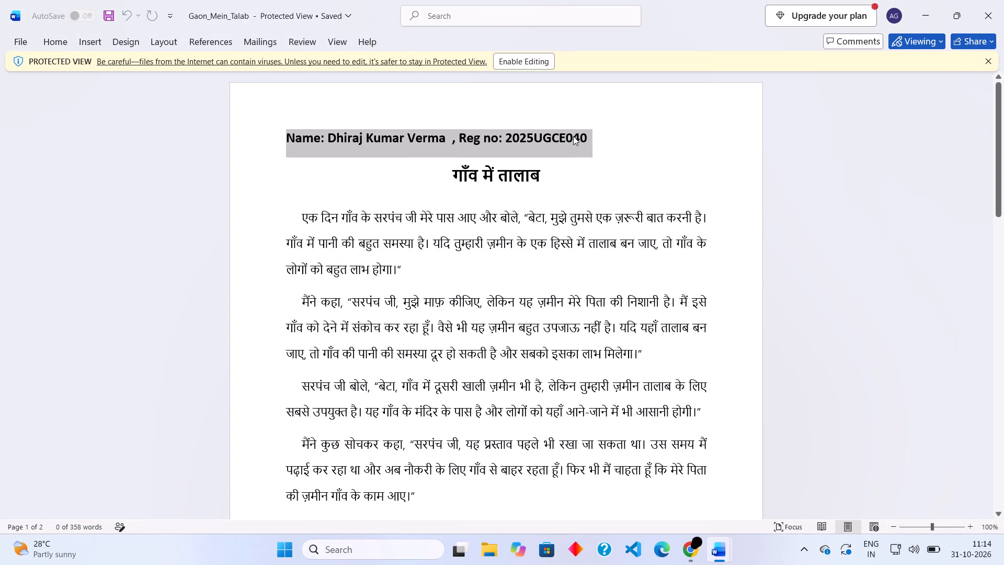
click(685, 555)
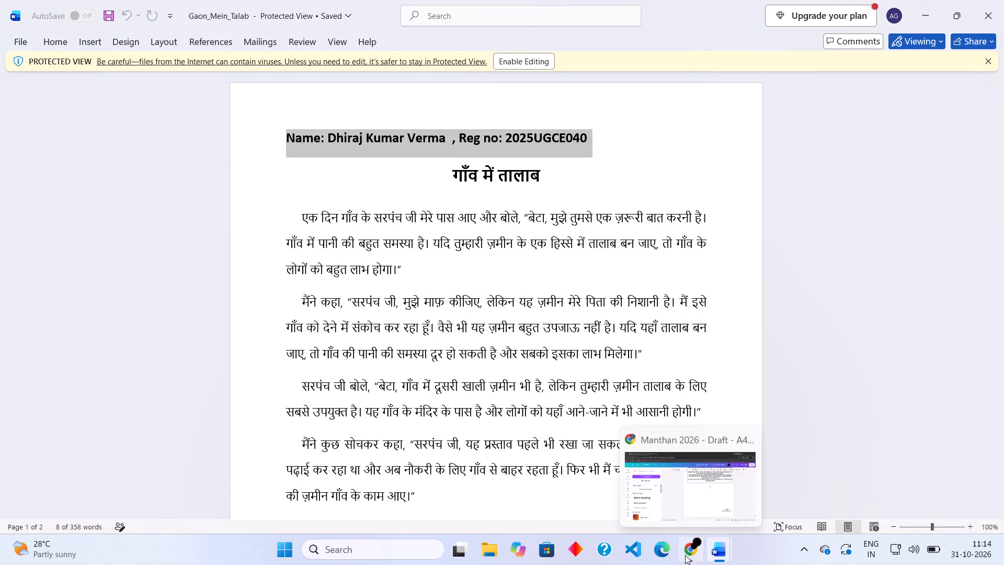
double_click(781, 438)
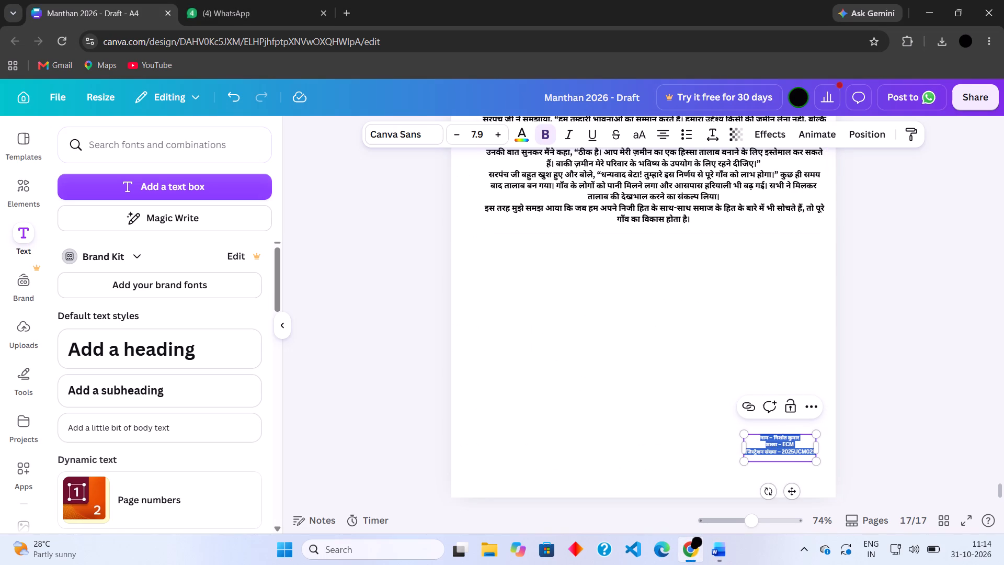
key(ctrl+v)
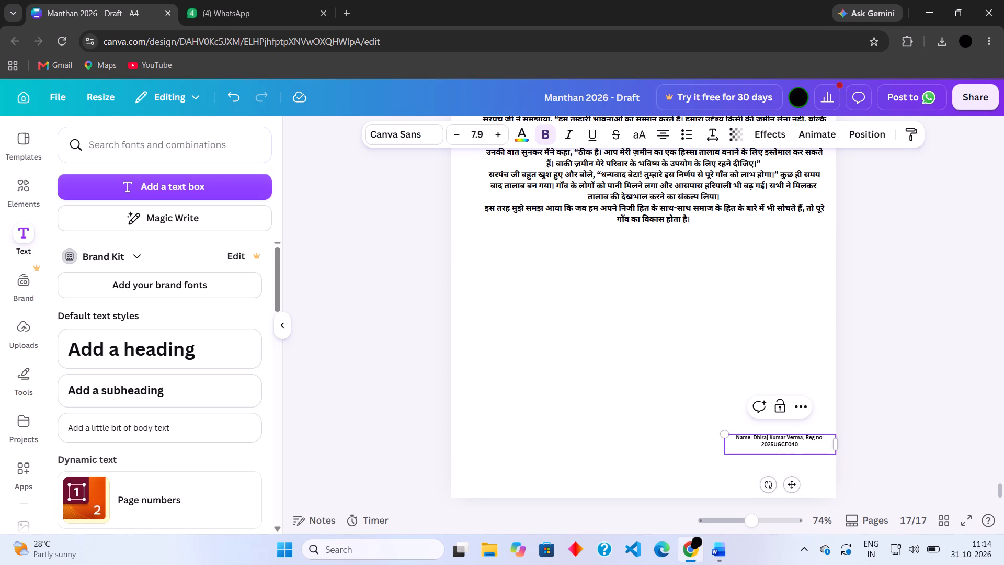
click(805, 439)
key(Return)
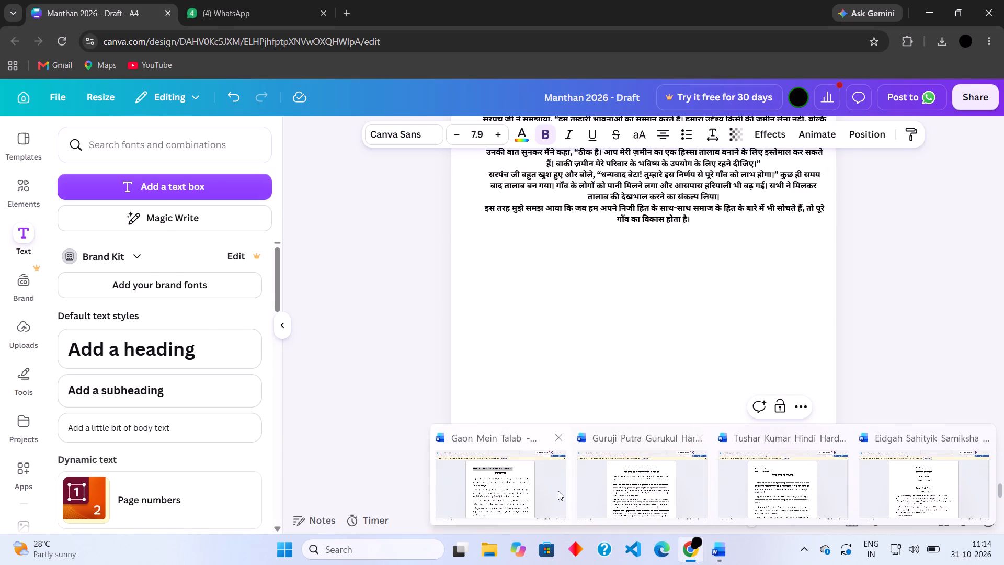
Close the Gaon_Mein_Talab document in Word.
click(555, 490)
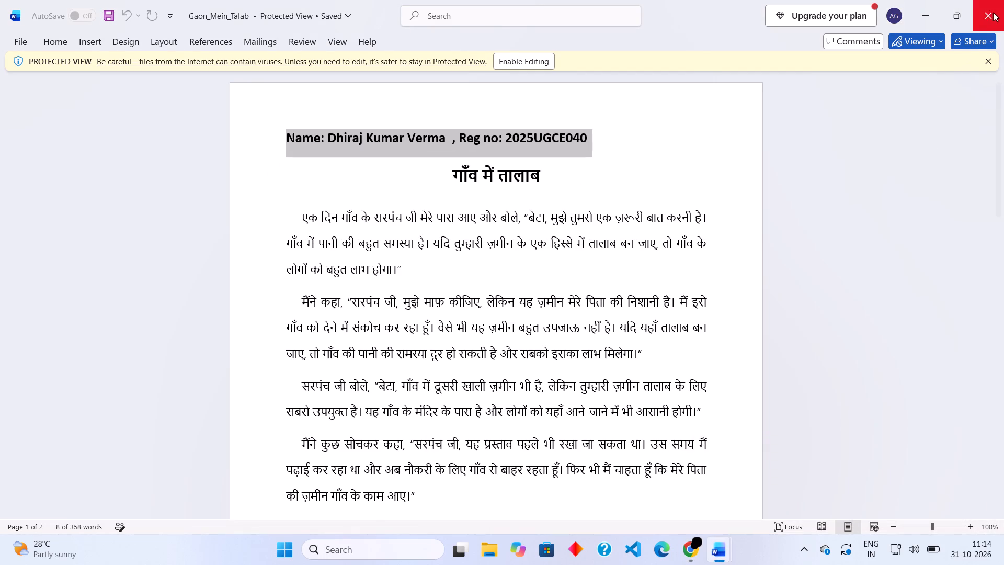
click(994, 12)
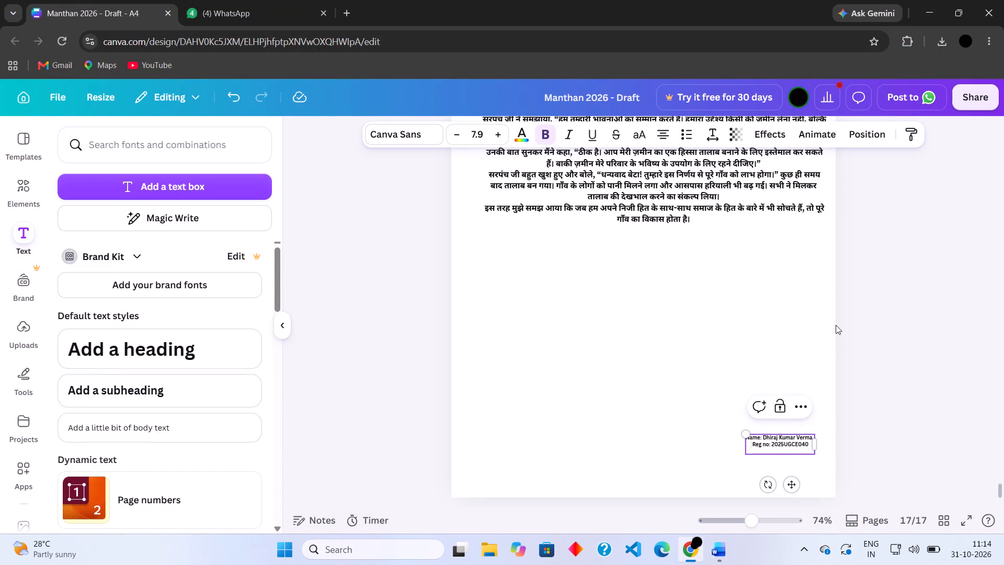
Duplicate the गाँव में तालाब page as page 18 in Canva.
scroll(832, 321, up, 4)
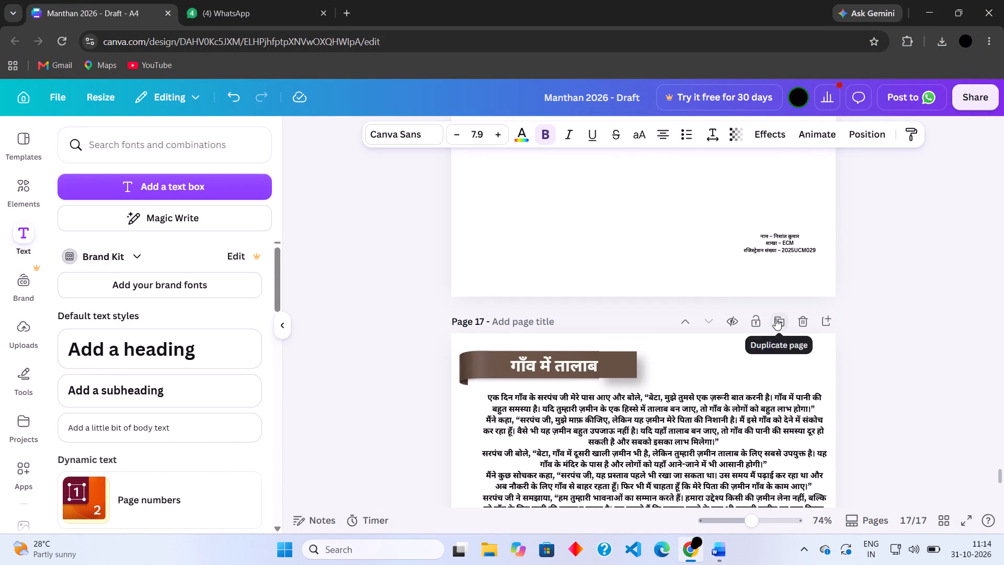
click(775, 319)
Replace page 18's title with "पिता अपने पुत्र को गुरुकुल पहुँचाने के लिए गए" from Guruji_Putra_Gurukul_Hard_Copy, scaling it to fit the banner.
scroll(772, 402, down, 1)
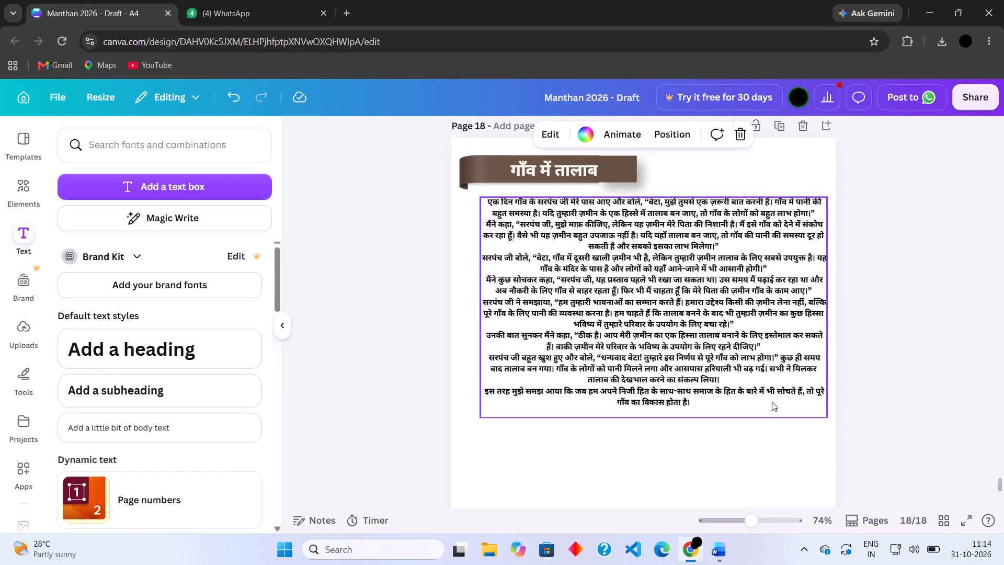
scroll(772, 402, down, 1)
click(621, 491)
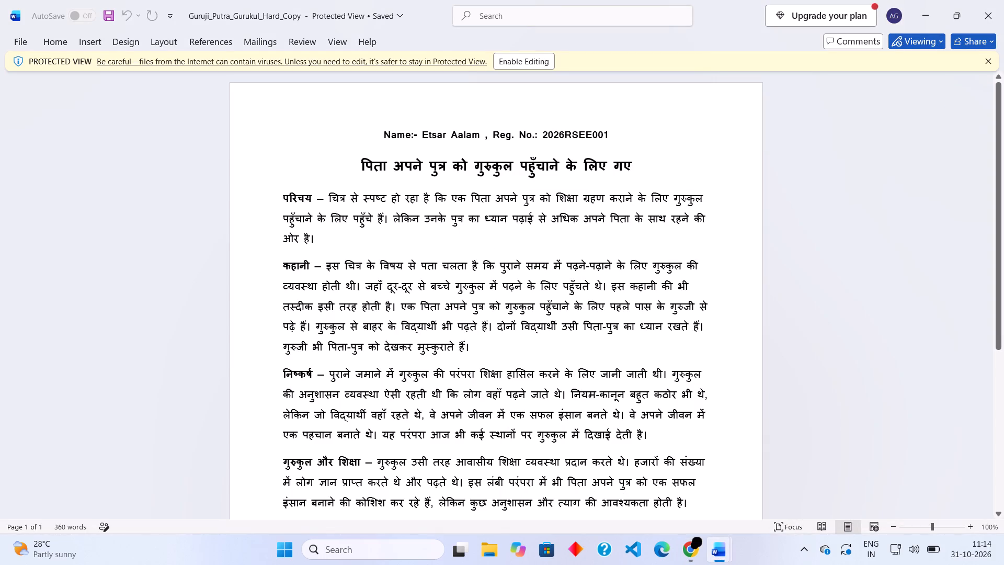
drag(355, 163, 430, 154)
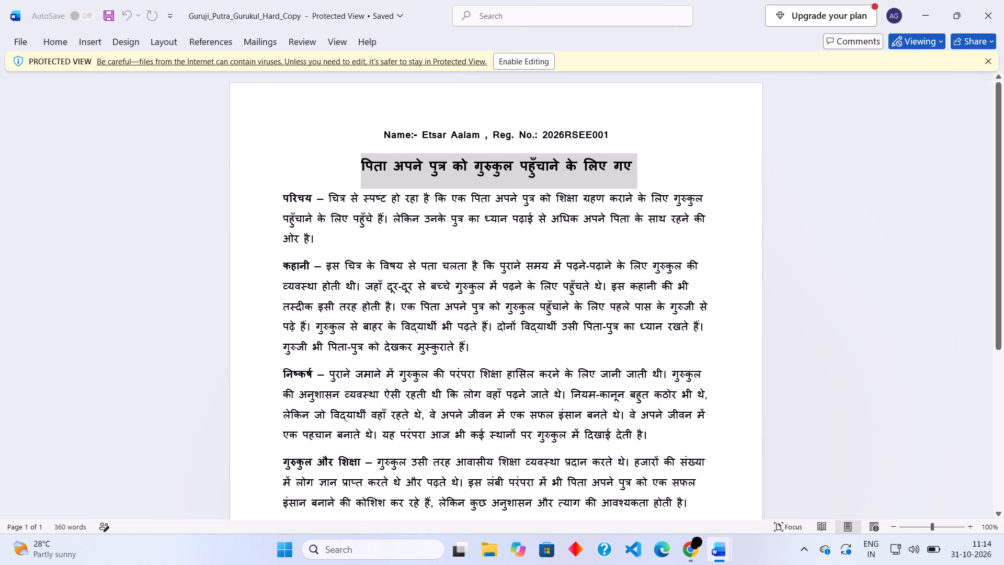
drag(430, 154, 566, 183)
key(ctrl+c)
click(690, 557)
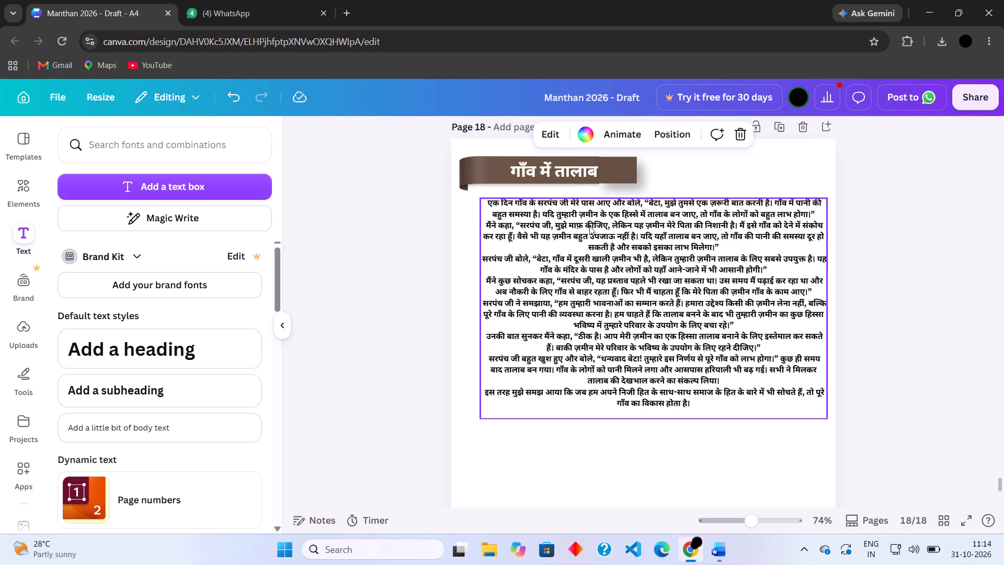
double_click(567, 182)
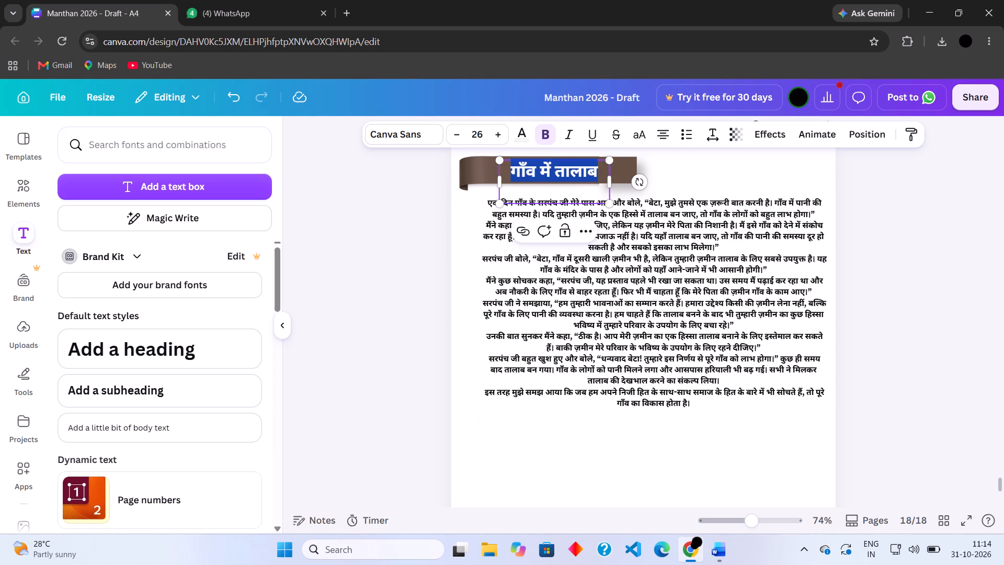
key(ctrl+v)
drag(610, 216, 775, 184)
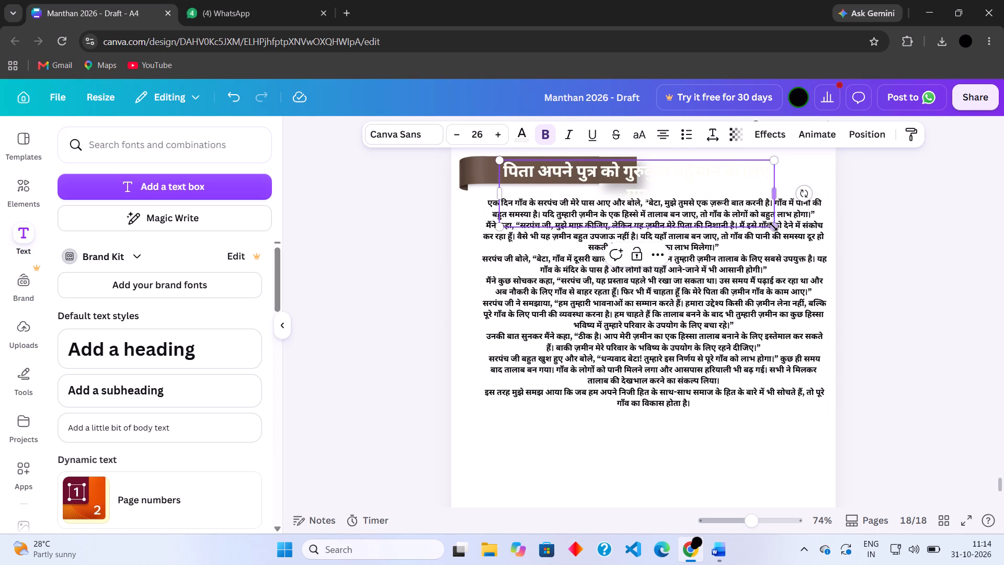
drag(773, 228, 630, 167)
click(682, 166)
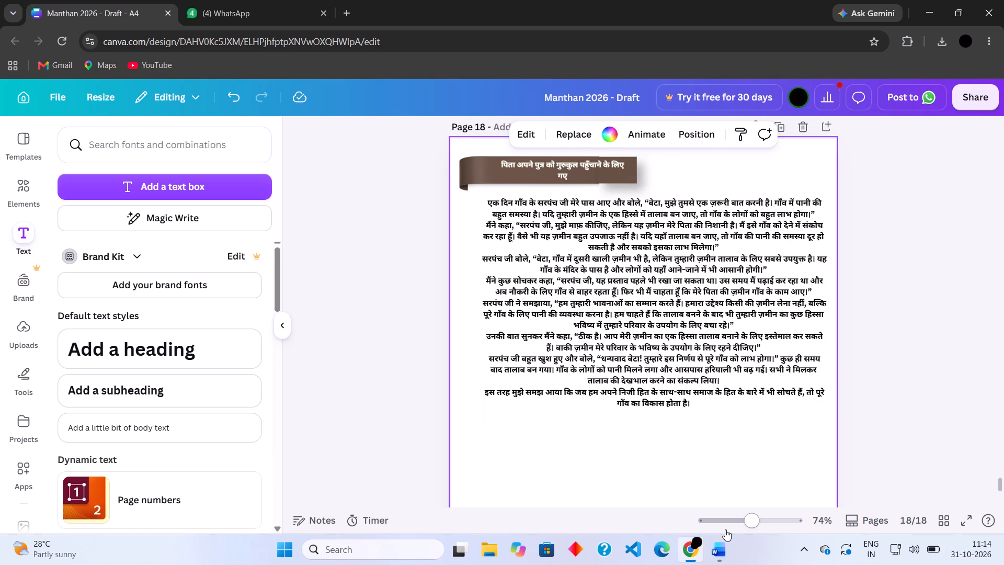
Replace page 18's body text with all the paragraphs from परिचय to गुरुजी की भूमिका in Guruji_Putra_Gurukul_Hard_Copy.
click(622, 486)
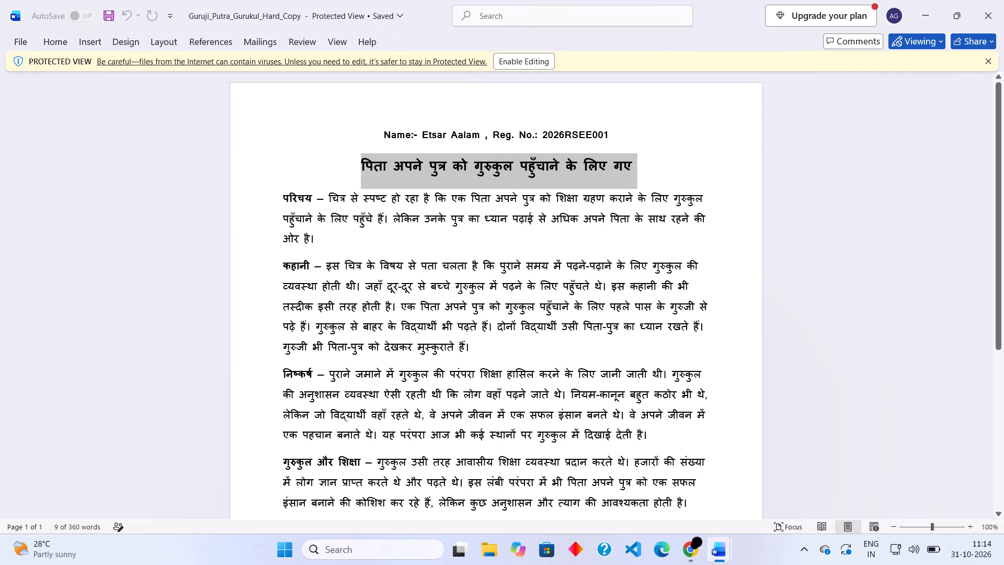
drag(282, 196, 547, 480)
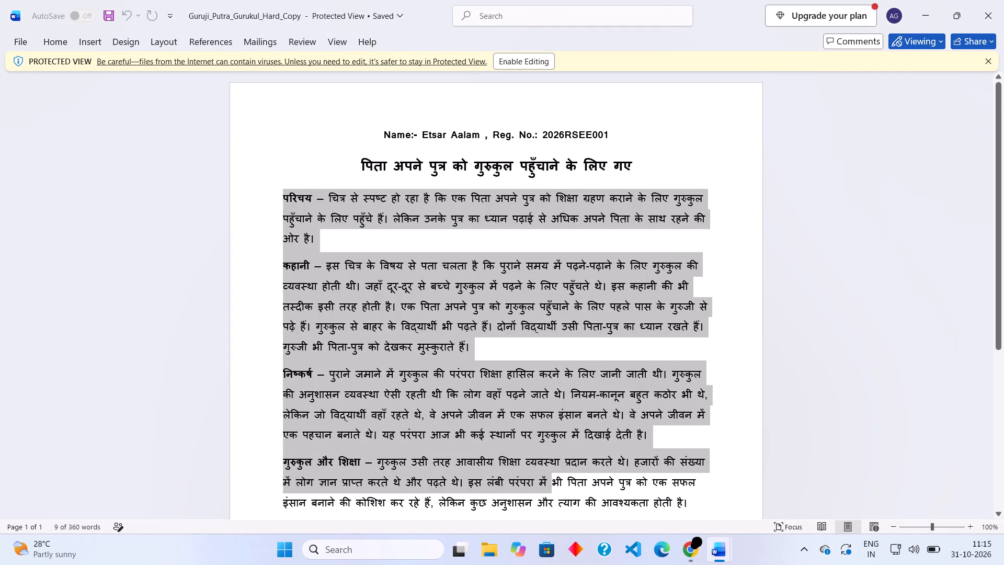
drag(547, 480, 678, 391)
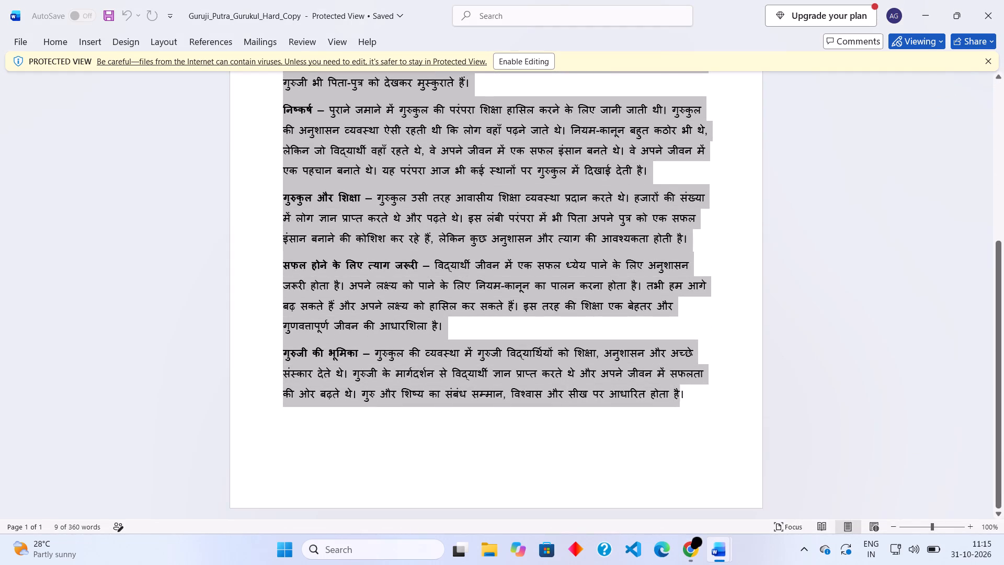
drag(678, 391, 681, 394)
key(ctrl+c)
click(687, 547)
double_click(652, 288)
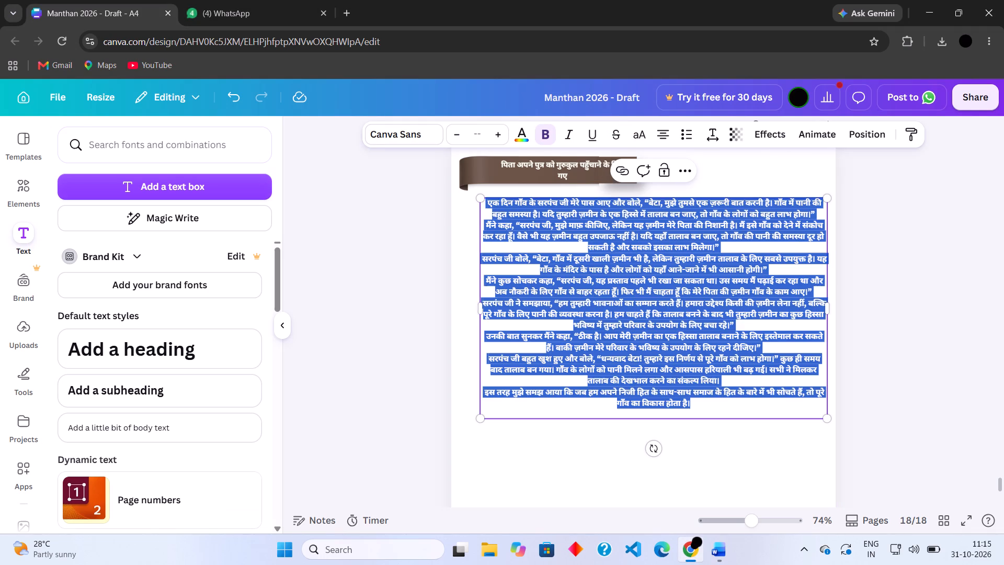
key(ctrl+v)
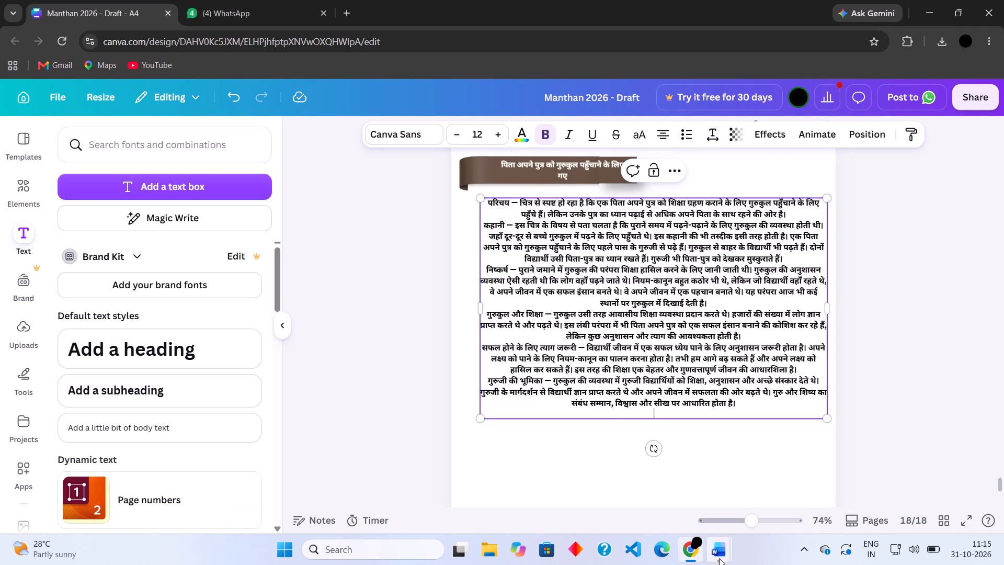
Replace page 18's author details with the name and registration number from Guruji_Putra_Gurukul_Hard_Copy, starting the registration number on a second line.
click(606, 492)
scroll(588, 262, up, 6)
drag(381, 132, 432, 144)
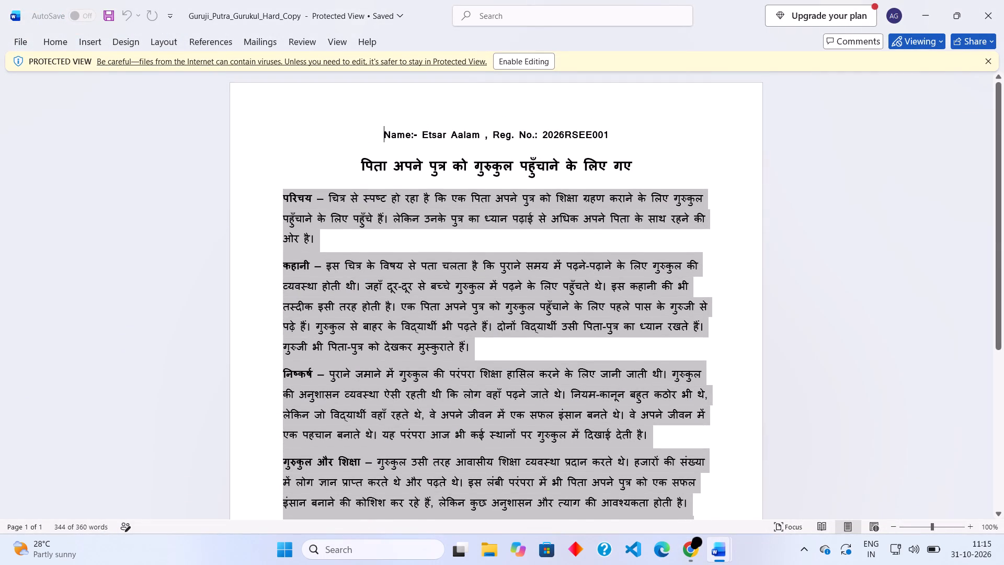
drag(432, 144, 588, 142)
key(ctrl+c)
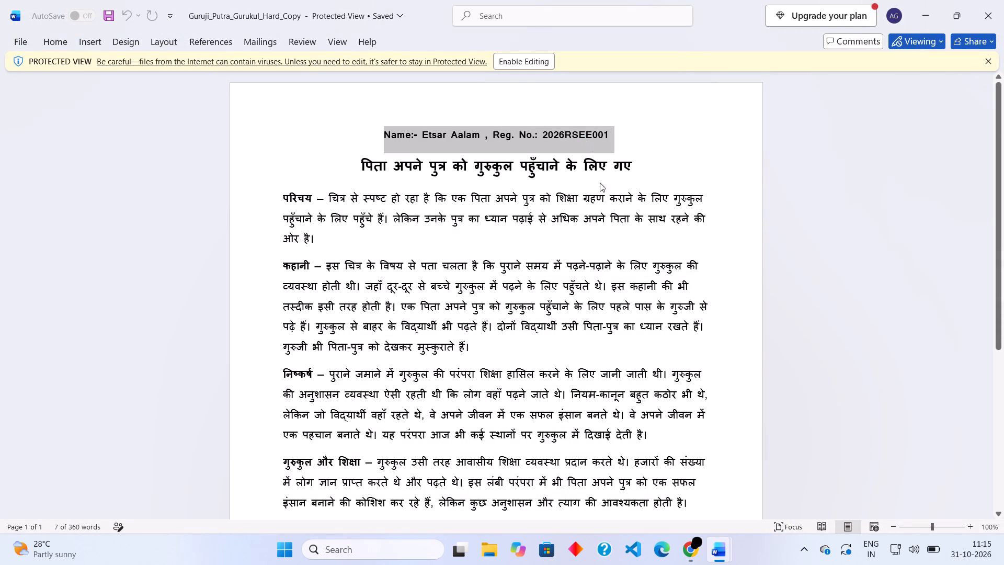
click(689, 559)
scroll(711, 467, down, 2)
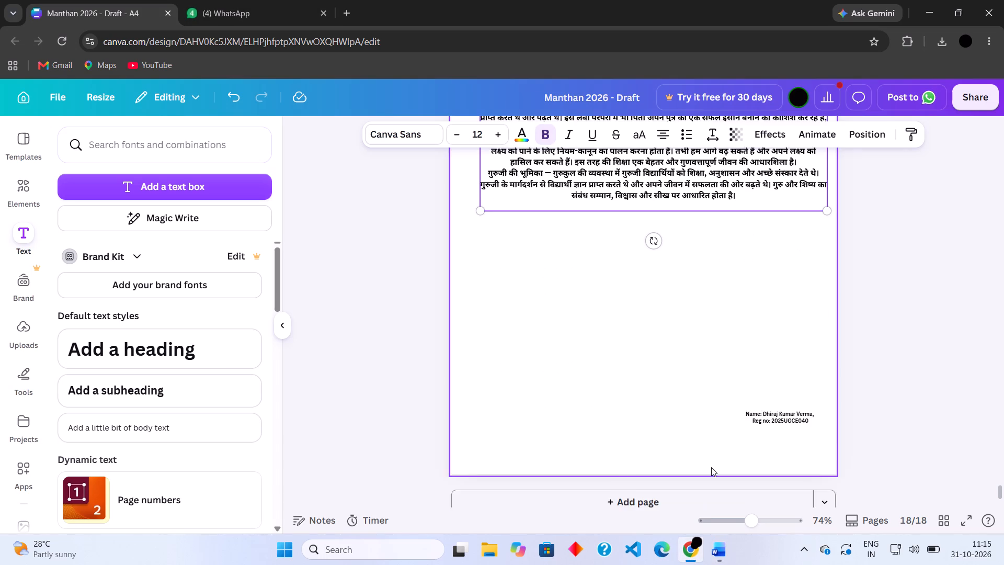
scroll(711, 467, down, 1)
double_click(777, 398)
key(ctrl+v)
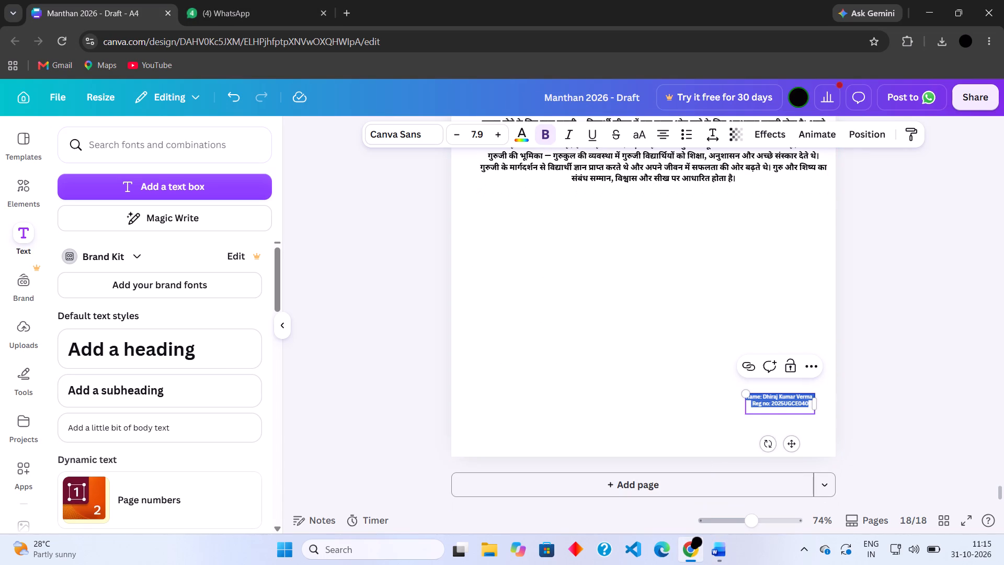
click(777, 396)
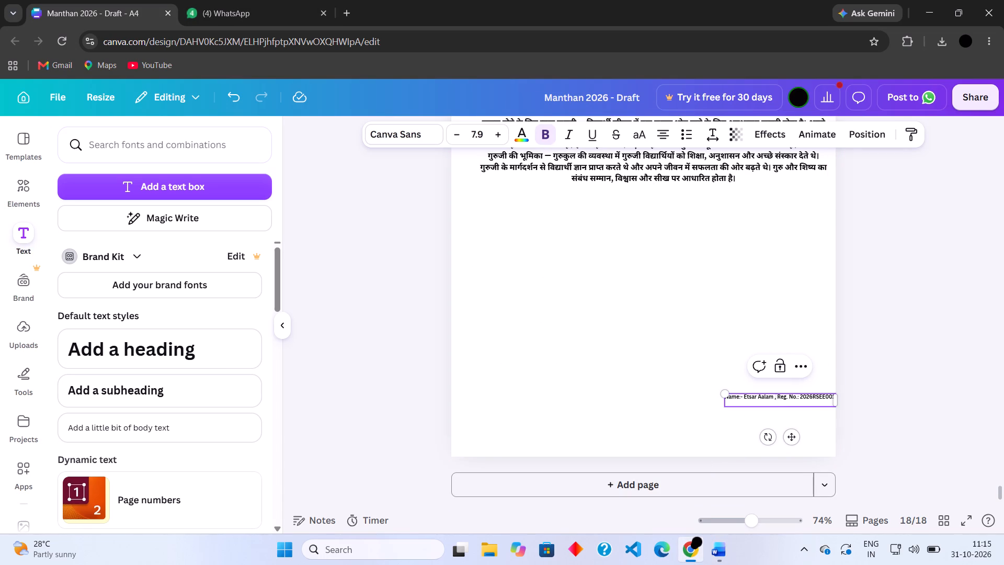
key(Return)
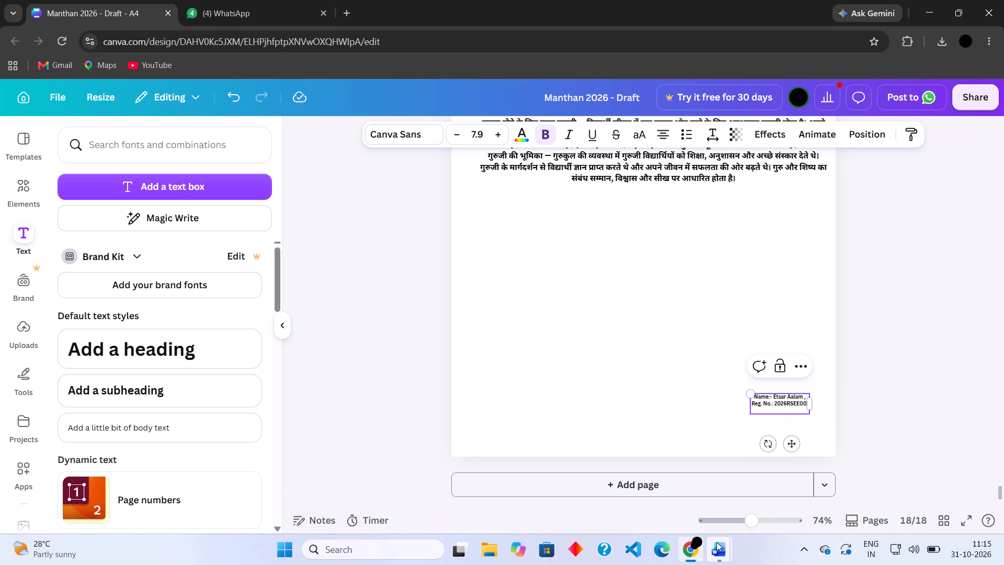
Close the Guruji_Putra_Gurukul_Hard_Copy document in Word.
click(612, 482)
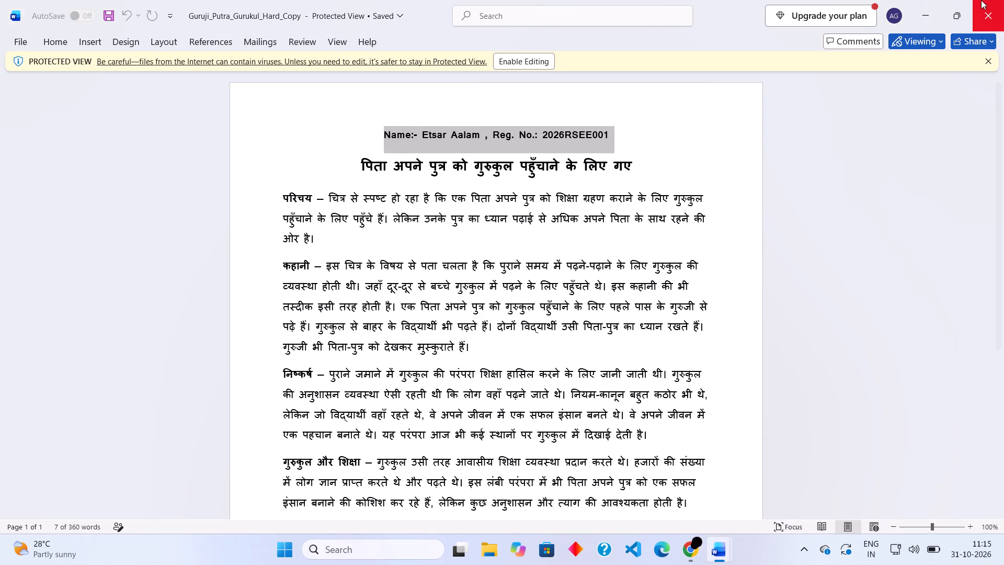
click(981, 0)
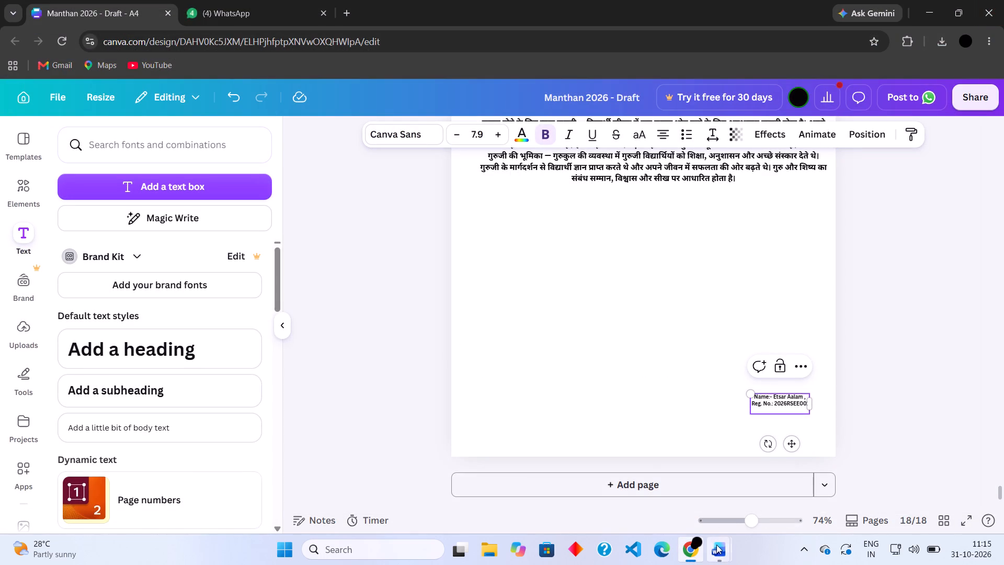
Copy the author's name and registration number lines from the गाँव के जीवन पर चित्र-वर्णन document in Word.
click(680, 494)
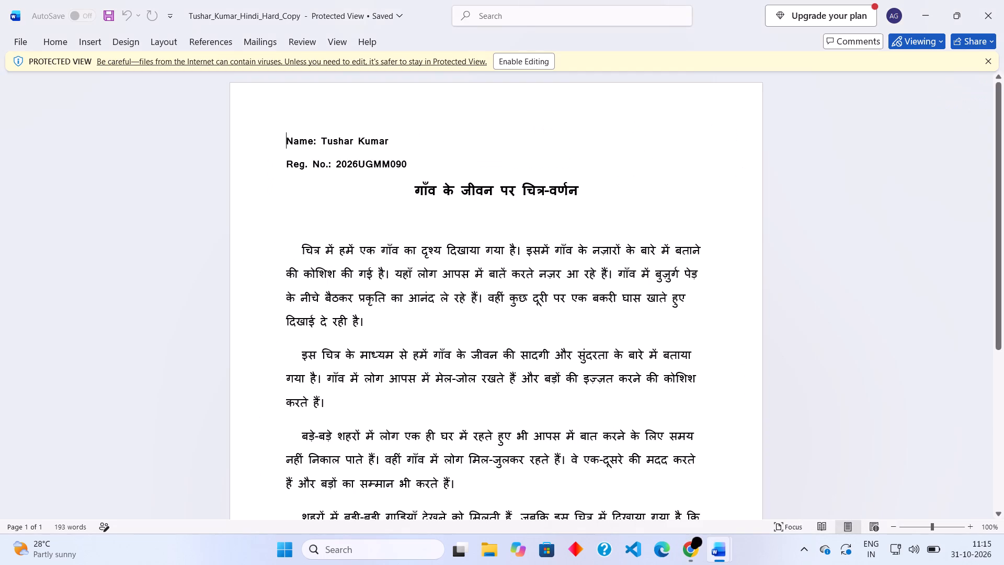
drag(278, 139, 396, 162)
key(ctrl+c)
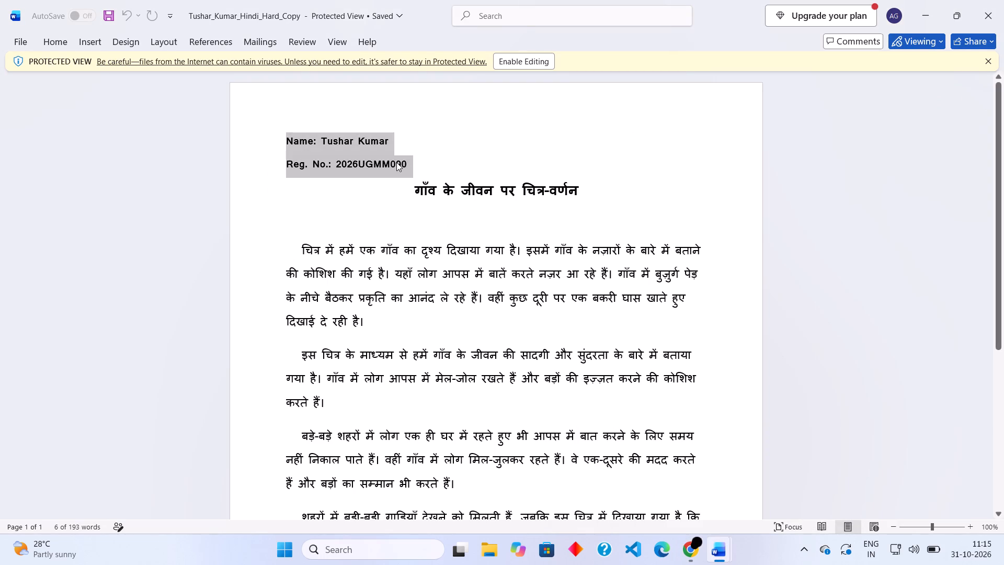
Duplicate the पिता अपने पुत्र को गुरुकुल पहुँचाने के लिए गए page as page 19 in Canva.
click(682, 553)
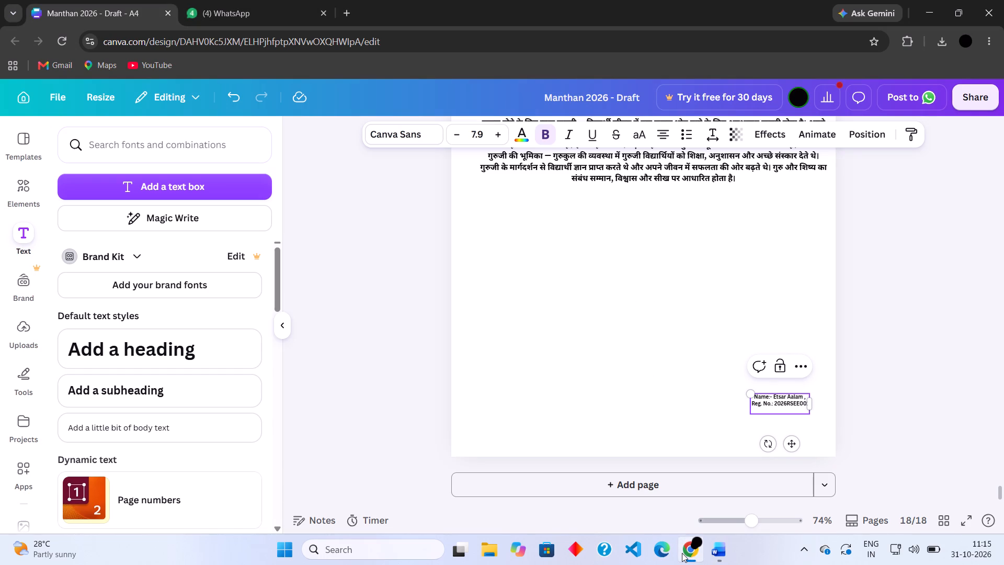
scroll(760, 272, up, 5)
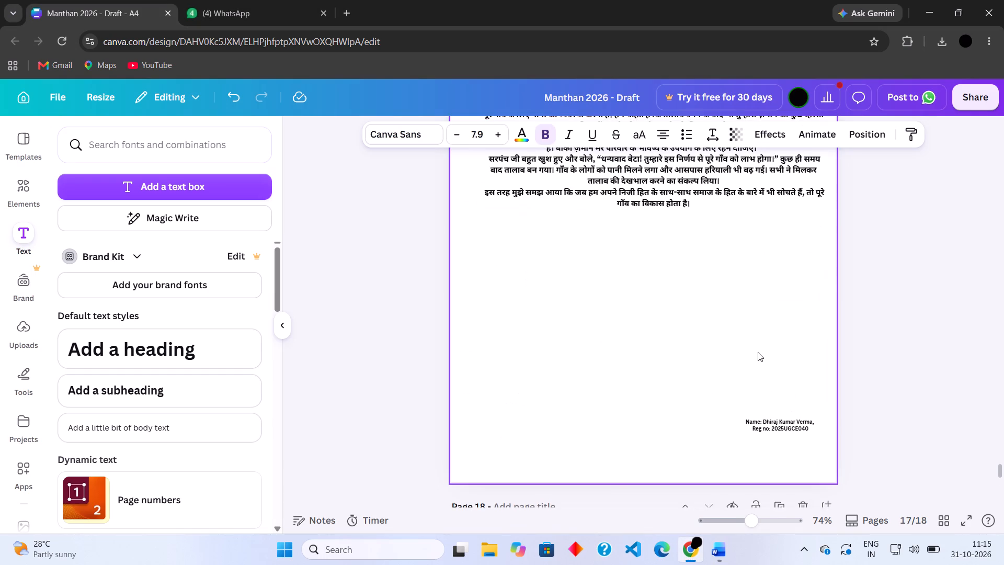
scroll(758, 352, down, 3)
click(782, 296)
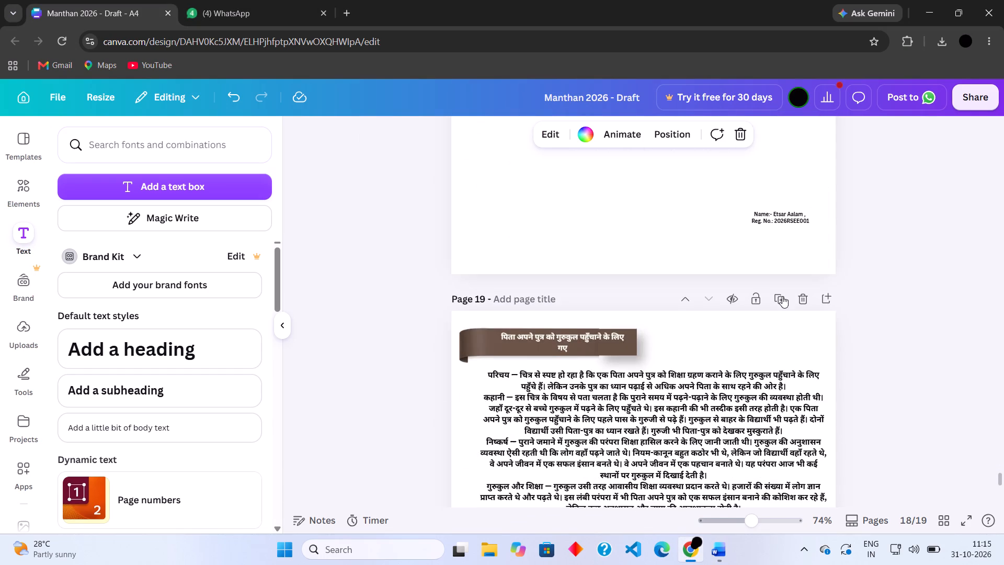
Paste over page 19's author details, removing the comma after the name and starting the registration number on a new line.
scroll(719, 388, down, 3)
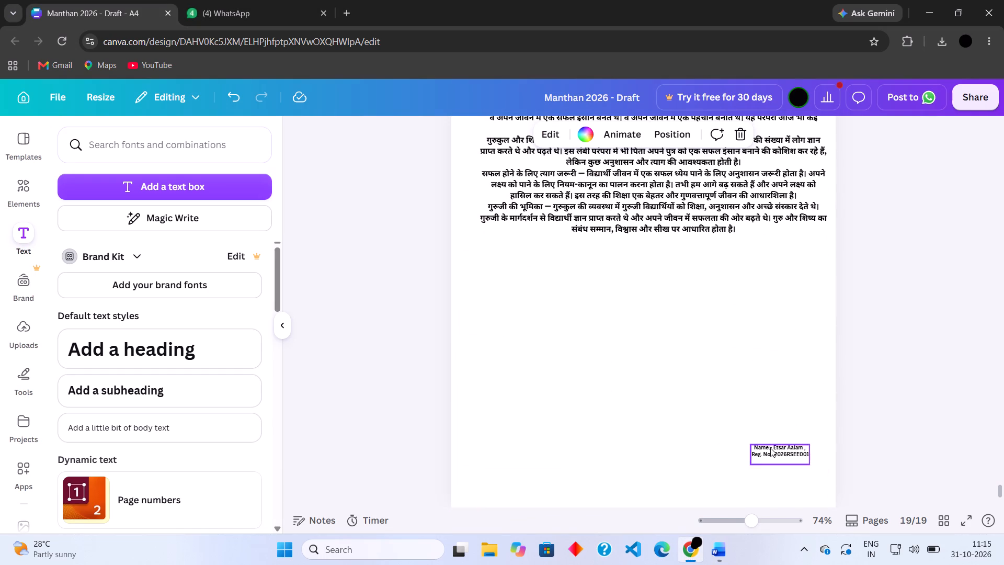
double_click(770, 448)
key(ctrl+v)
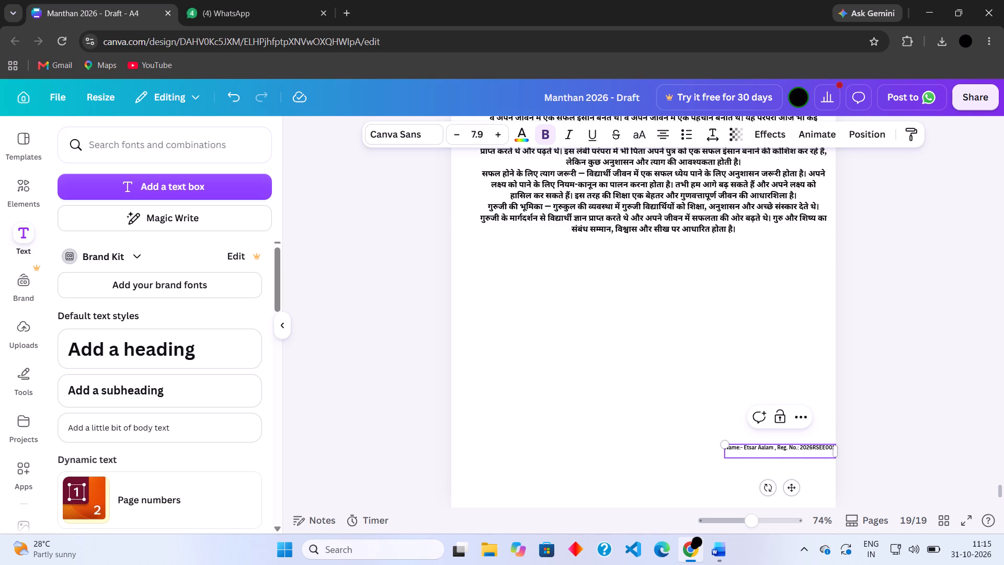
click(777, 445)
key(BackSpace)
key(BackSpace)
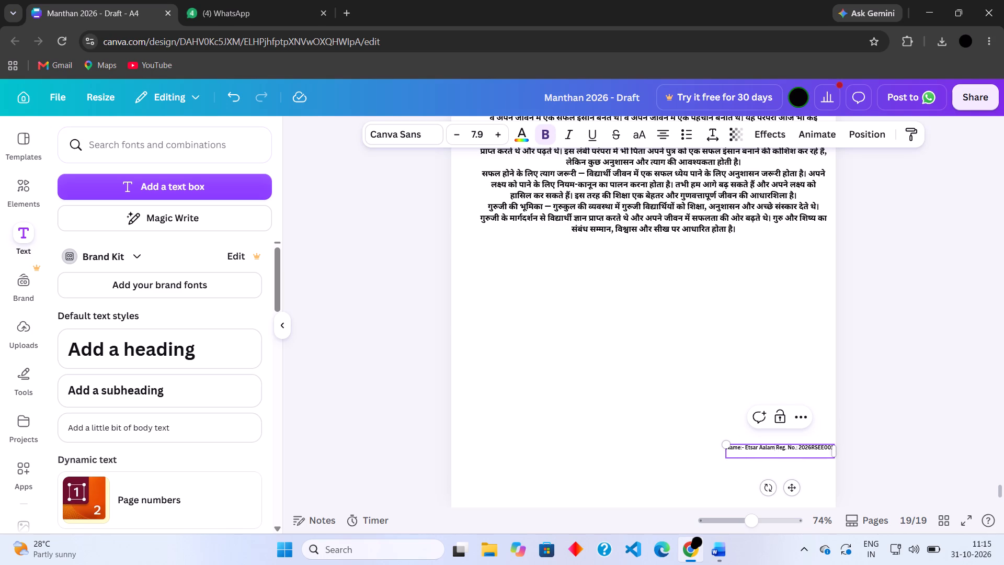
key(Return)
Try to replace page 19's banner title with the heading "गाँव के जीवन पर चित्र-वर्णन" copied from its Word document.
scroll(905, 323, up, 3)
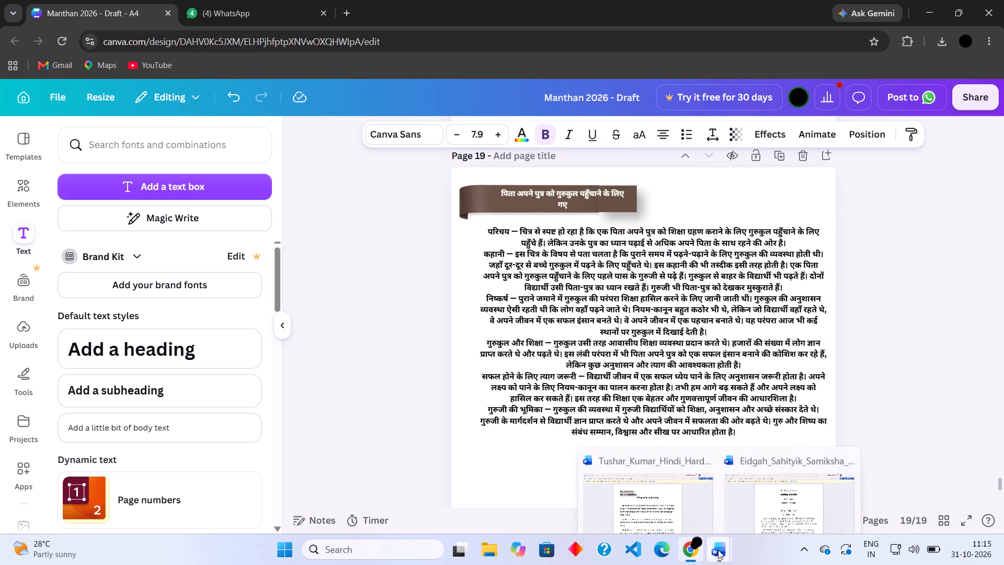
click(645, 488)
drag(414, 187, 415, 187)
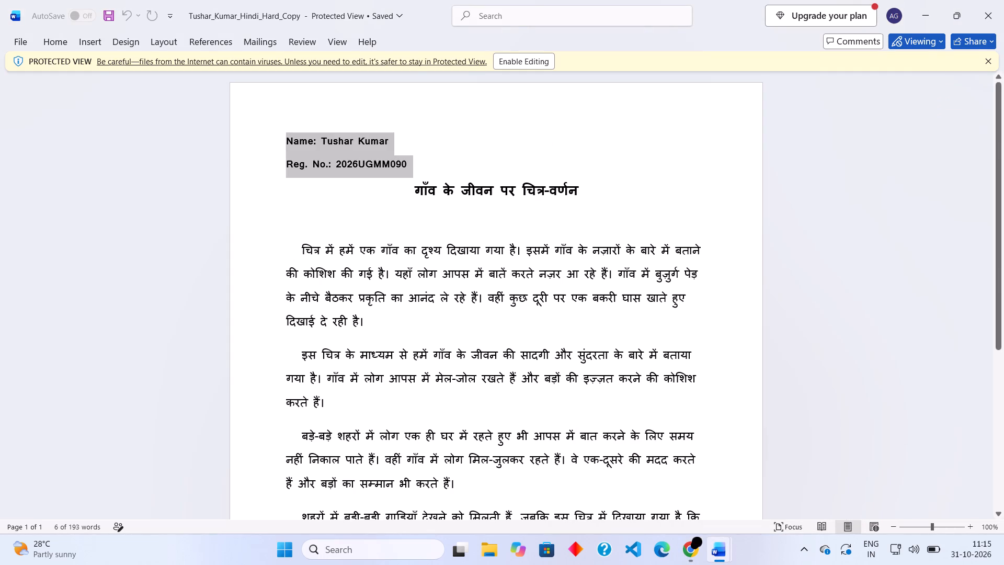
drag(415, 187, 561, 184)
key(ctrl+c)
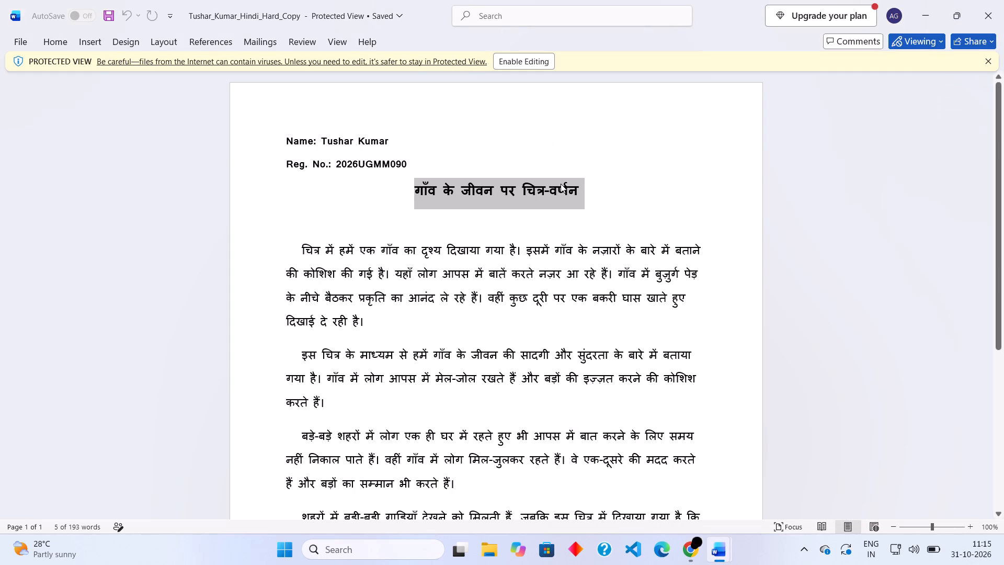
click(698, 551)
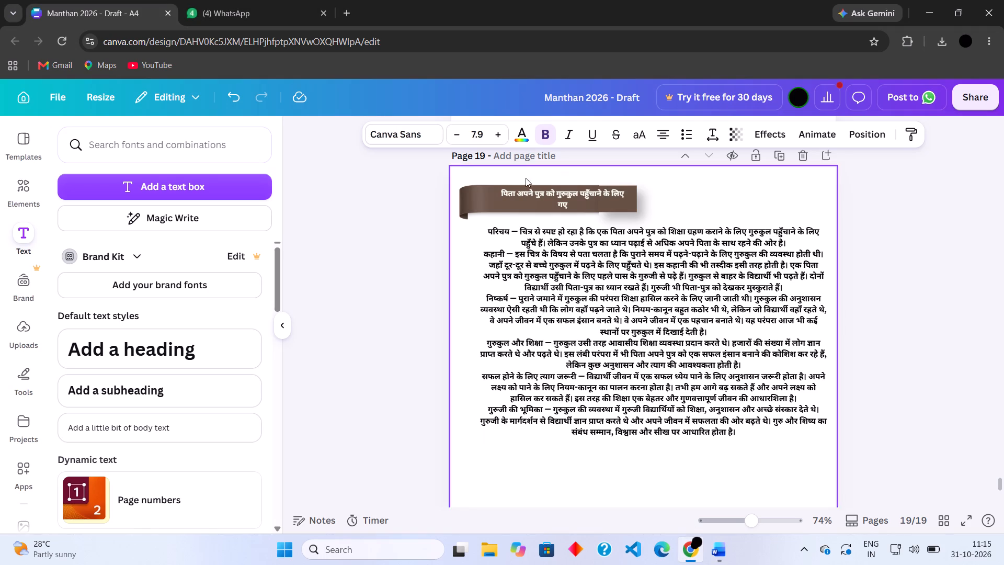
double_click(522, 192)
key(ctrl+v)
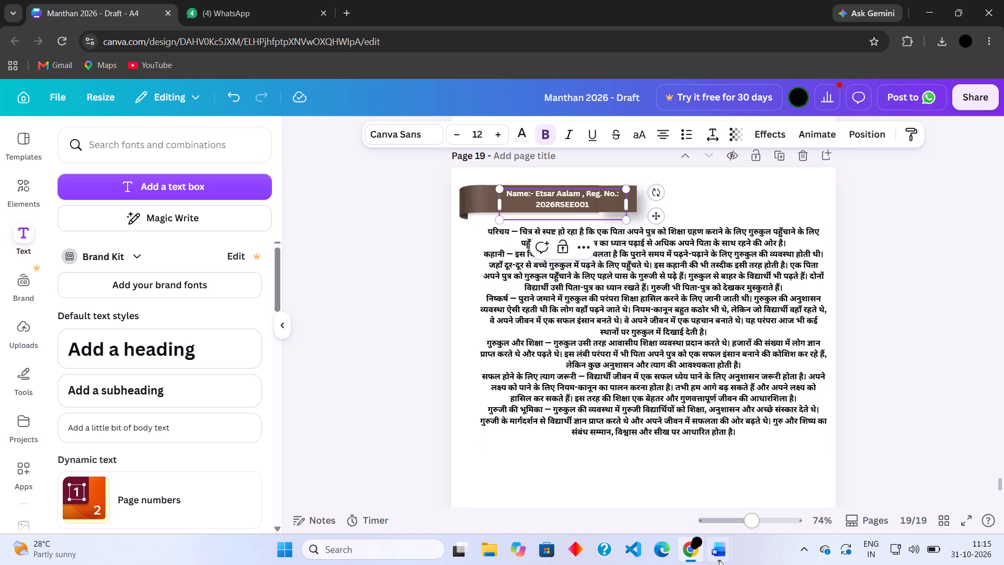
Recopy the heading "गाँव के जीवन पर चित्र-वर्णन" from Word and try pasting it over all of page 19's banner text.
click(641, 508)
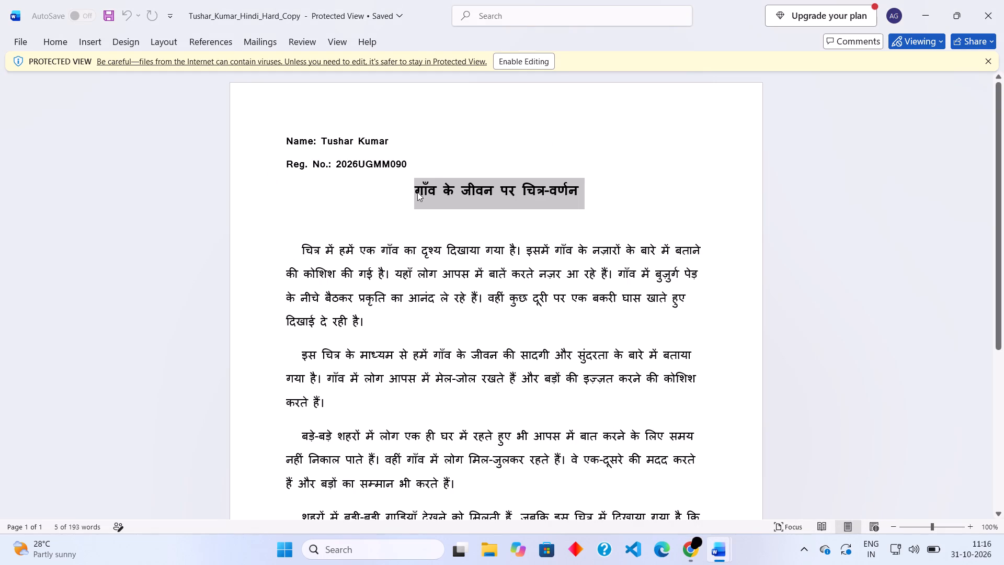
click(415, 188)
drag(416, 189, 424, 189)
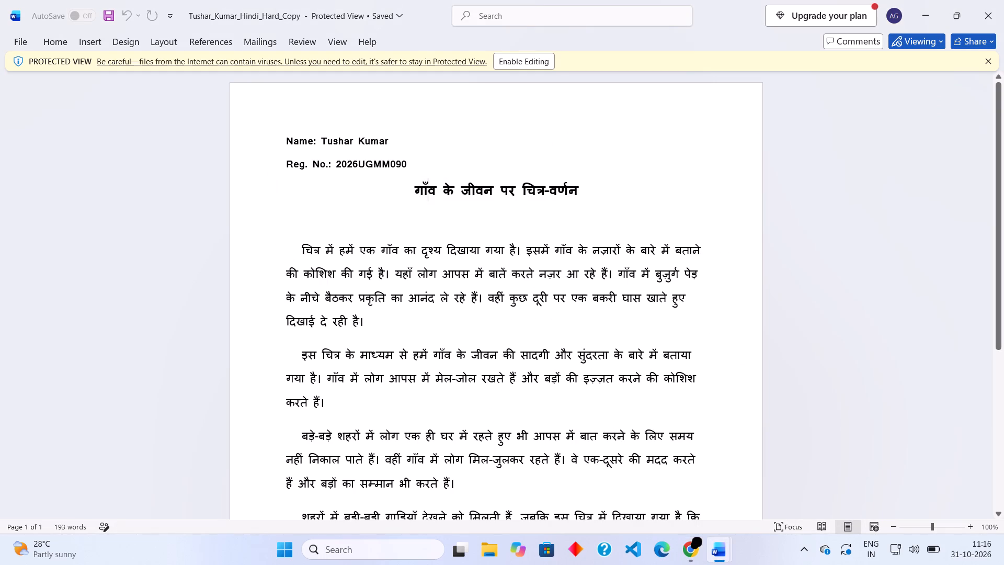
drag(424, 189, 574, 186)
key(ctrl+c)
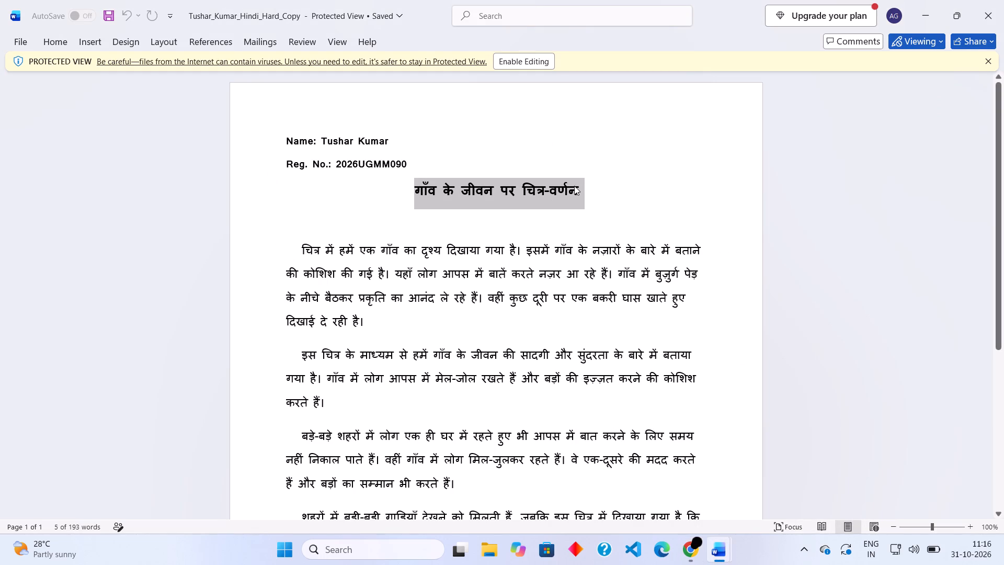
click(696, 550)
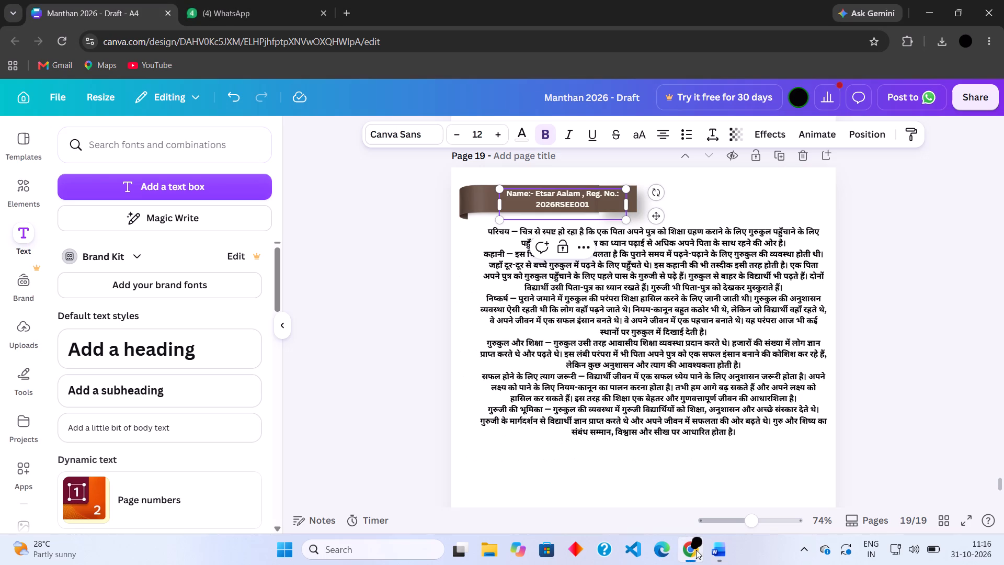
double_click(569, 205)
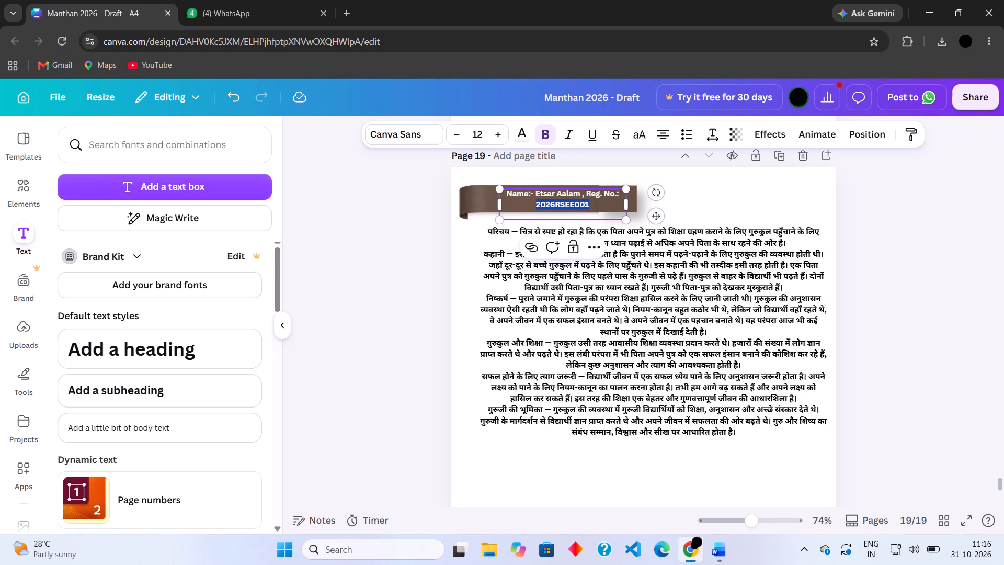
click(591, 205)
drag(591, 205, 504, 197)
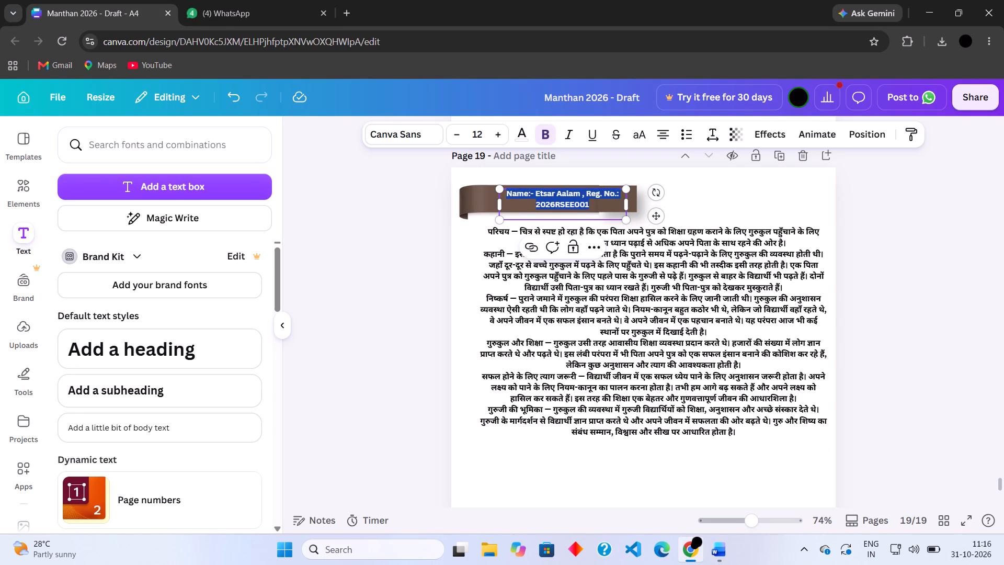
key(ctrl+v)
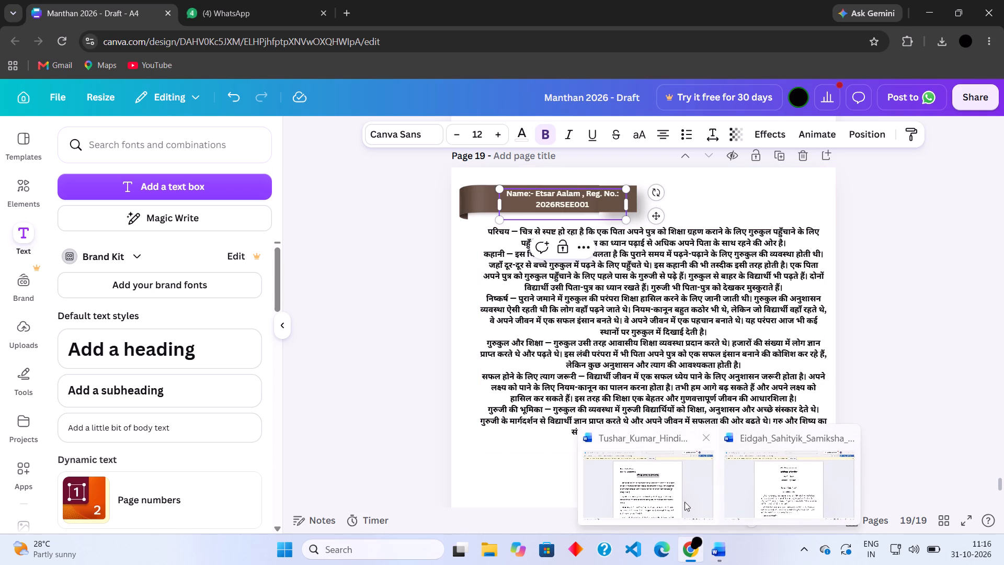
Copy the "गाँव के जीवन पर चित्र-वर्णन" heading from Word once more and try to replace page 19's whole banner title with it.
click(680, 496)
click(432, 187)
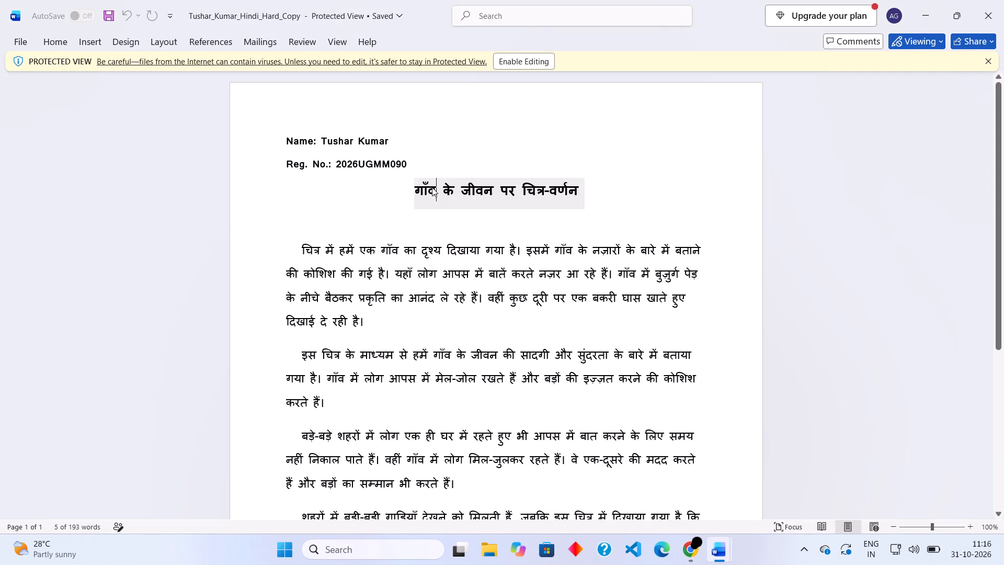
drag(581, 187, 435, 184)
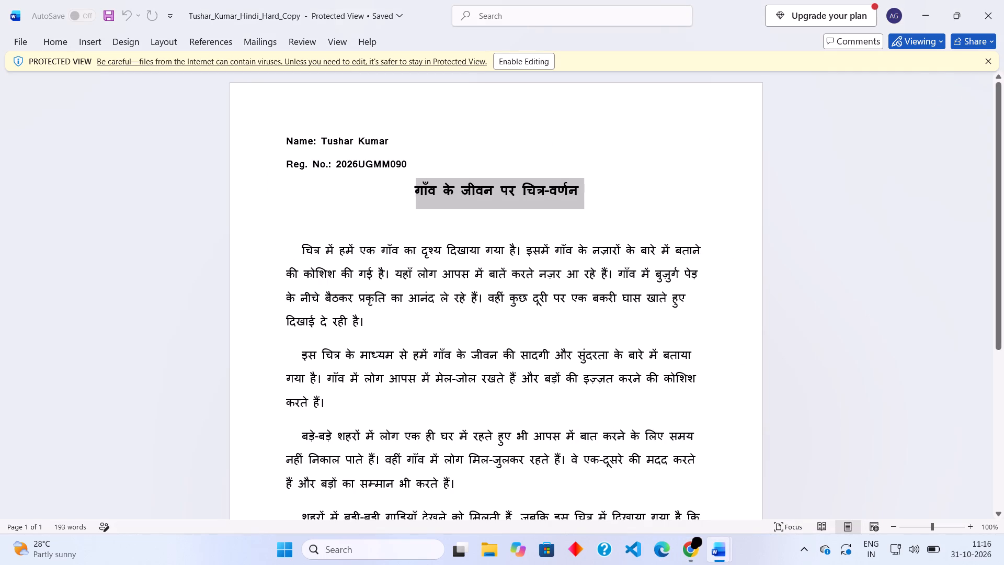
drag(435, 184, 422, 184)
key(ctrl+c)
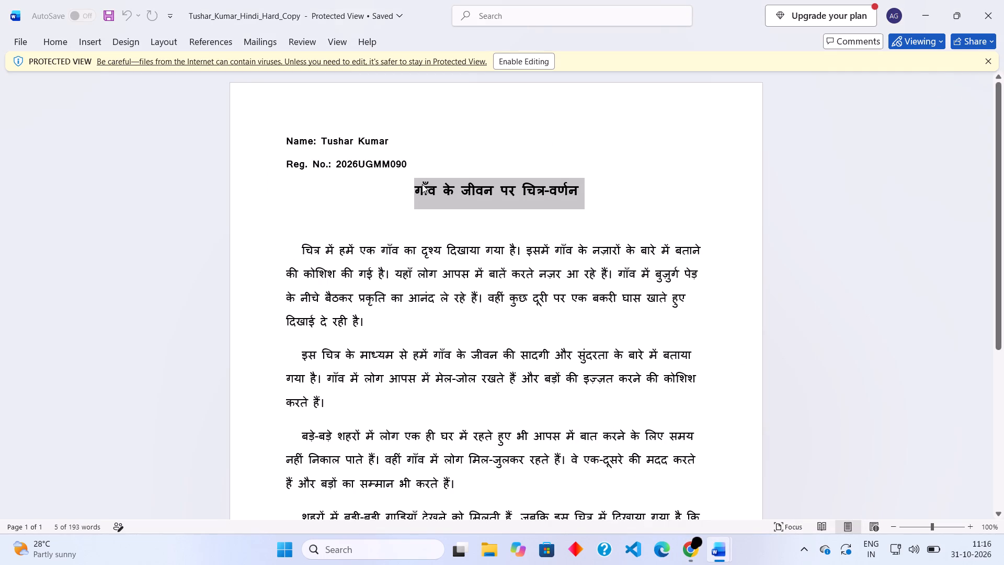
key(ctrl+c)
click(688, 553)
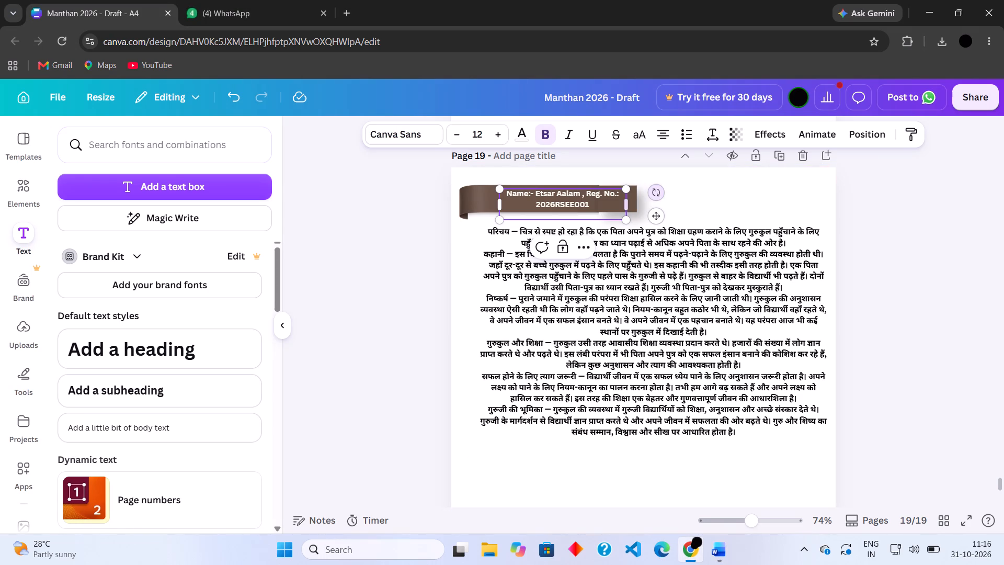
drag(590, 205, 507, 195)
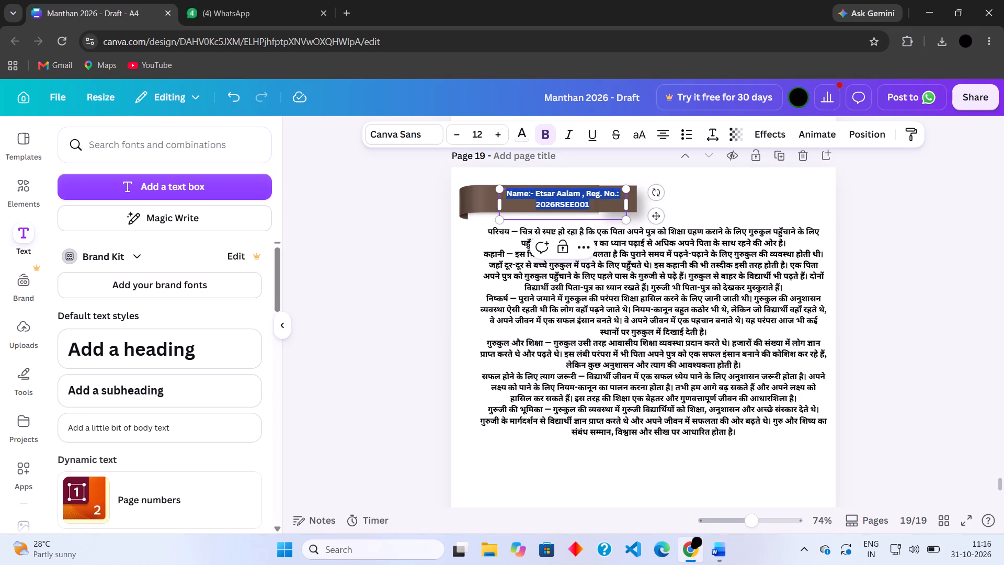
drag(507, 195, 507, 194)
key(ctrl+v)
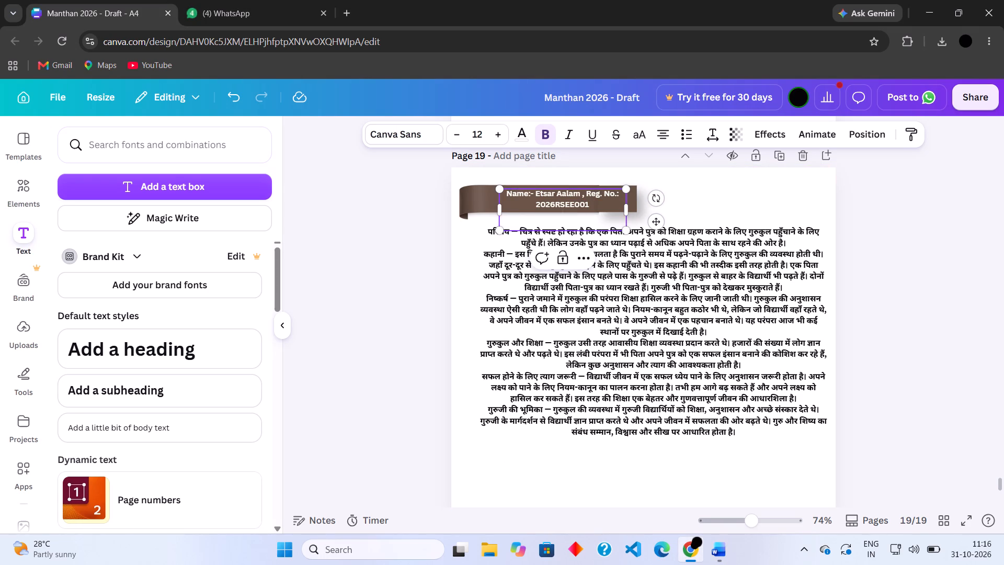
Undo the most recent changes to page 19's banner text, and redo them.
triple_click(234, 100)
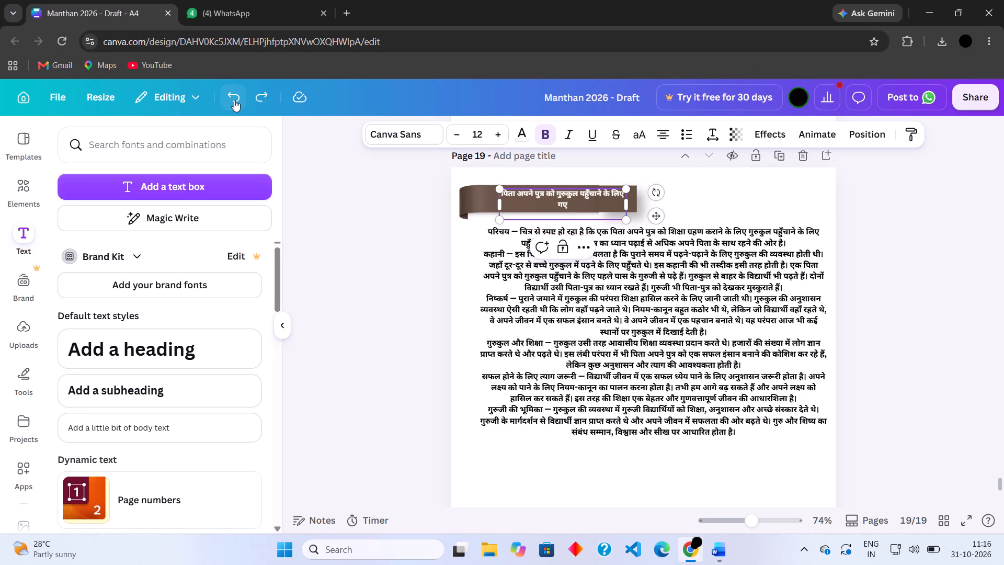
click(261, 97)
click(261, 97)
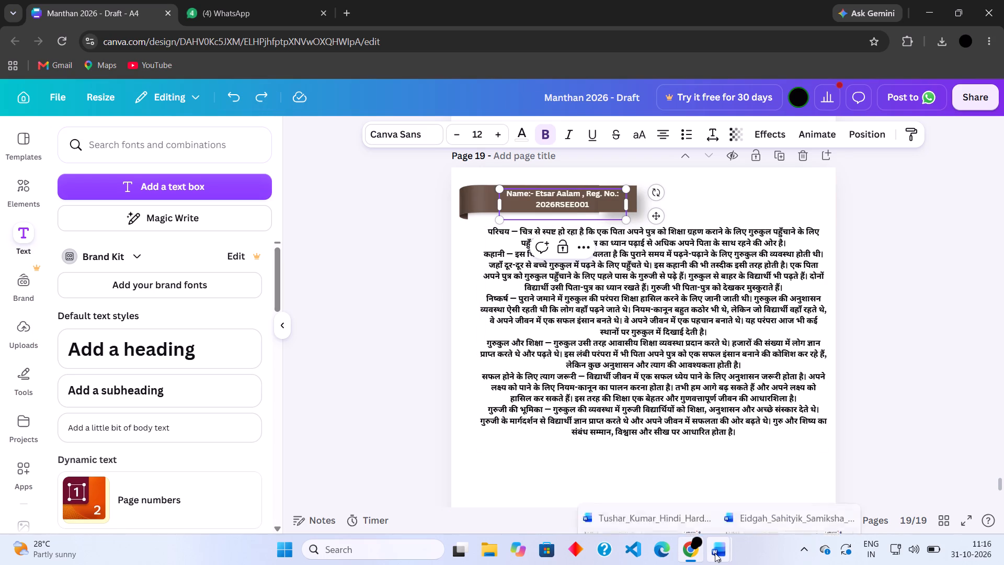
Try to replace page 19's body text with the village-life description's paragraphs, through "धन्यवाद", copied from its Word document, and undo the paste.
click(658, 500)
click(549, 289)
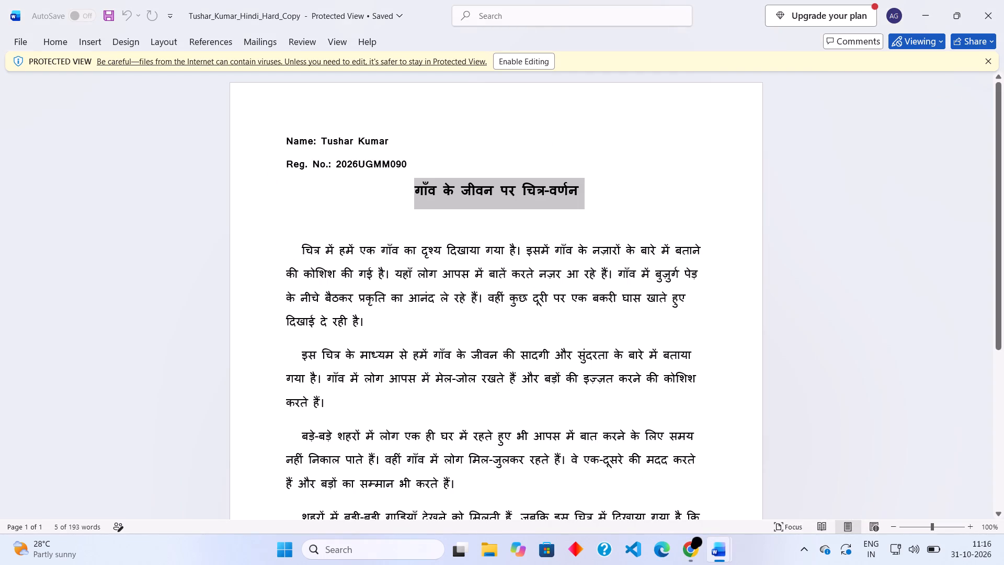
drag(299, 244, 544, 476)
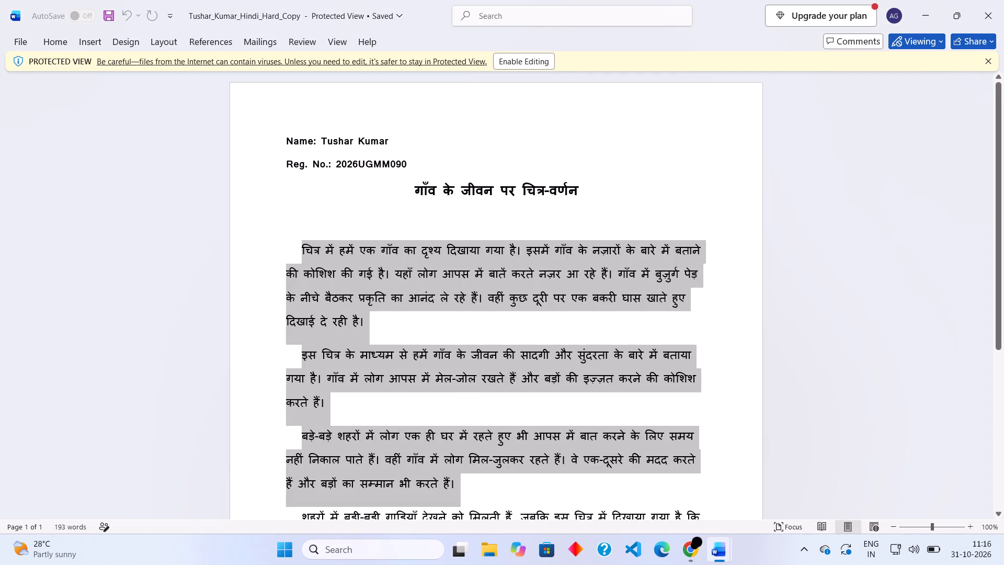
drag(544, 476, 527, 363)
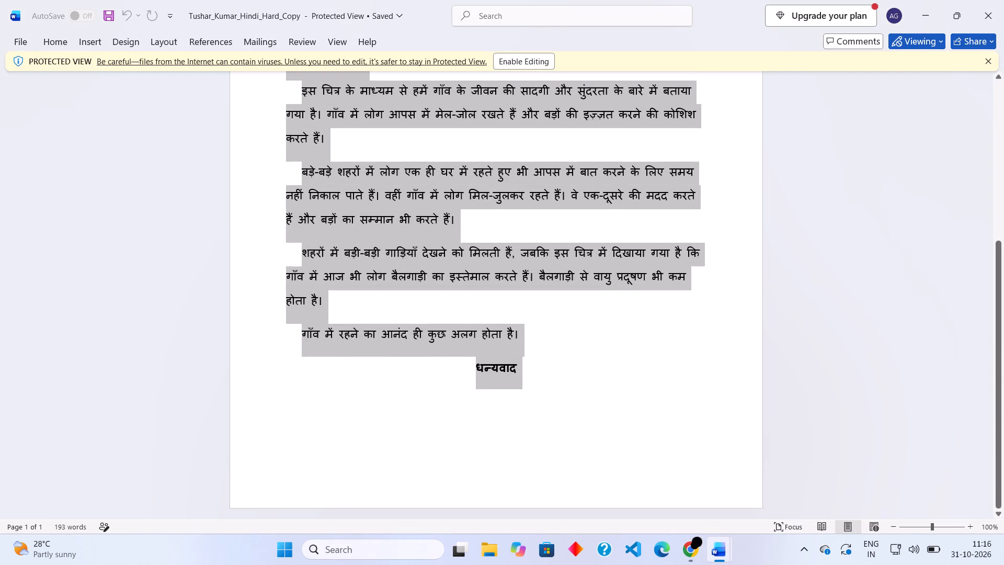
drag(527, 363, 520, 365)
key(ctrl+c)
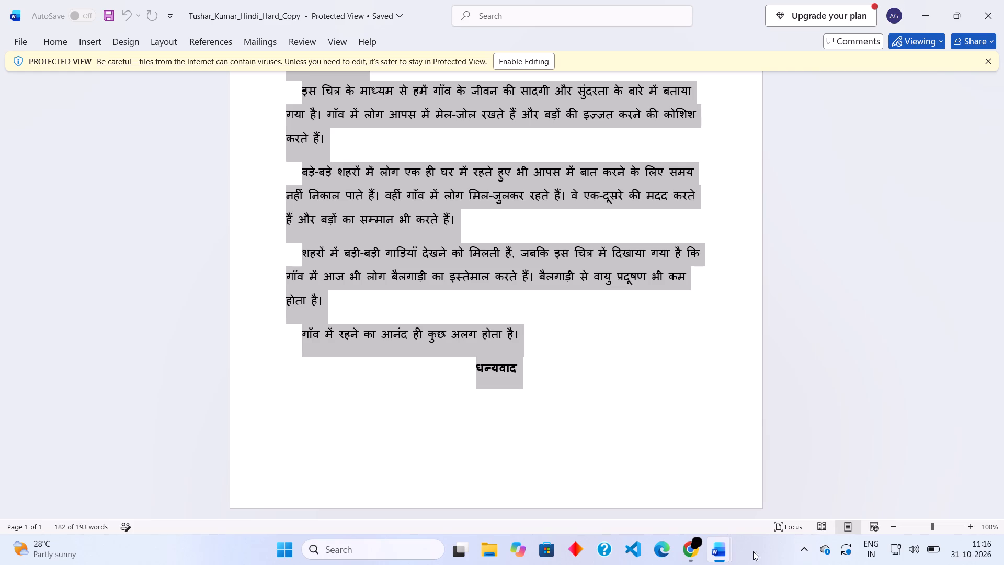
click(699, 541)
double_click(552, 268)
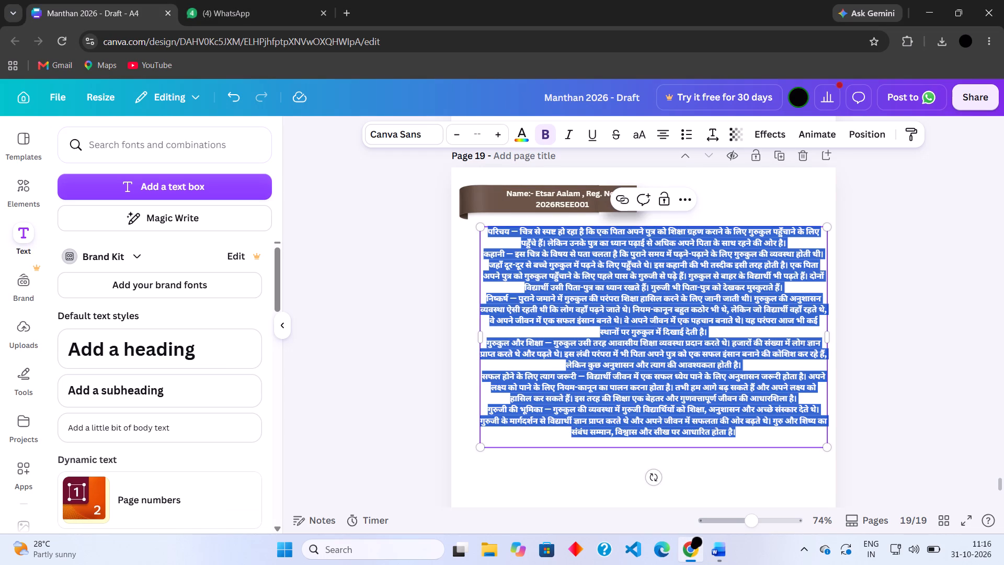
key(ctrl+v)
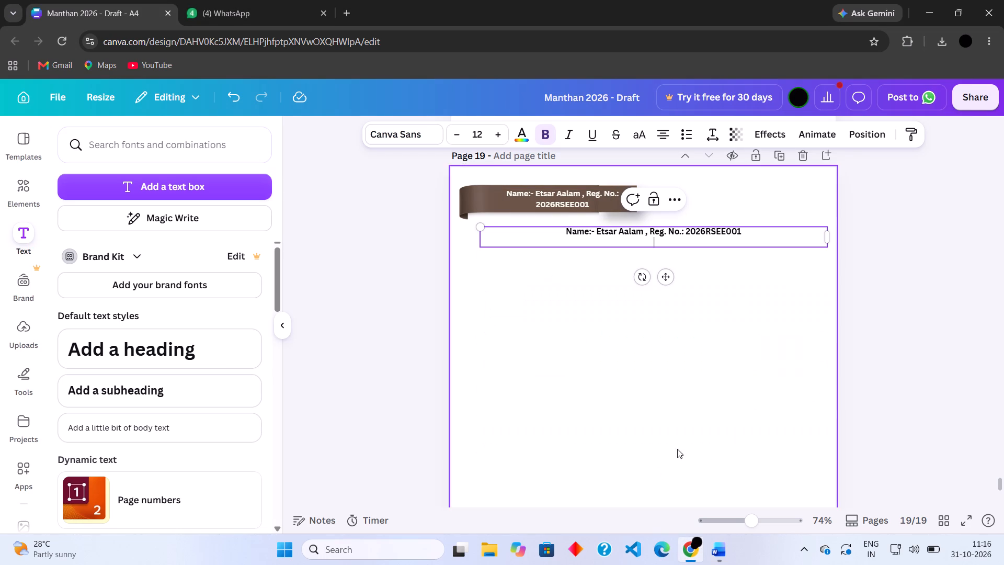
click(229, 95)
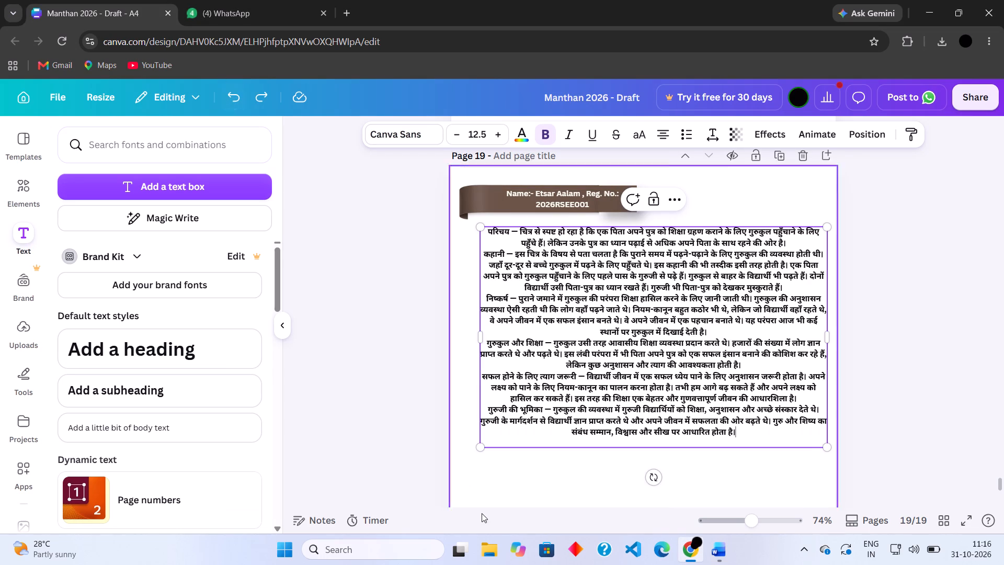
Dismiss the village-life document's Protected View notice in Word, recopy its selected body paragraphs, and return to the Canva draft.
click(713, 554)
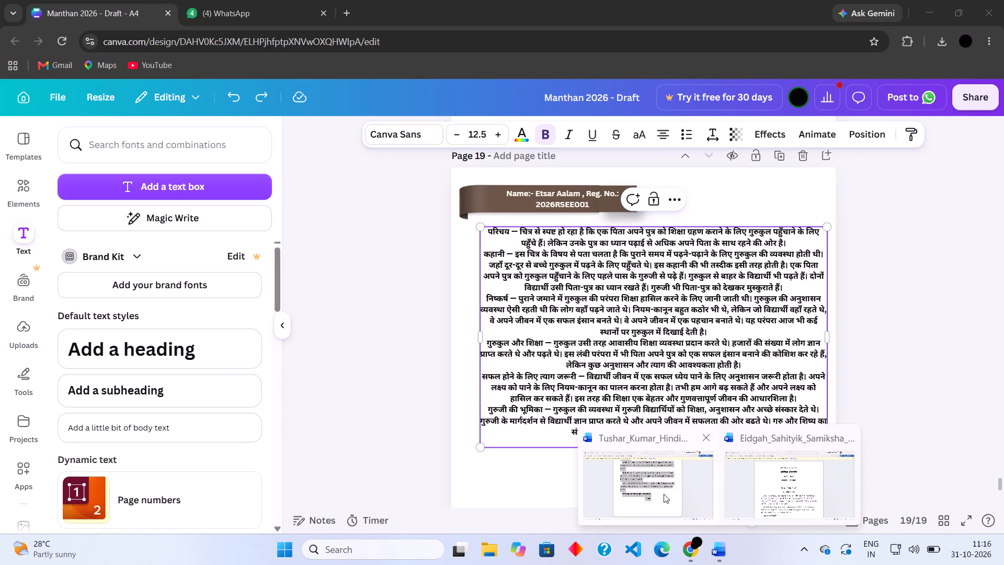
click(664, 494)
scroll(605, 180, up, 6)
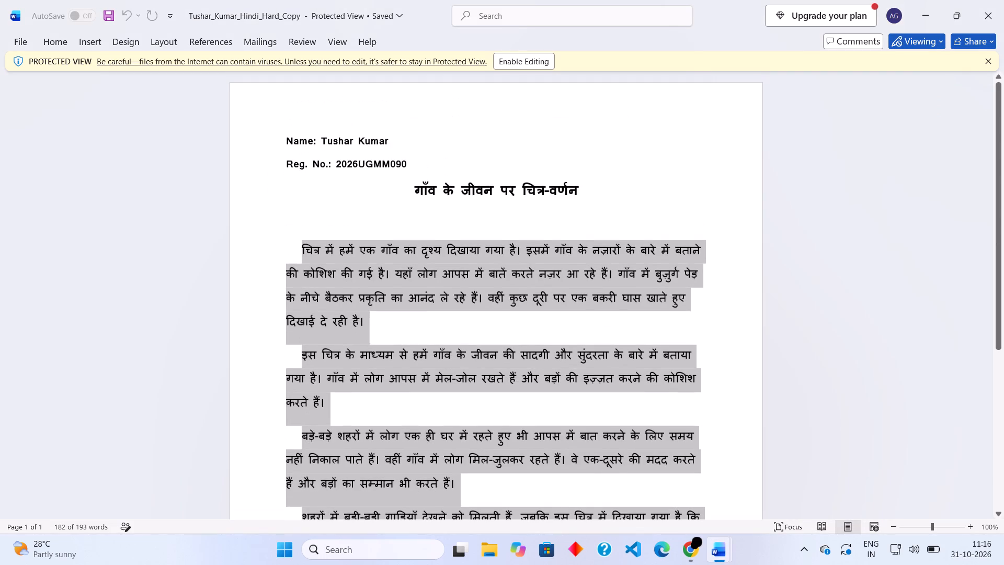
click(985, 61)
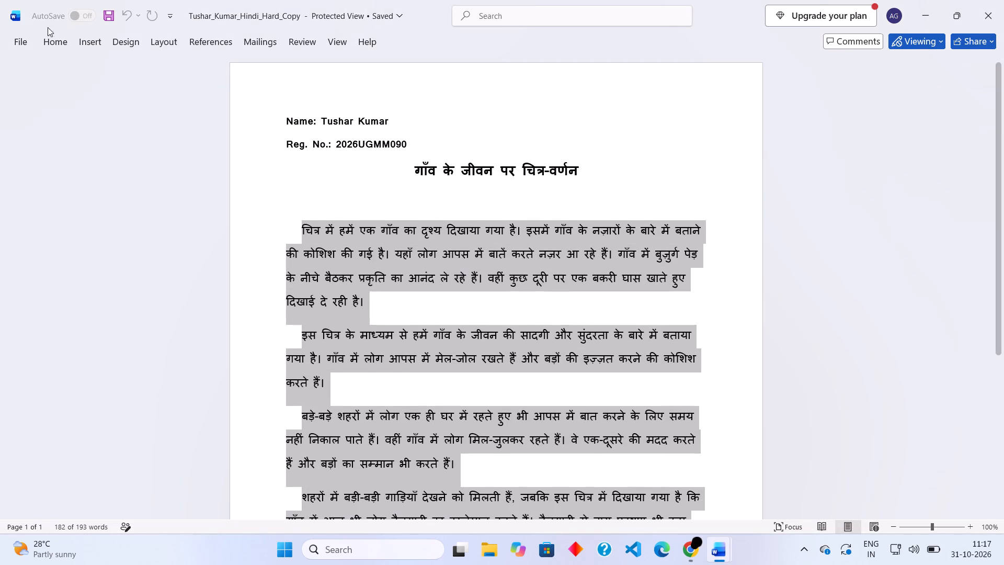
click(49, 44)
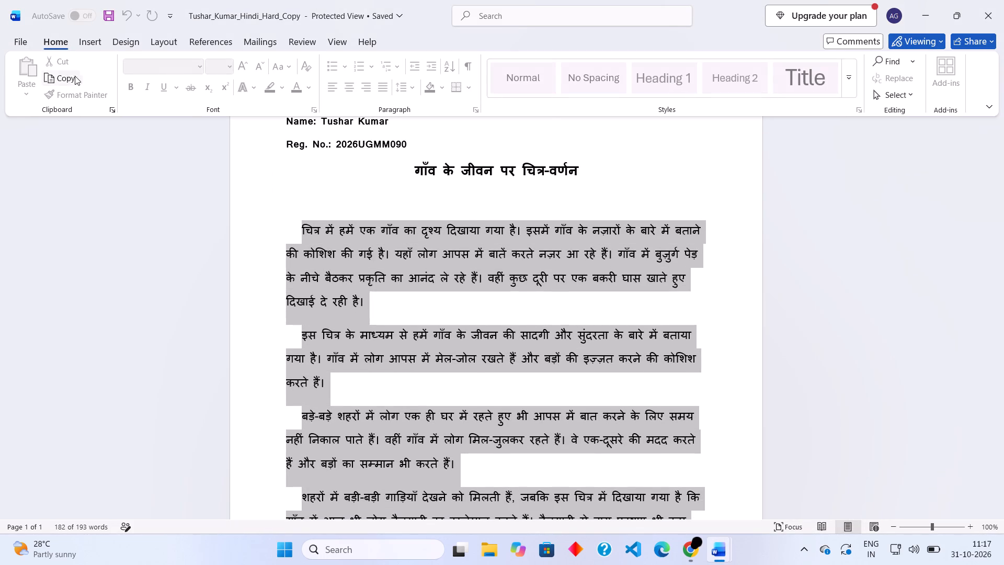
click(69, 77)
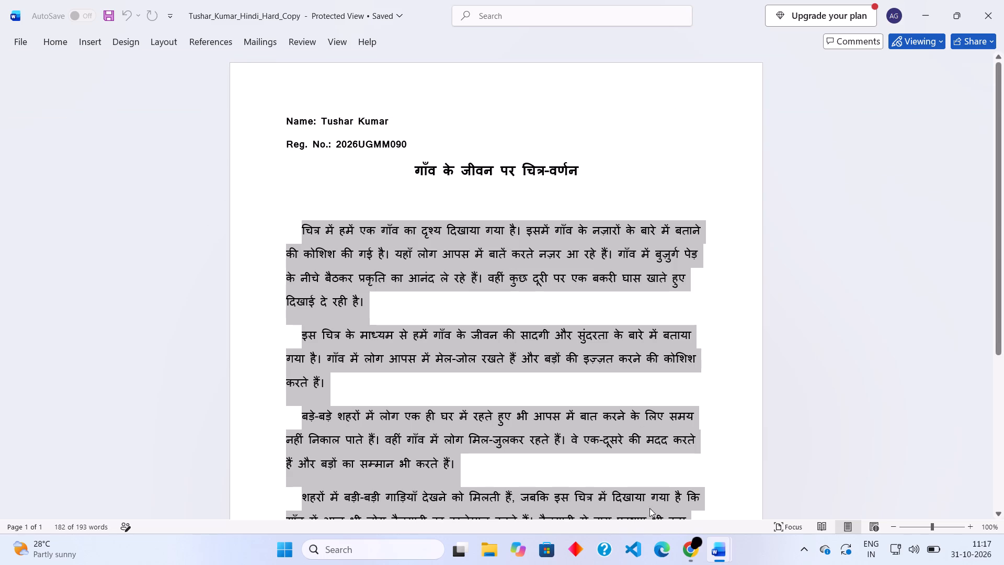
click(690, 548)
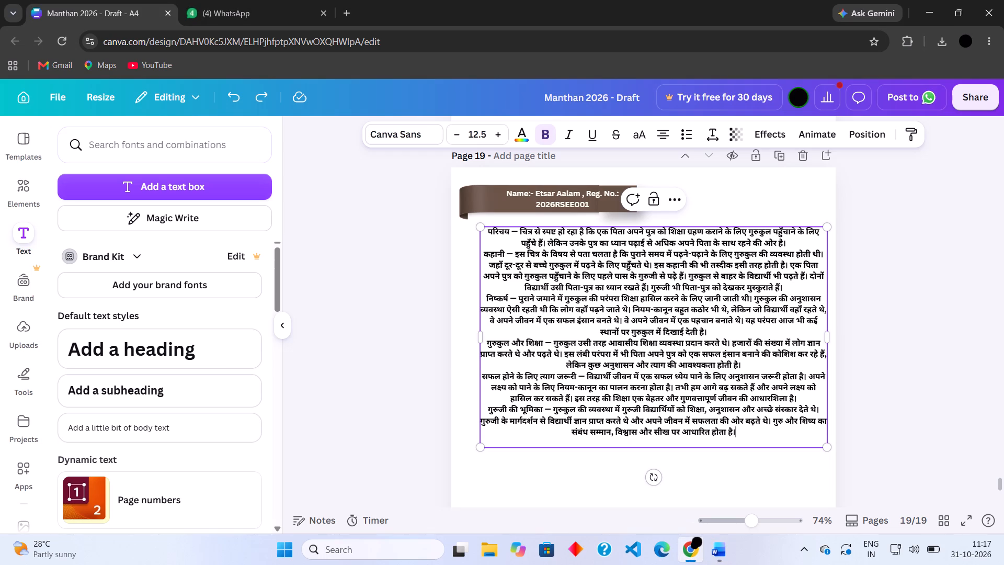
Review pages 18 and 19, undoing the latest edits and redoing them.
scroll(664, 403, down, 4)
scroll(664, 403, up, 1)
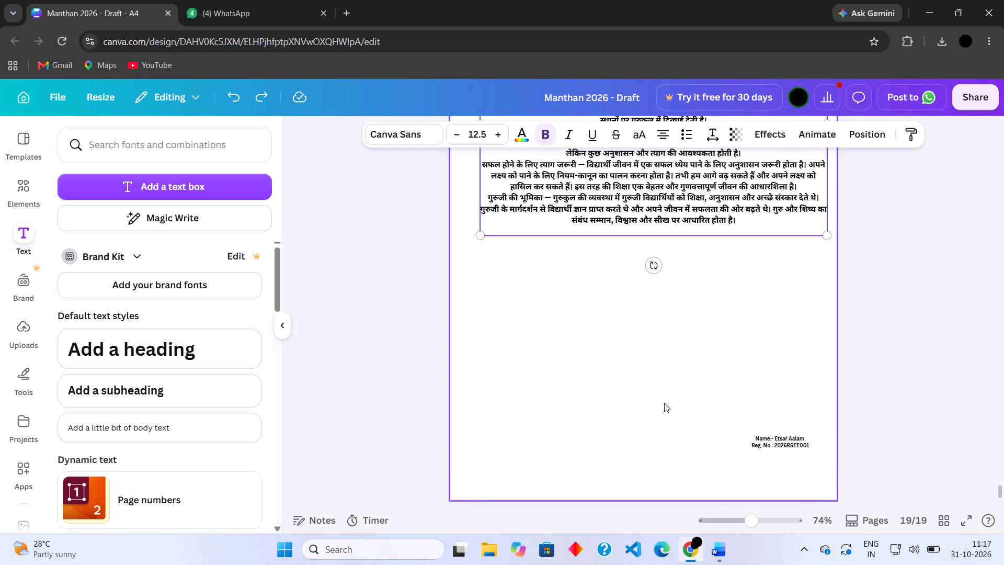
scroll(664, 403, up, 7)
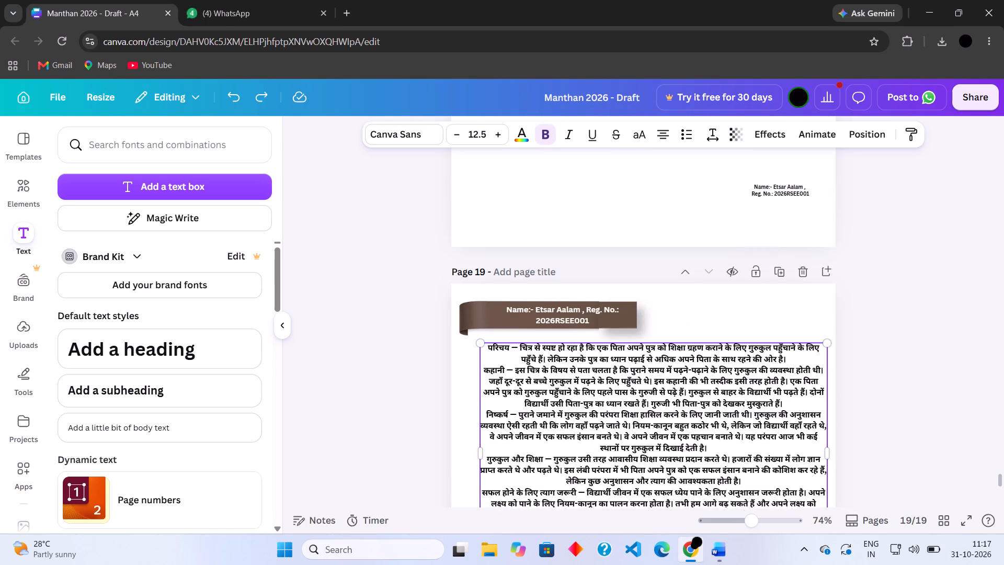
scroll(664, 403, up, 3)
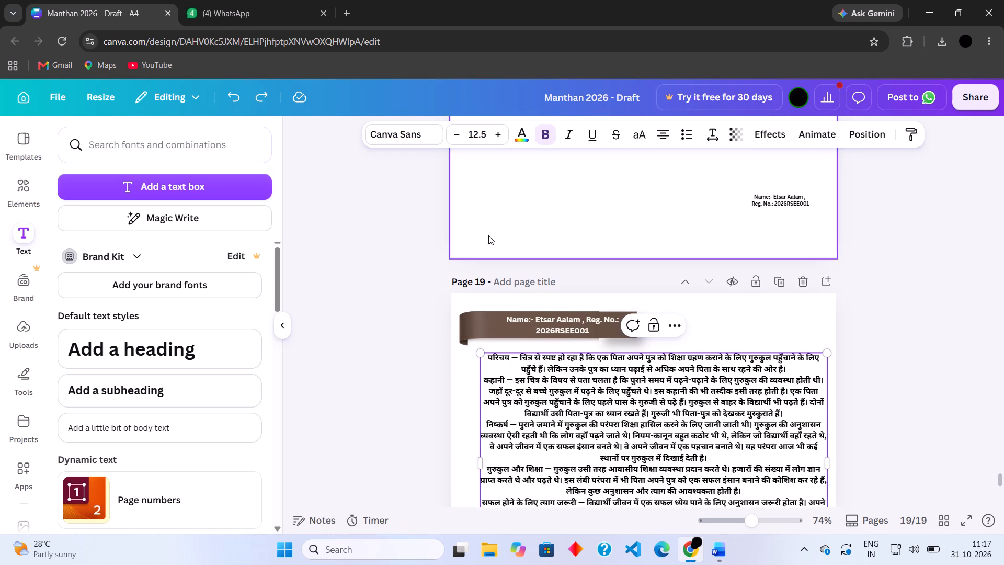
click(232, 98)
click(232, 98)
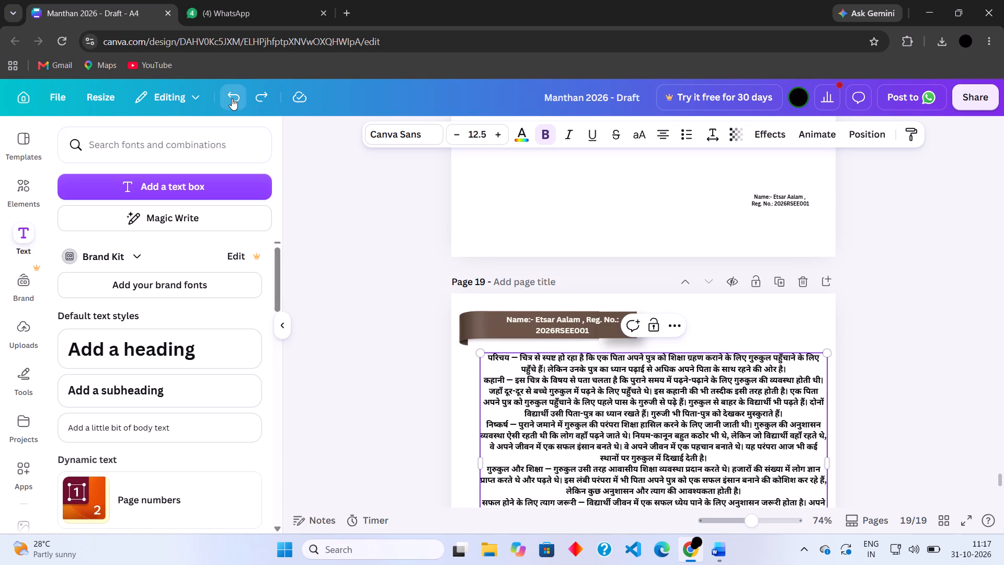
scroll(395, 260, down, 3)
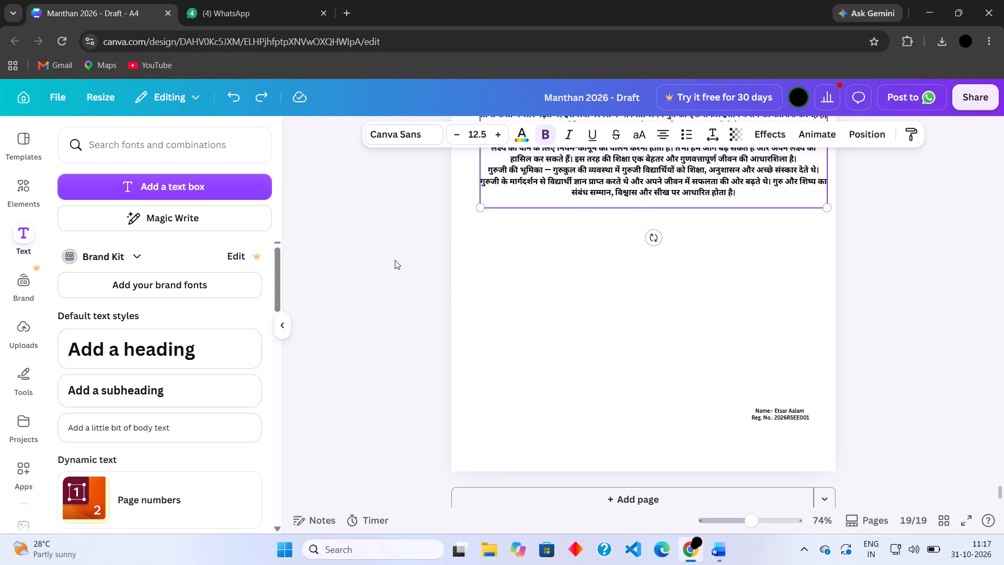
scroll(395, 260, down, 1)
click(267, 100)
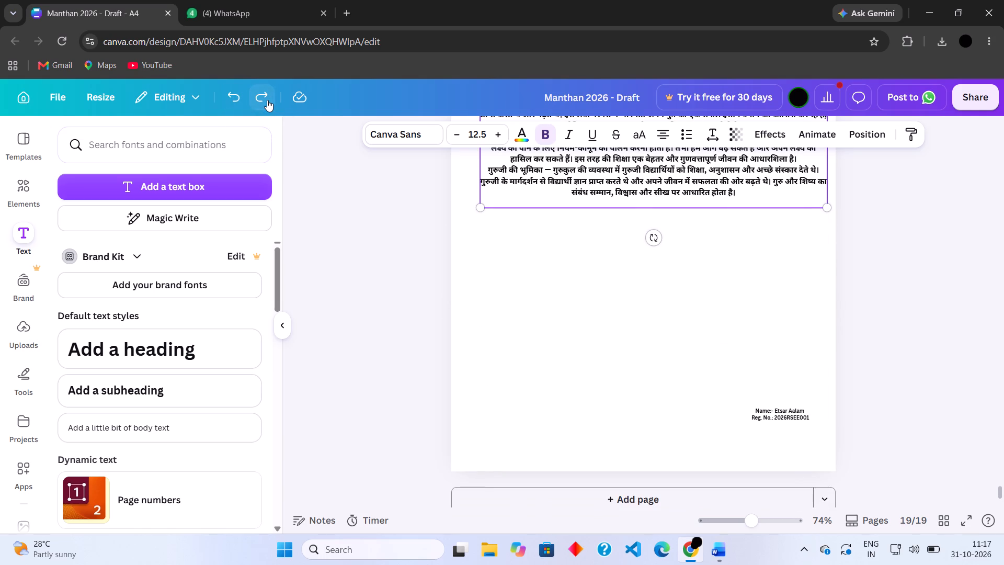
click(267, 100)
Replace page 19 with a fresh duplicate of page 18.
scroll(448, 360, up, 6)
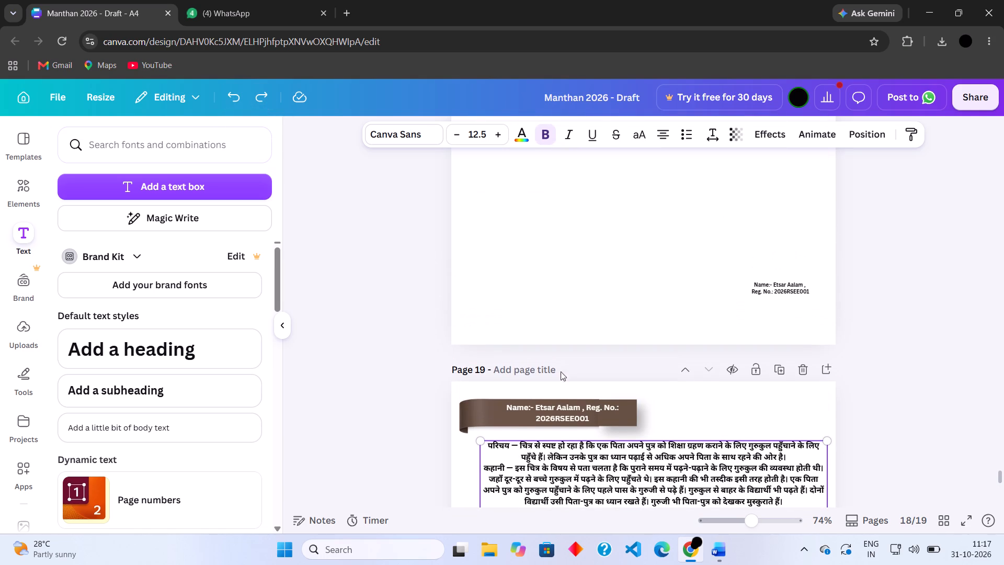
click(805, 370)
scroll(805, 370, up, 1)
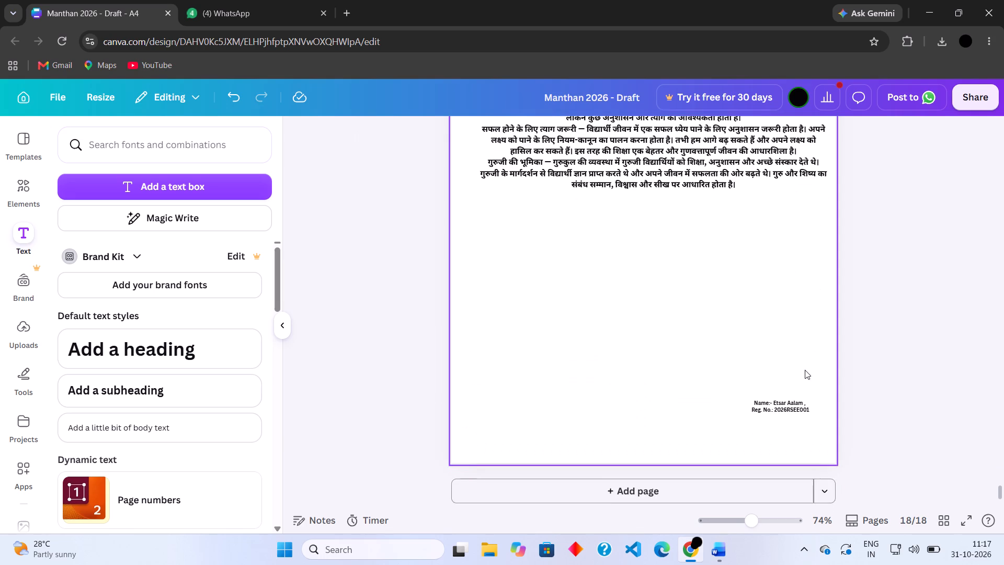
scroll(805, 370, up, 1)
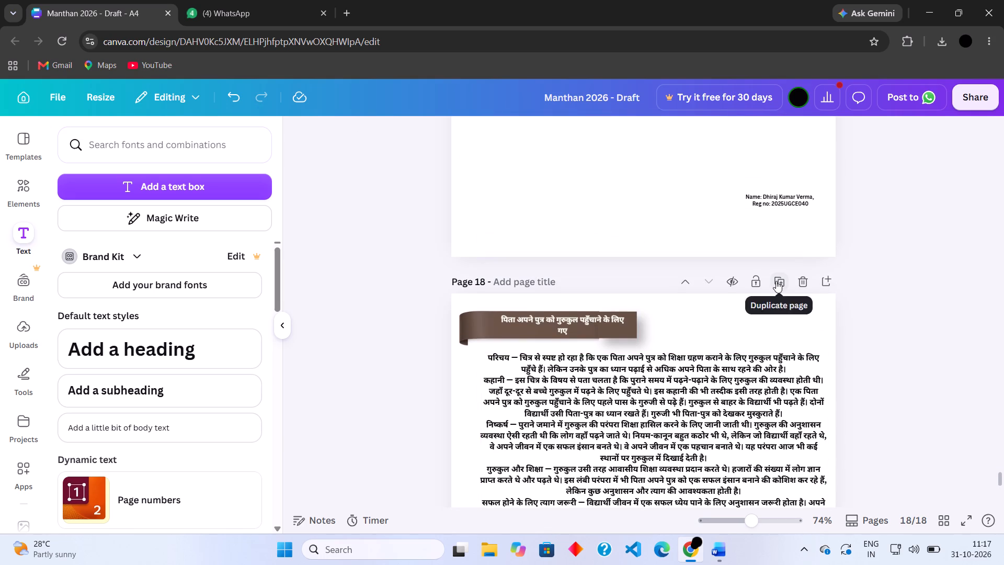
click(776, 281)
Copy the author's name and registration lines from the village-life Word document and try pasting them over page 19's banner title.
scroll(746, 388, down, 1)
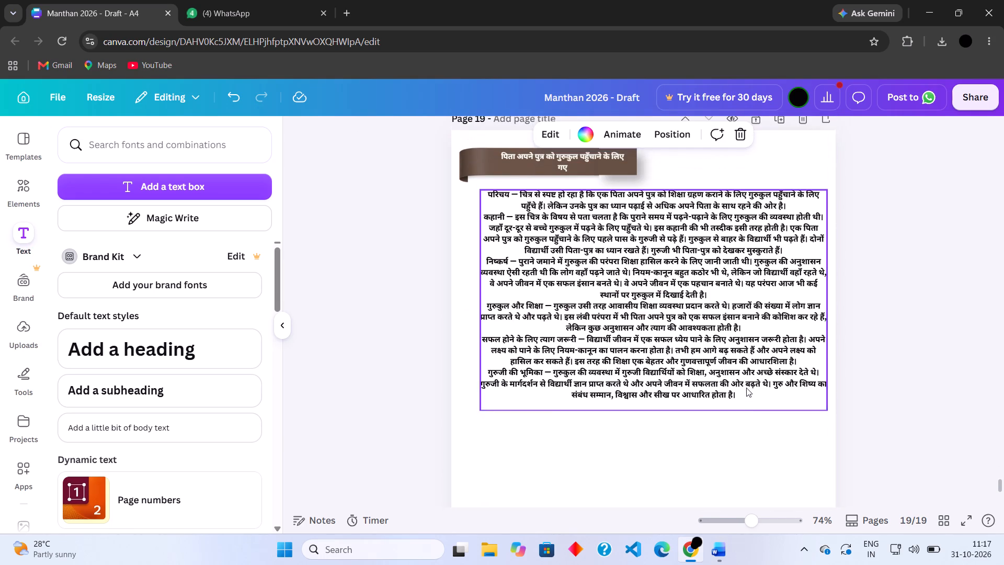
click(661, 499)
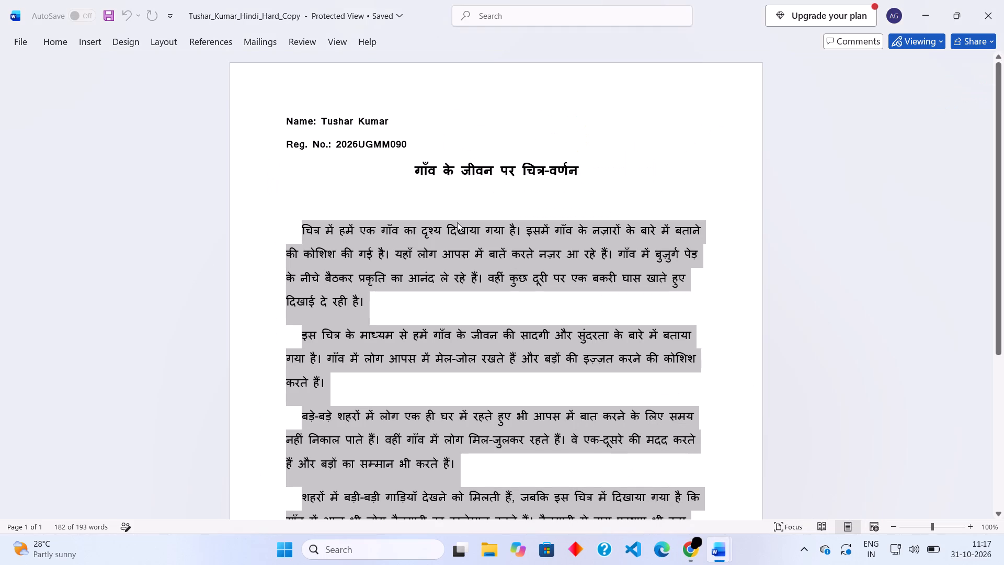
drag(285, 117, 407, 141)
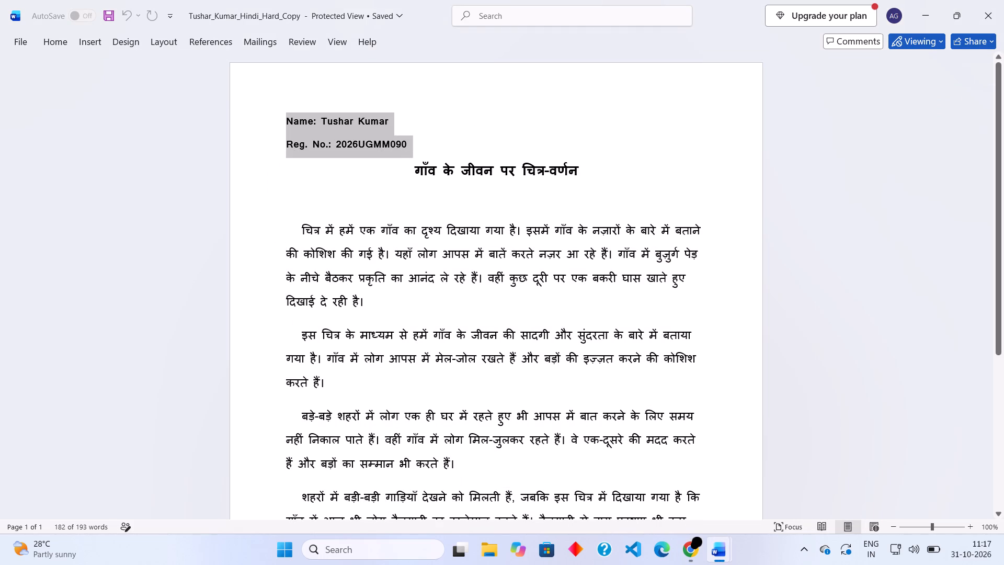
drag(407, 141, 402, 143)
click(67, 40)
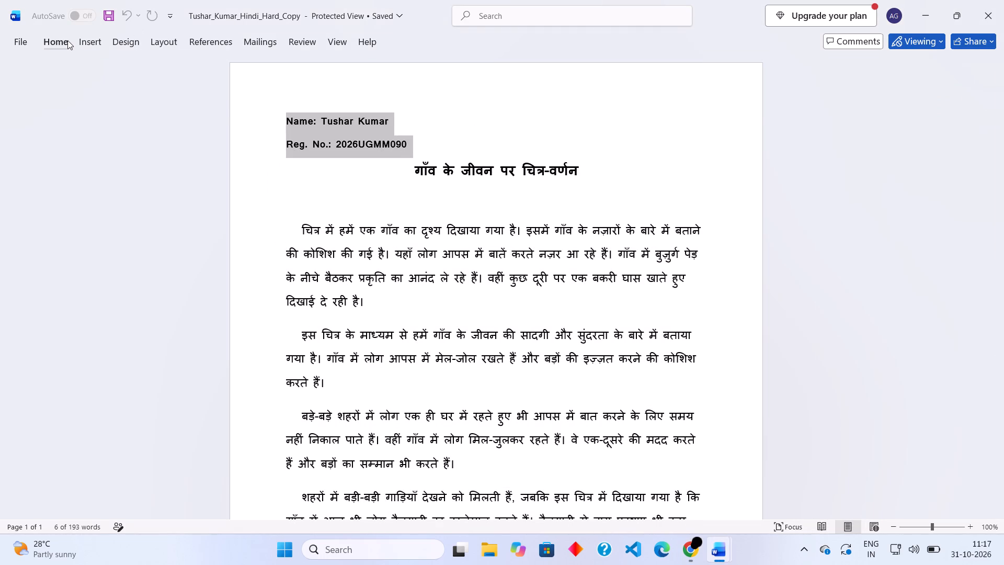
click(62, 81)
click(693, 542)
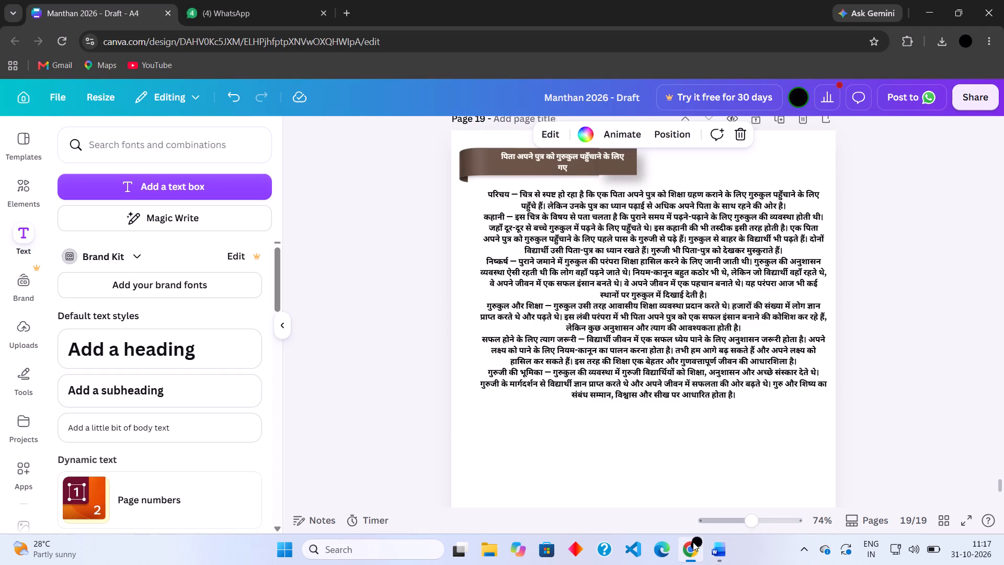
click(520, 161)
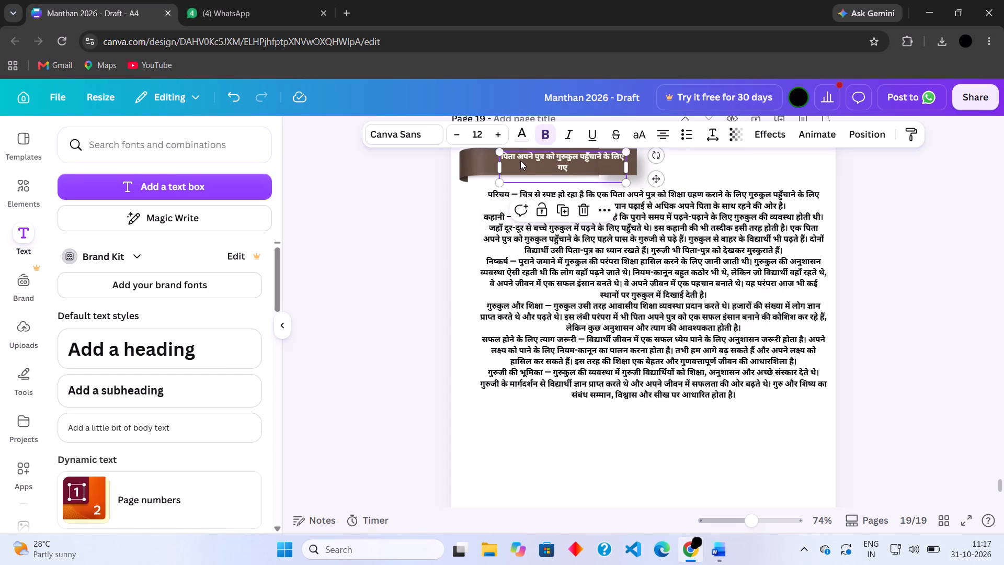
double_click(520, 161)
key(ctrl+v)
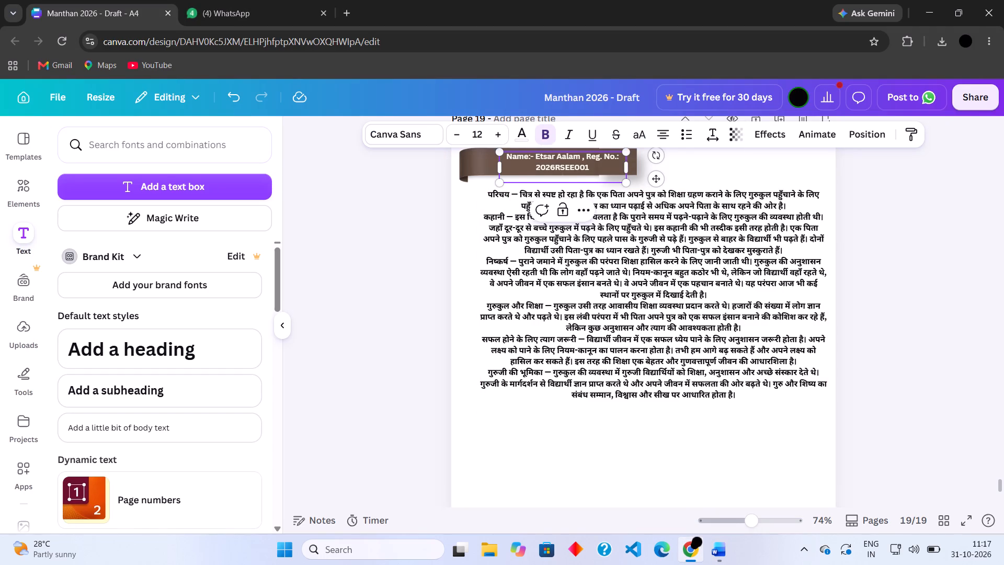
Select all of page 19's banner text and try pasting the copied author details over it again.
scroll(602, 170, up, 1)
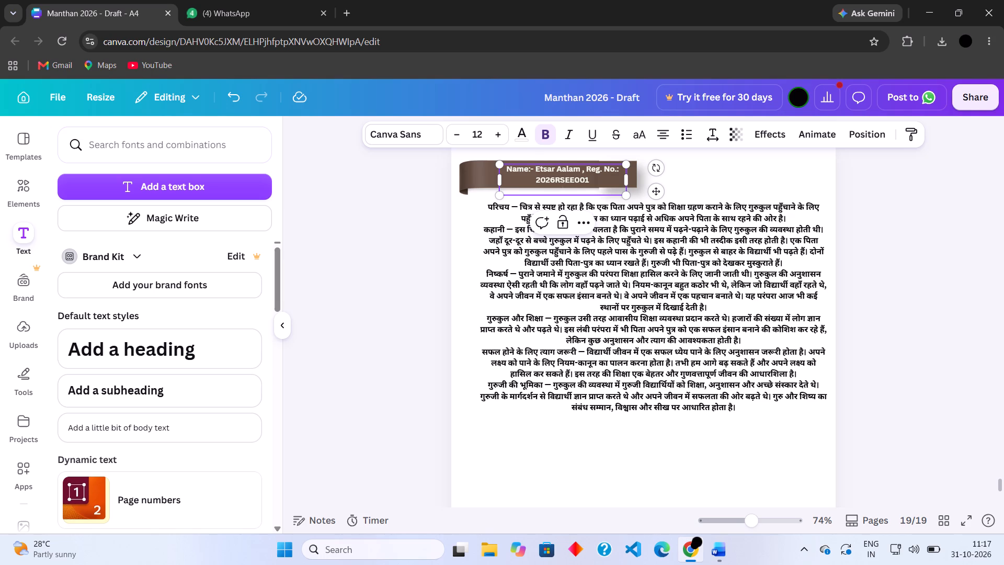
drag(592, 178, 505, 168)
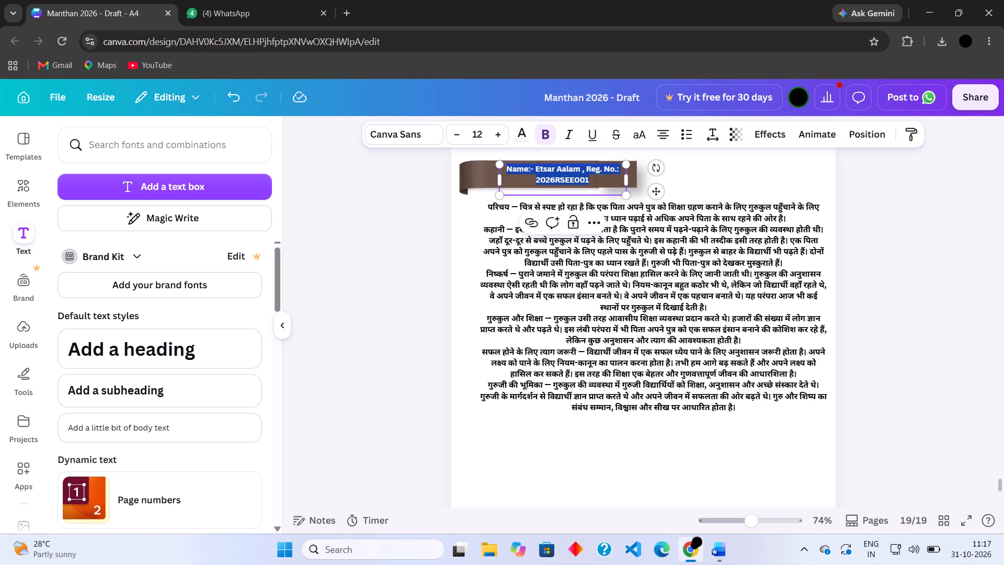
right_click(505, 168)
click(571, 245)
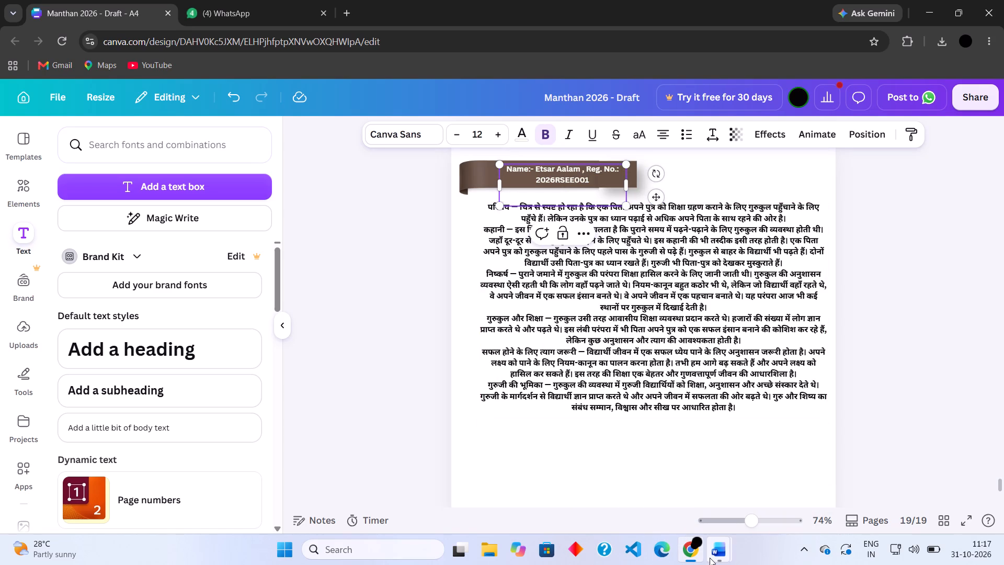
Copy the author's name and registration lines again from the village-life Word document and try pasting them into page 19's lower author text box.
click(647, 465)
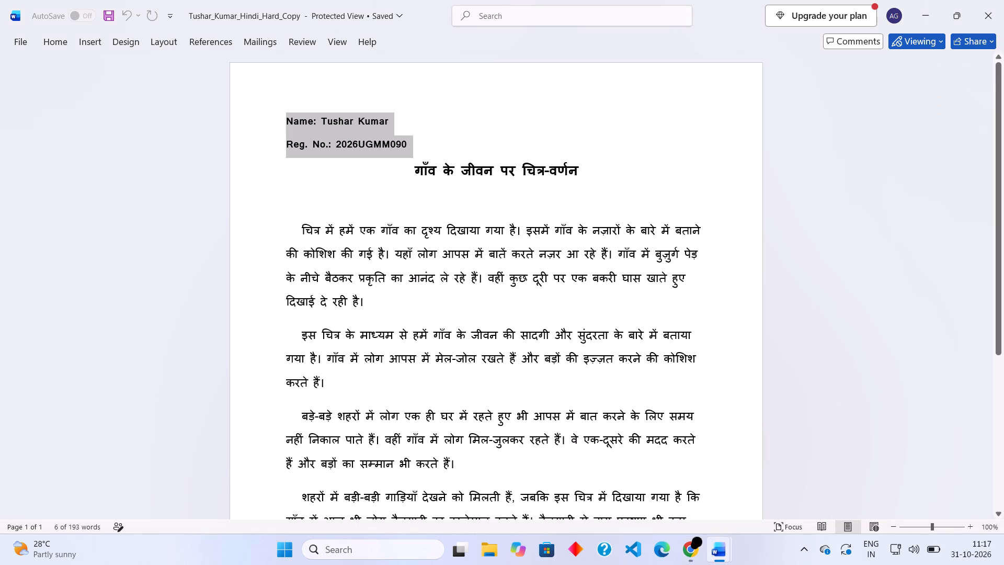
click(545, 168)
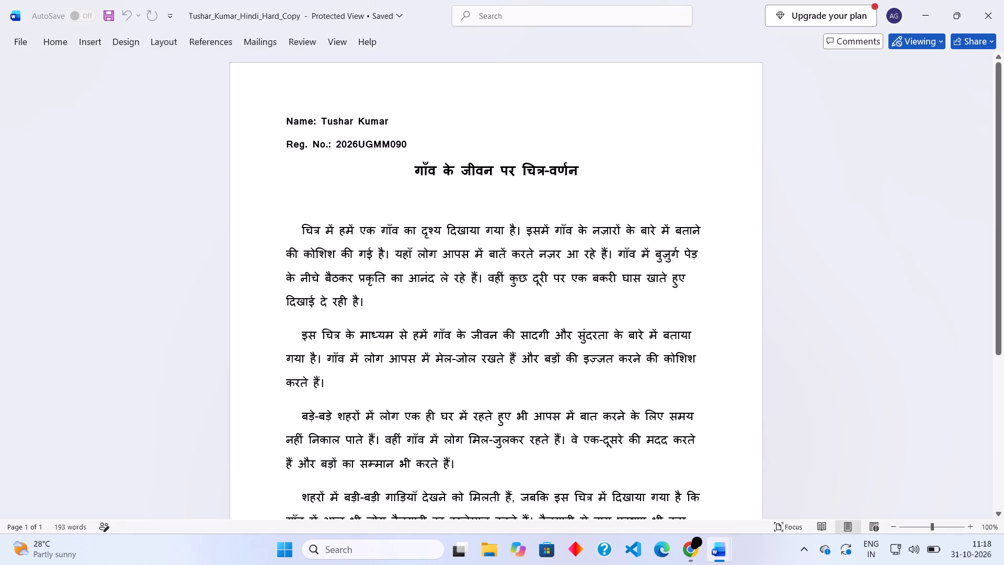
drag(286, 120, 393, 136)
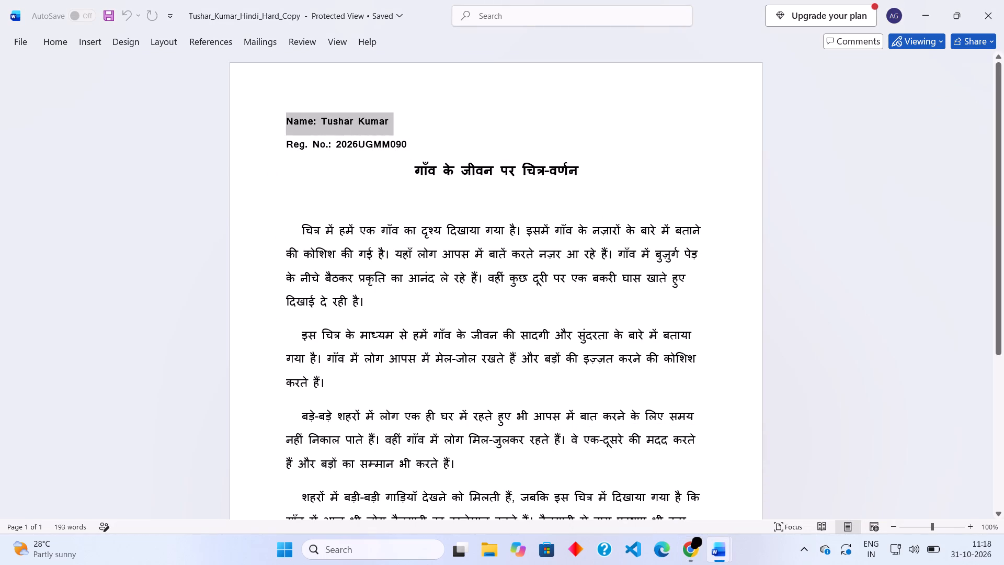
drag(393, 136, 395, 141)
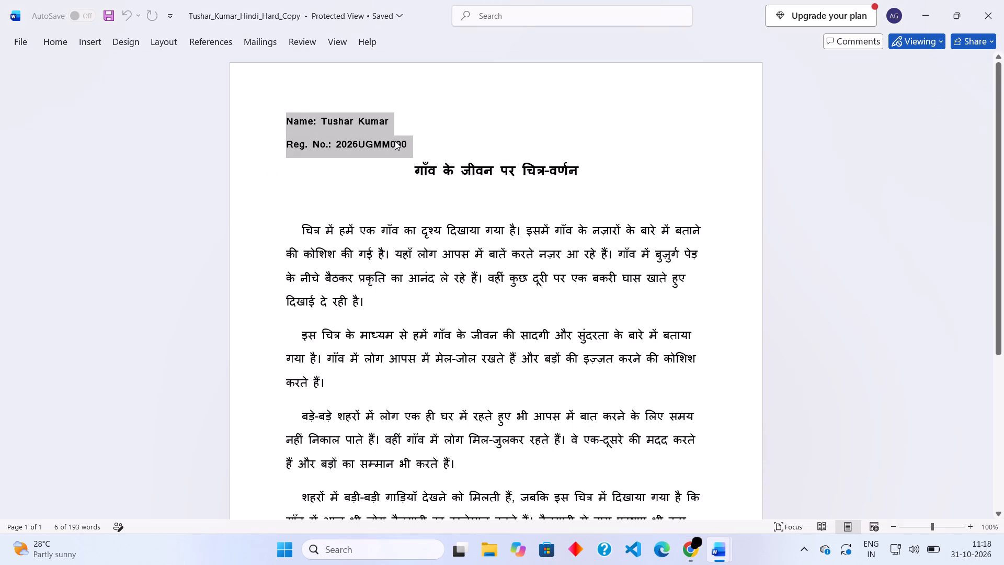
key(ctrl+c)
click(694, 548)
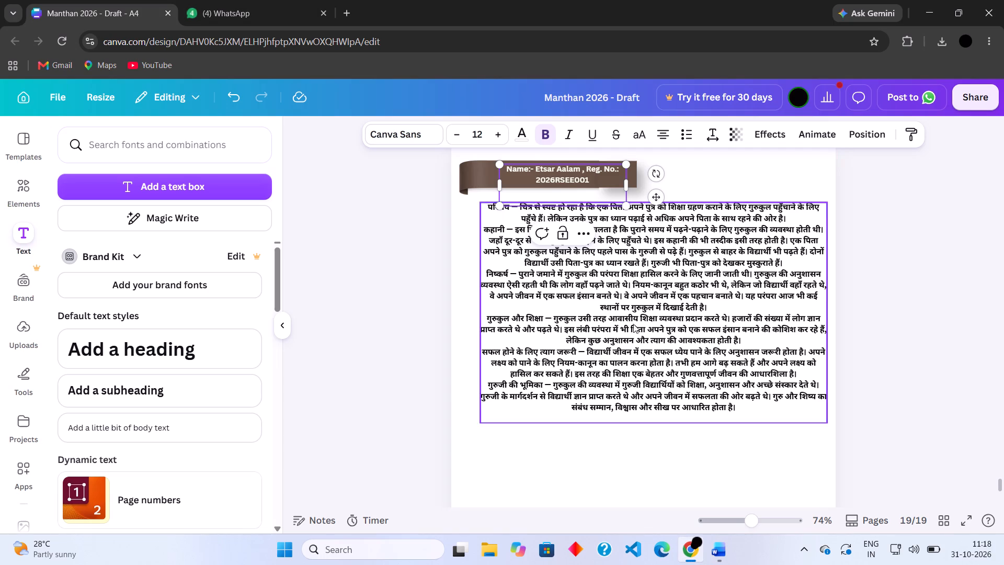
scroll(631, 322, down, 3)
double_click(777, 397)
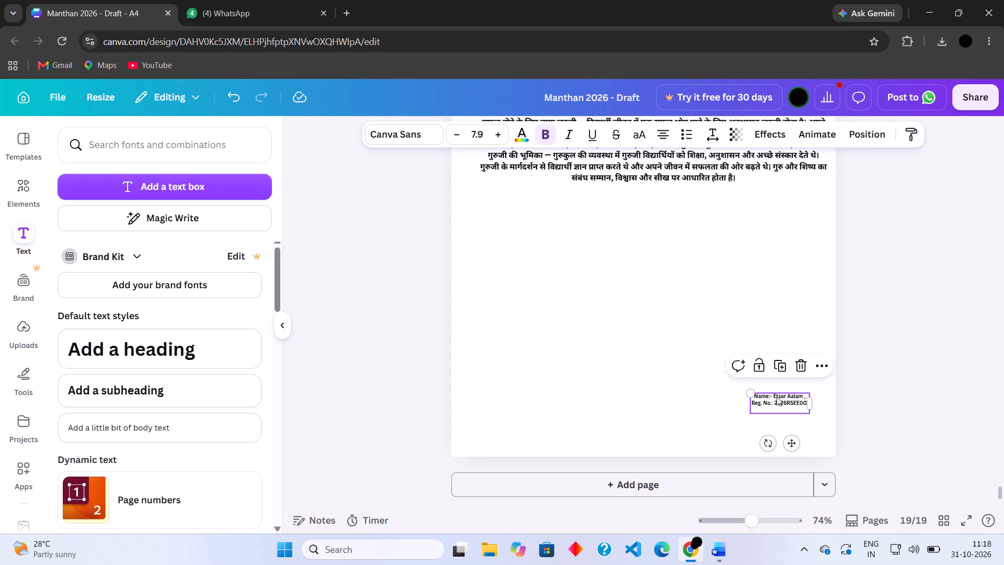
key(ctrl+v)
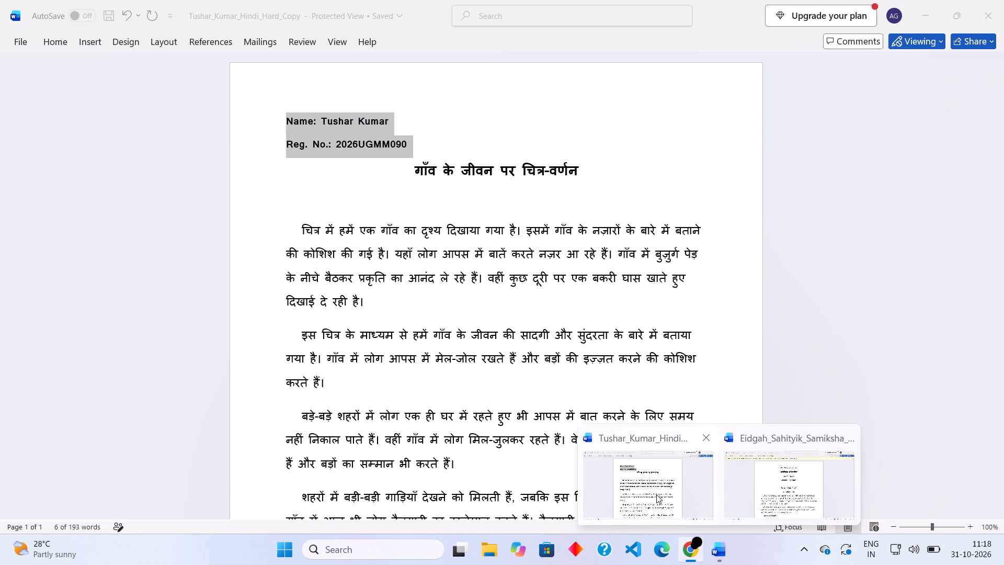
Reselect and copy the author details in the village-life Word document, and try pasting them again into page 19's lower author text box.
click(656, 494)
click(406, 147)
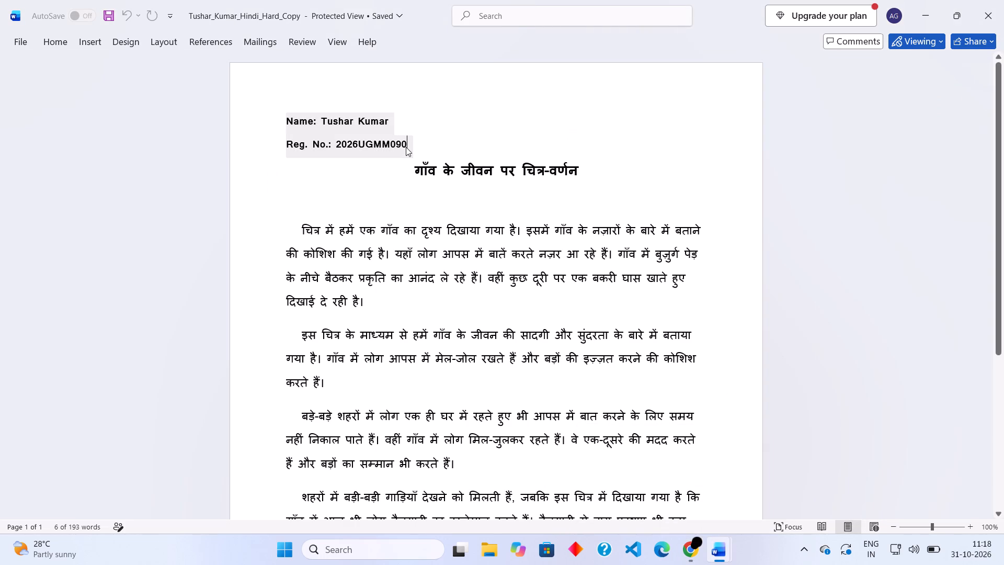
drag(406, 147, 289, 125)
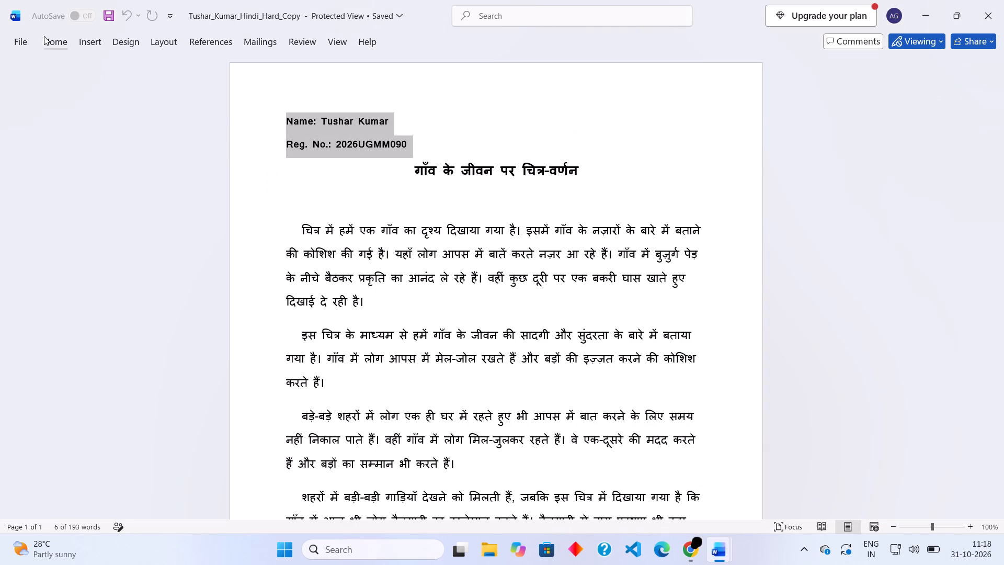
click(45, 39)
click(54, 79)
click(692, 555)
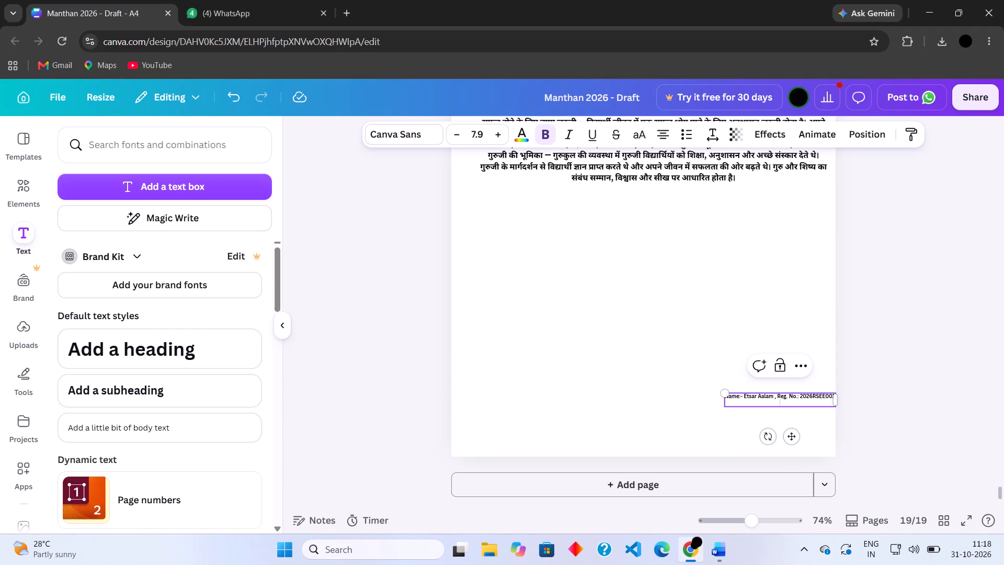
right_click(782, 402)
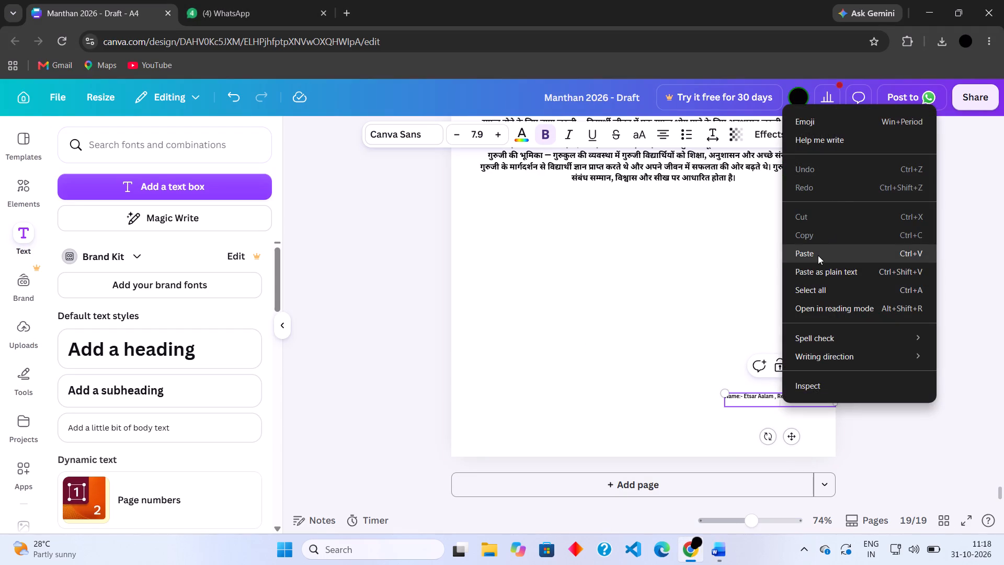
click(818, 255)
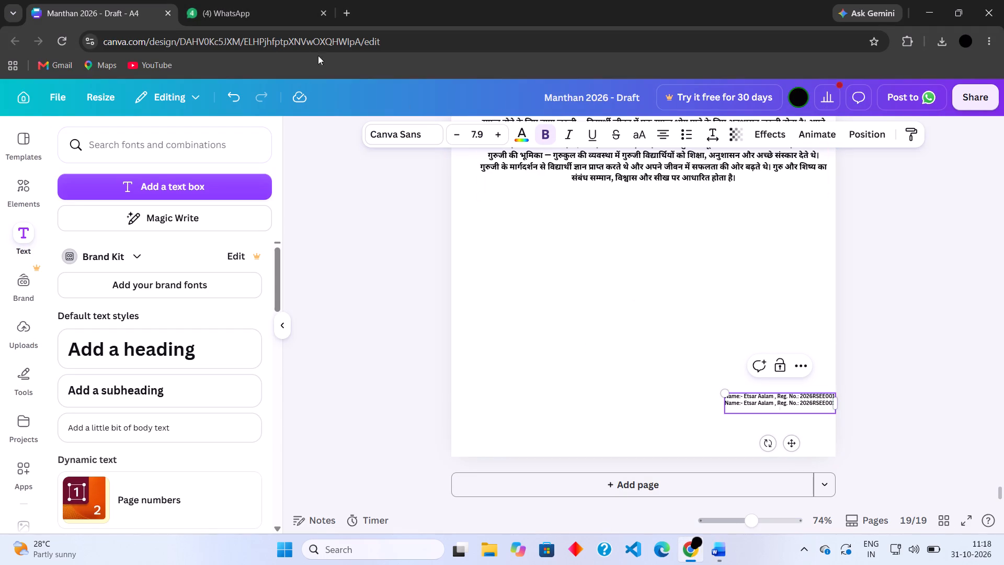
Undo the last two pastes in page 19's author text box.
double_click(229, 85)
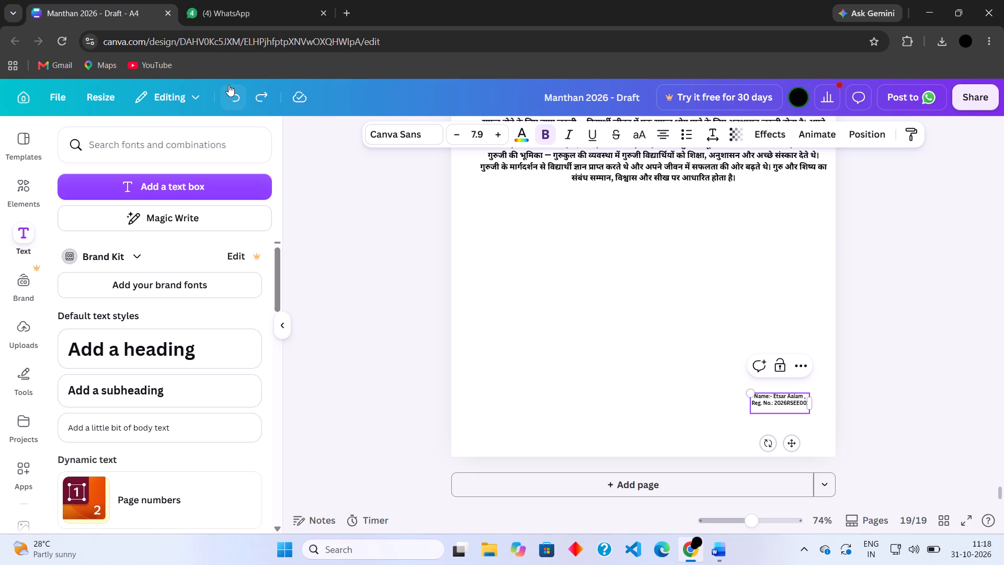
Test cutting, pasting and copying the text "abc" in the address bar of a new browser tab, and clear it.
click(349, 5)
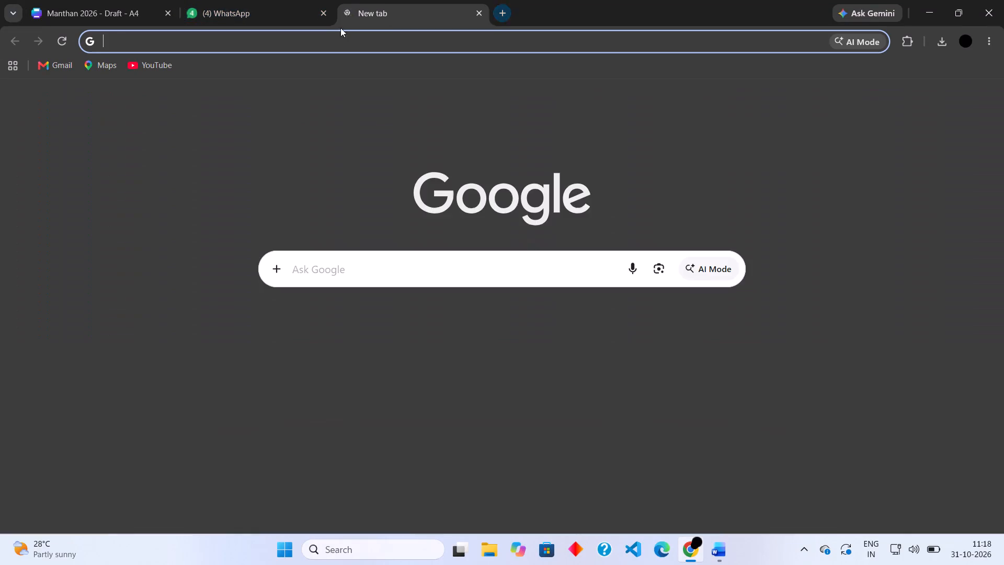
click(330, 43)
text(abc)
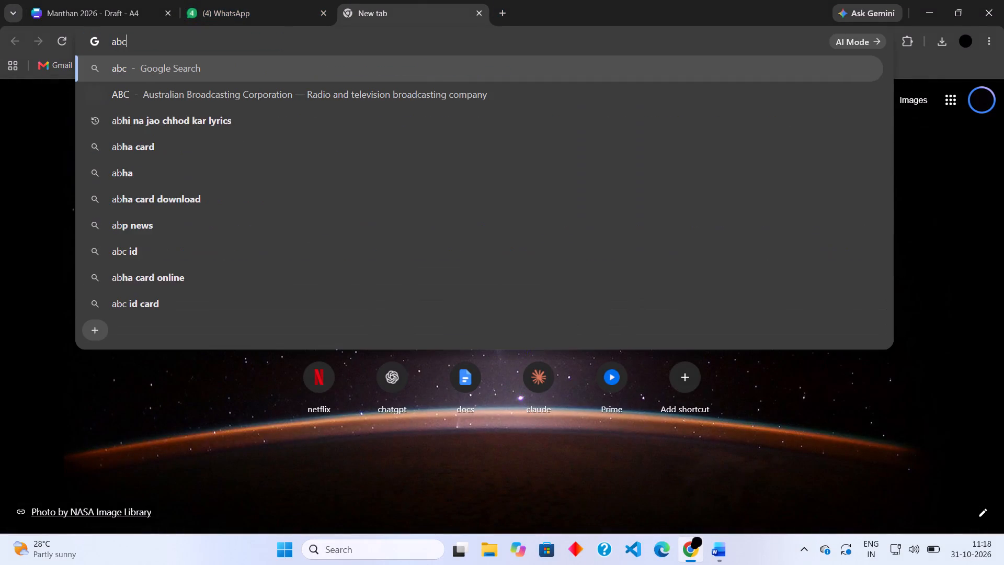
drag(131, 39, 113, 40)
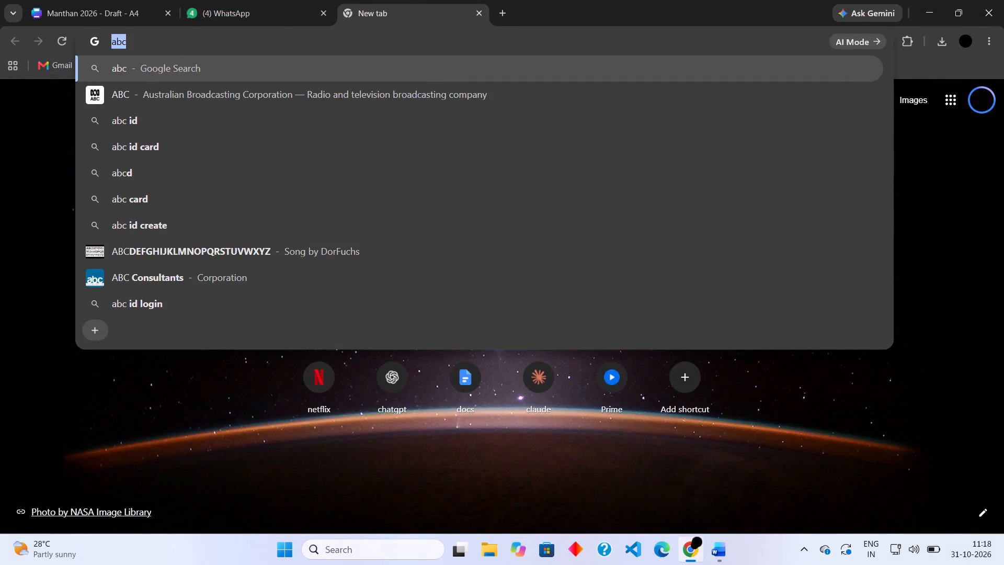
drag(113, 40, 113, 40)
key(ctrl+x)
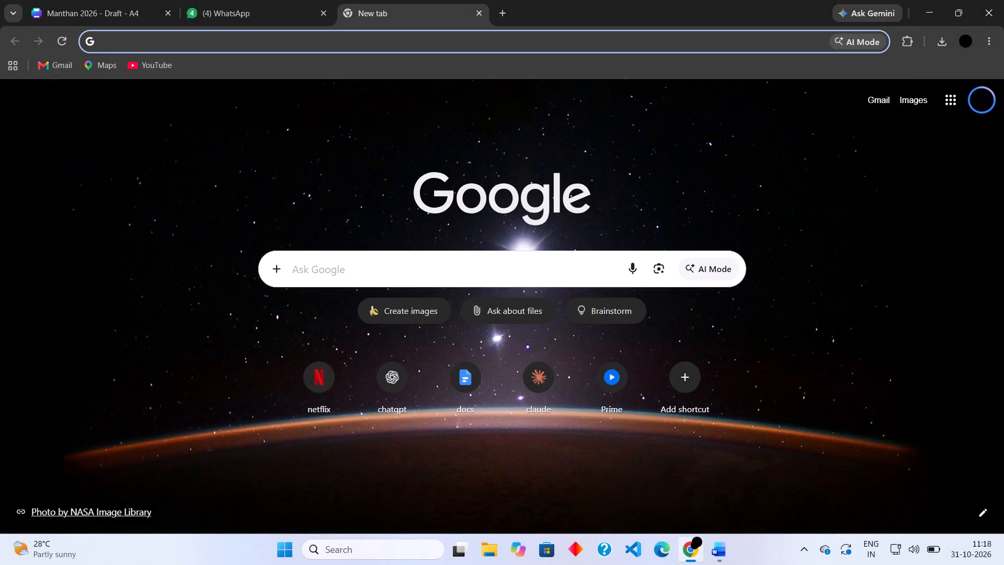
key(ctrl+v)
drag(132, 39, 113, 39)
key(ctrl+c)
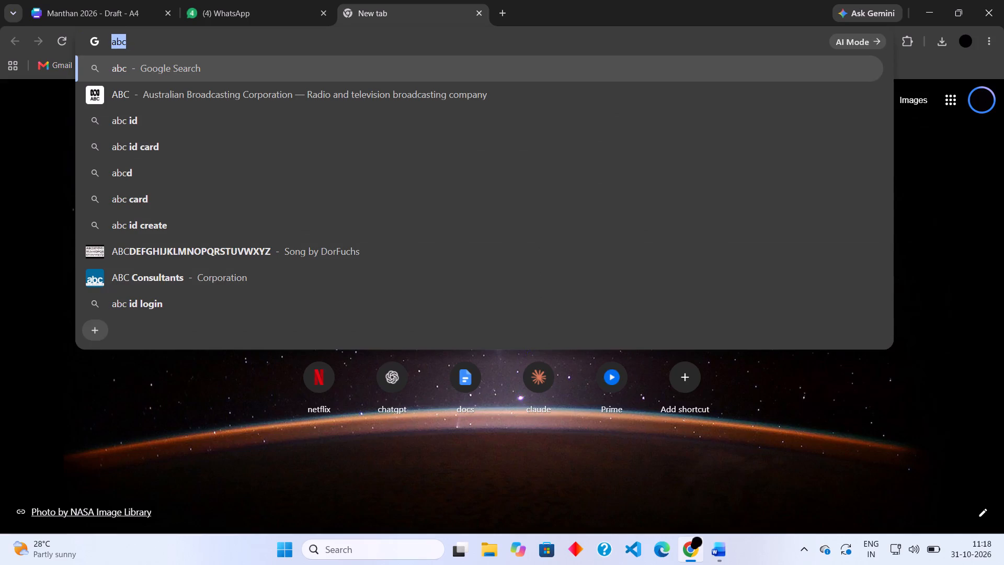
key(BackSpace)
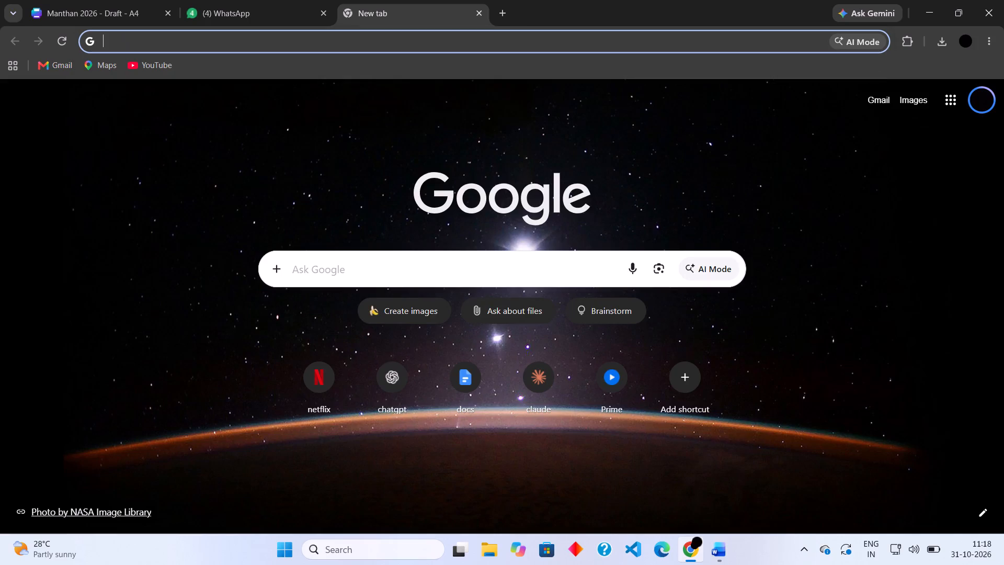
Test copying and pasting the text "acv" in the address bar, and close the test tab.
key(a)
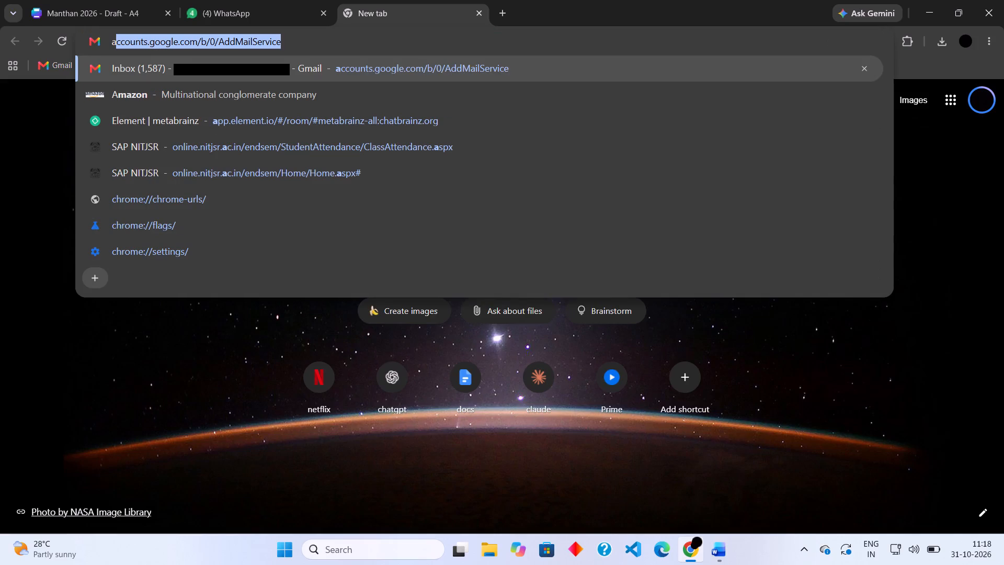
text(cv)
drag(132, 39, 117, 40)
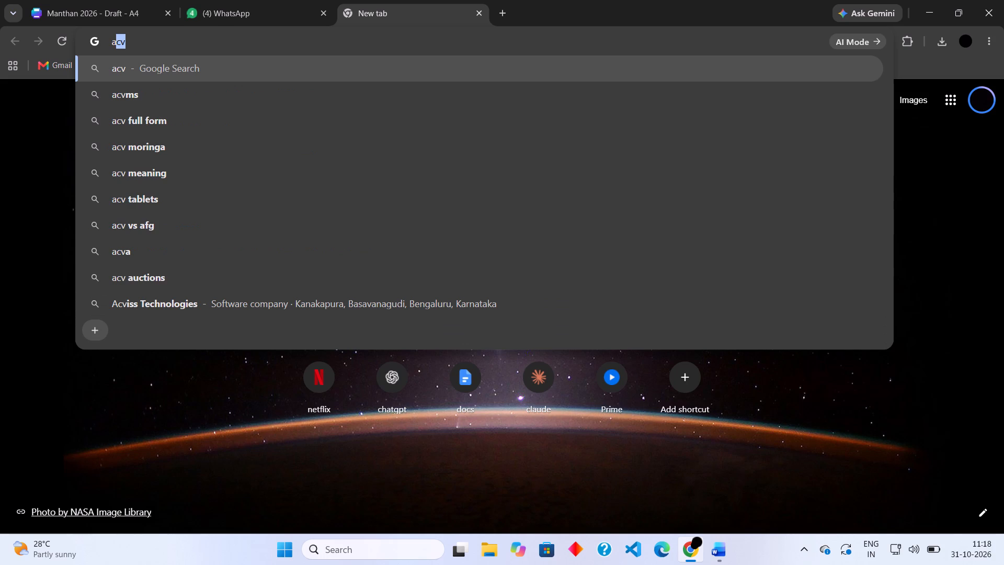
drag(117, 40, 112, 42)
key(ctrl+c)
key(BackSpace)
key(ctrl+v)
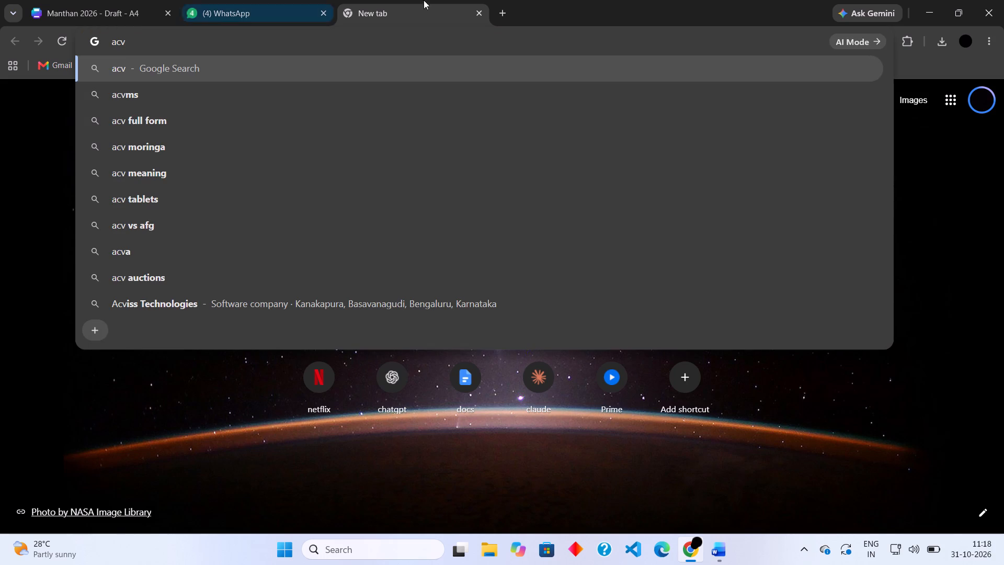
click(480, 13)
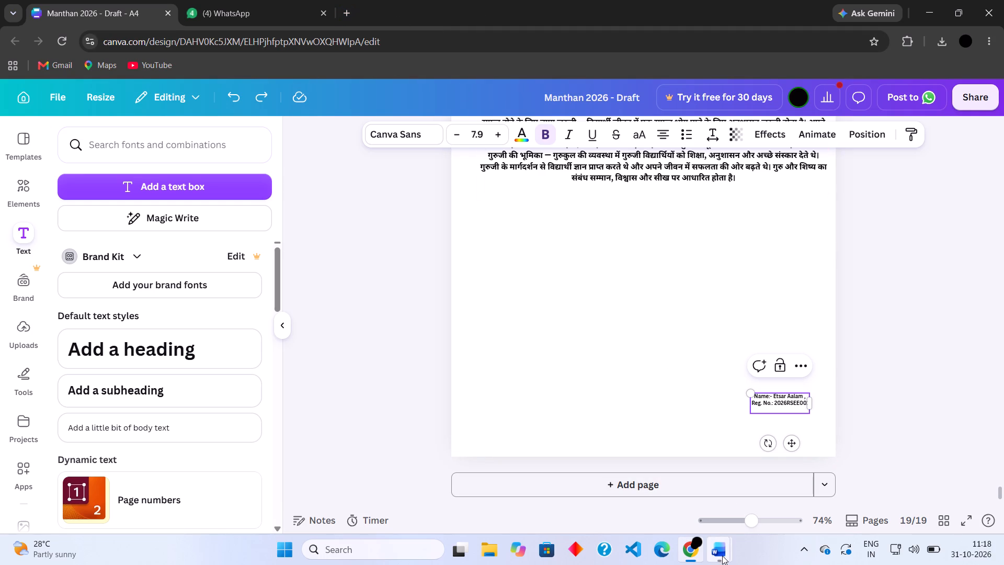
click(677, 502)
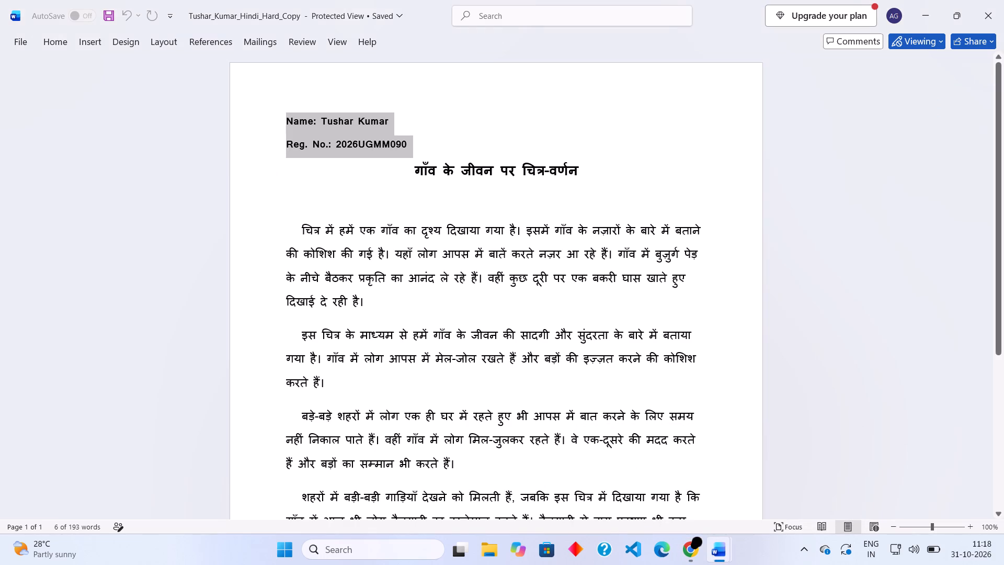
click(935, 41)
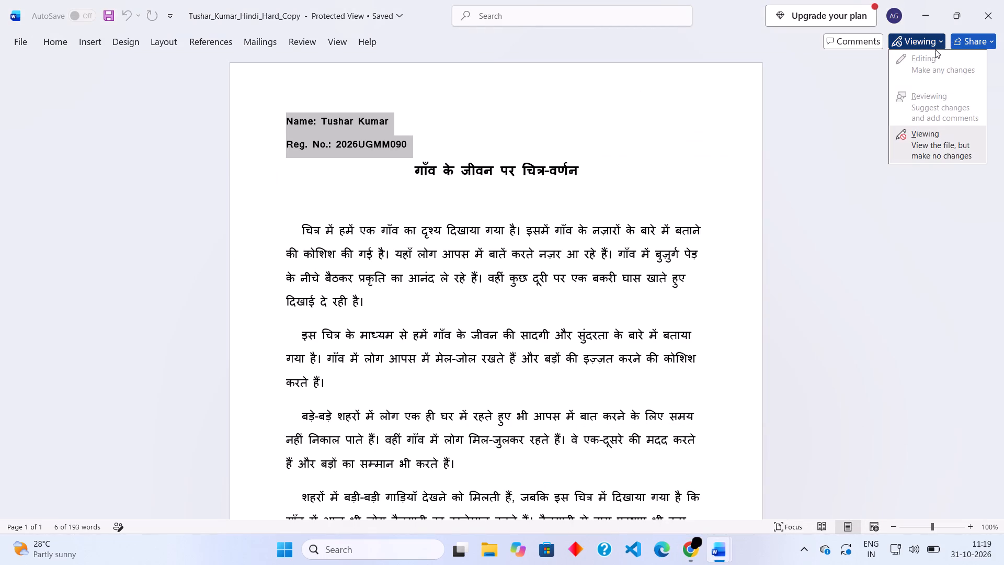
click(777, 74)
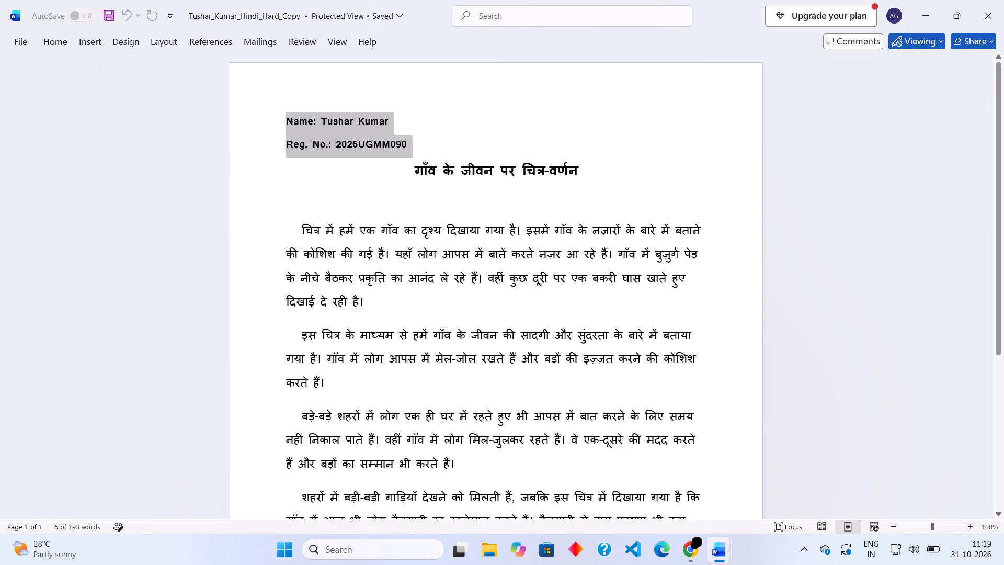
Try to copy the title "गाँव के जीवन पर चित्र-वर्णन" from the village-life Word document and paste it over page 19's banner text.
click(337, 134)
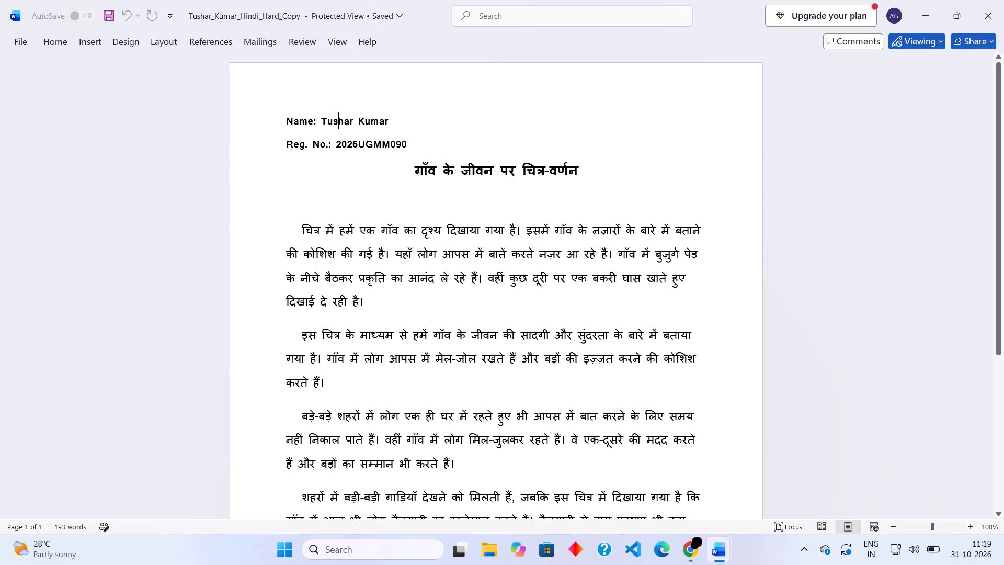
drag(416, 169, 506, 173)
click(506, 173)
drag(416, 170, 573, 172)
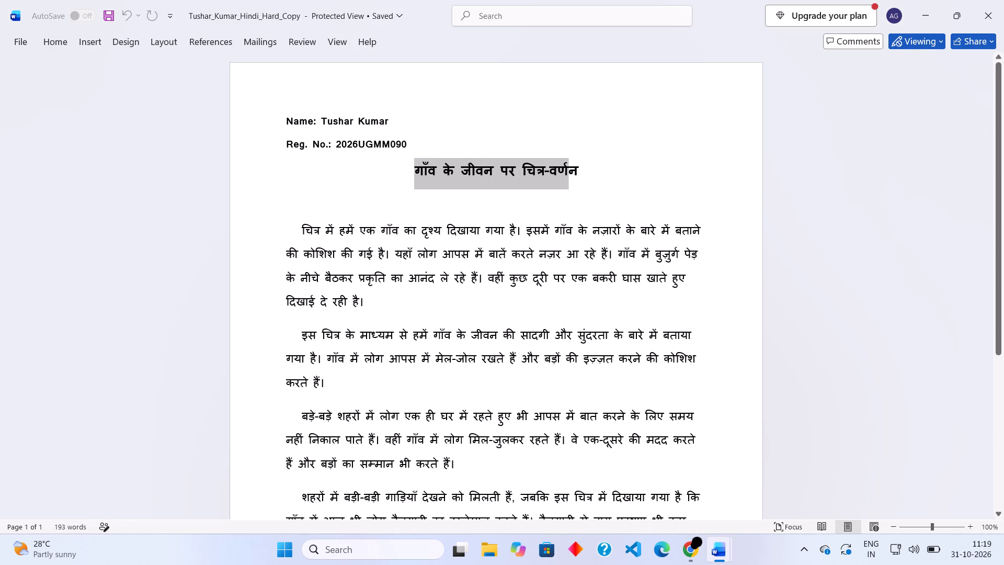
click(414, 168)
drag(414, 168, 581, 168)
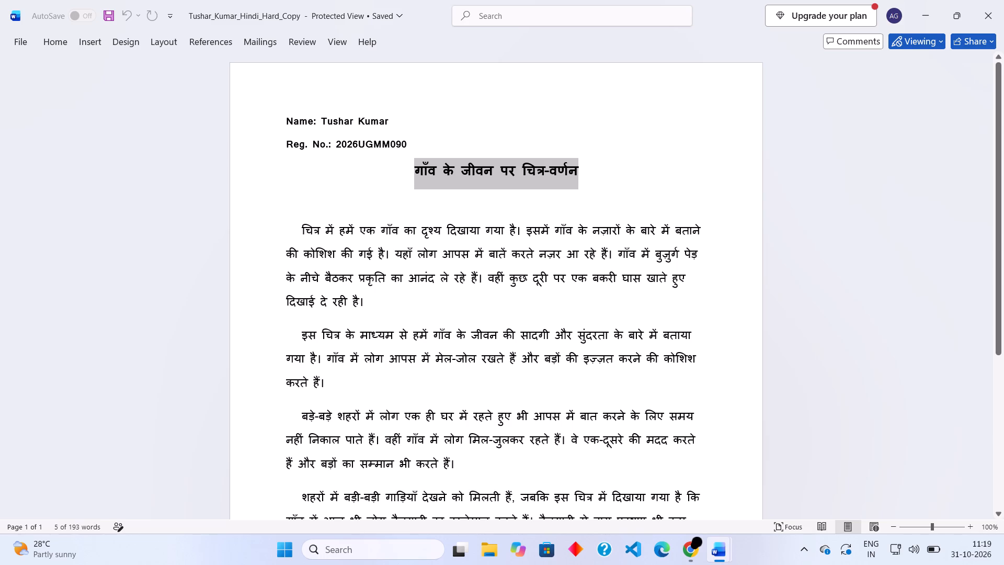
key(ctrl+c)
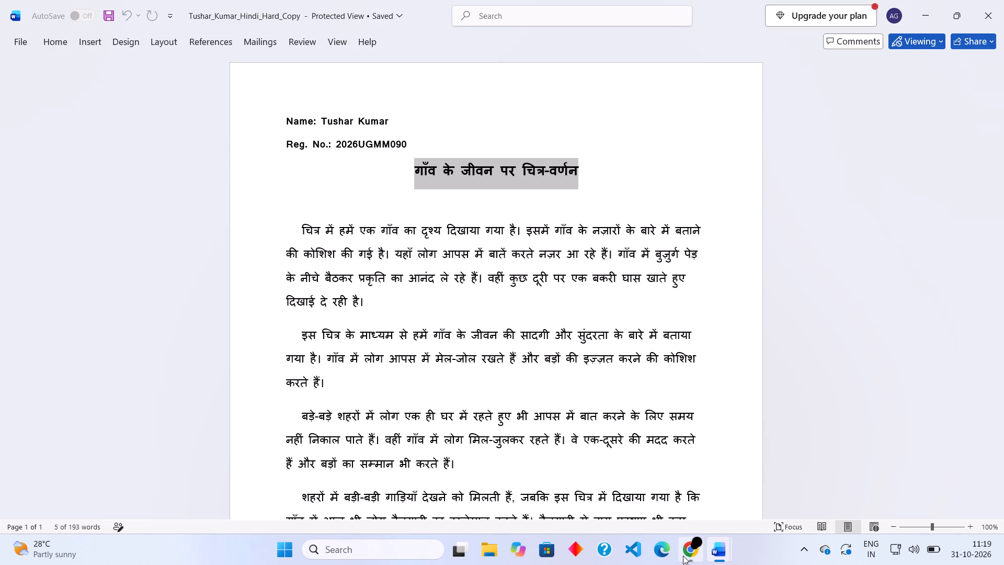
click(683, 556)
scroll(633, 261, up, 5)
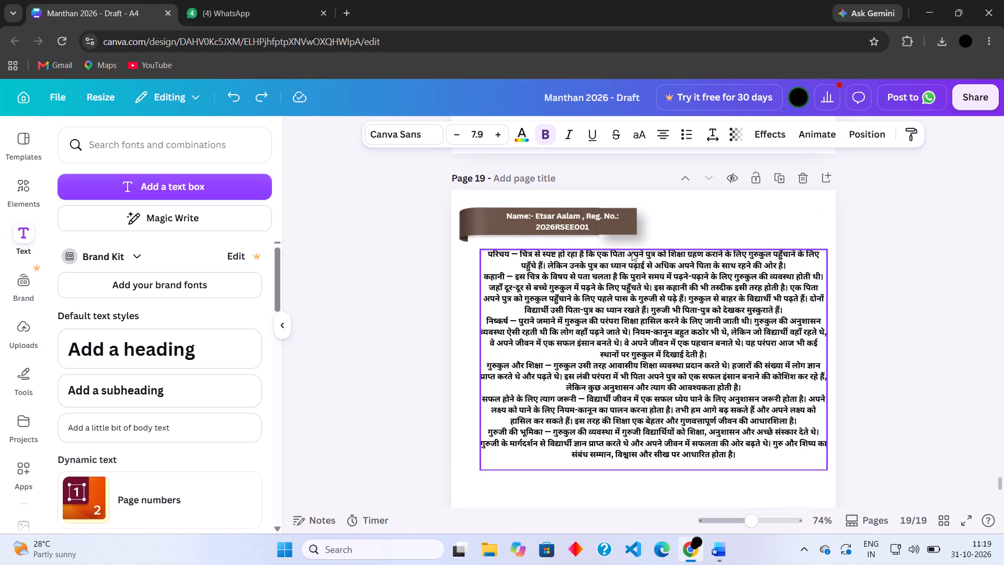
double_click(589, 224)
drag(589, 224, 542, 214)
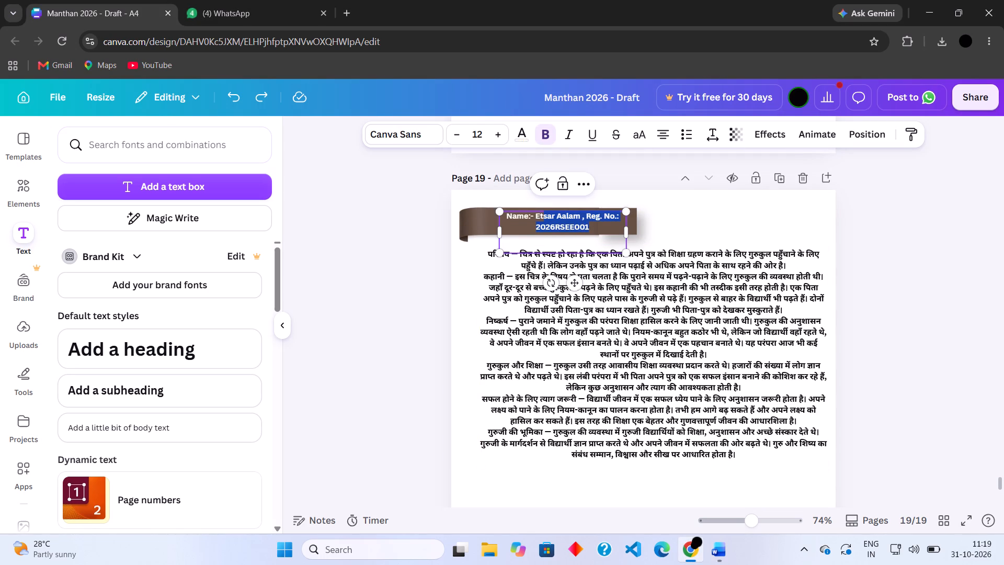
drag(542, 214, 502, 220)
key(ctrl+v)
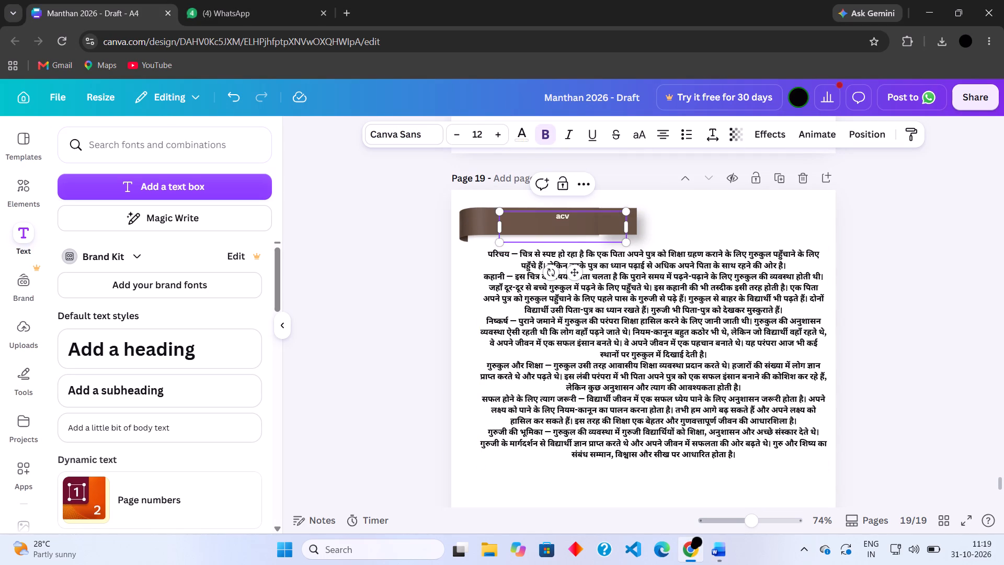
Clear the text from page 19's banner text box.
key(BackSpace)
key(BackSpace)
key(BackSpace)
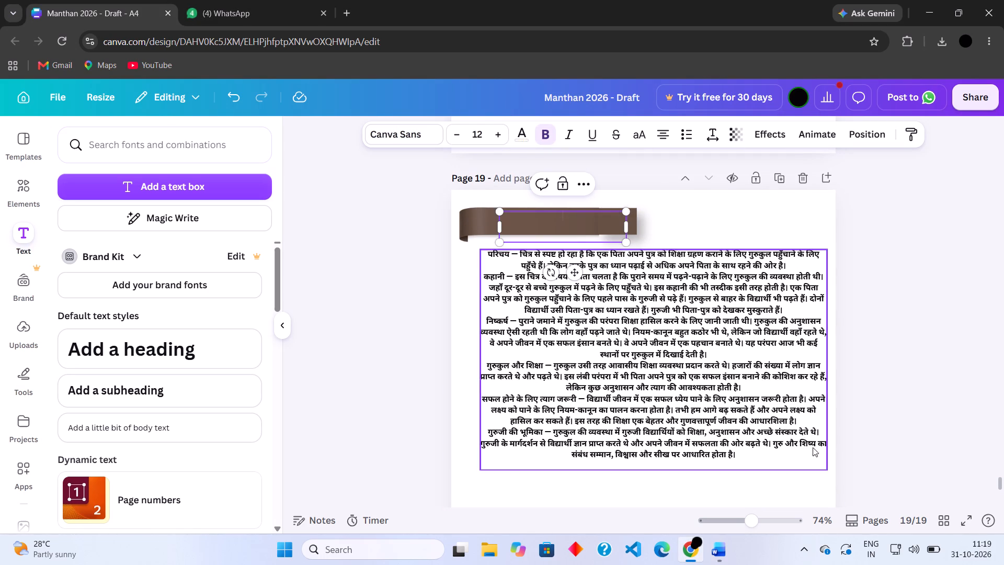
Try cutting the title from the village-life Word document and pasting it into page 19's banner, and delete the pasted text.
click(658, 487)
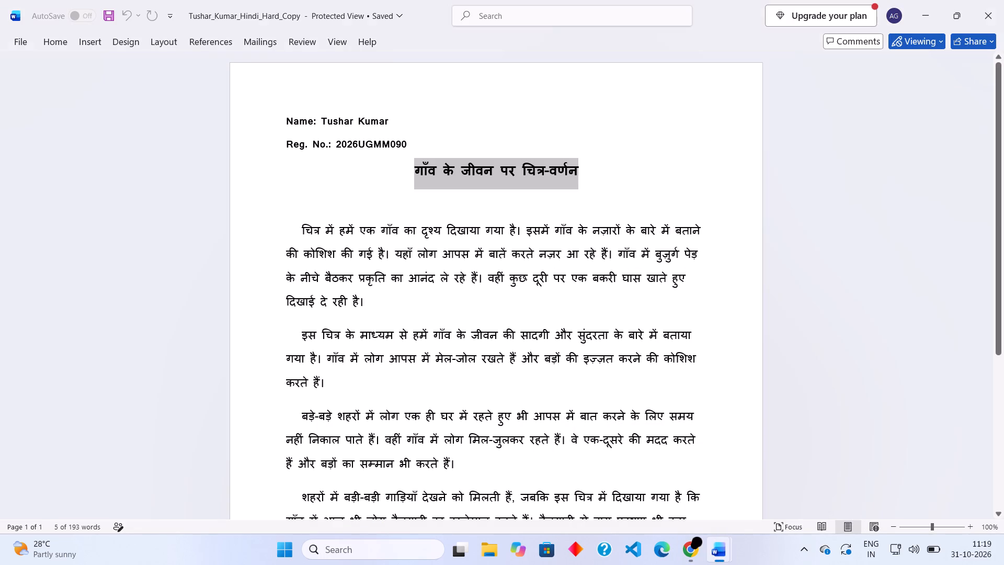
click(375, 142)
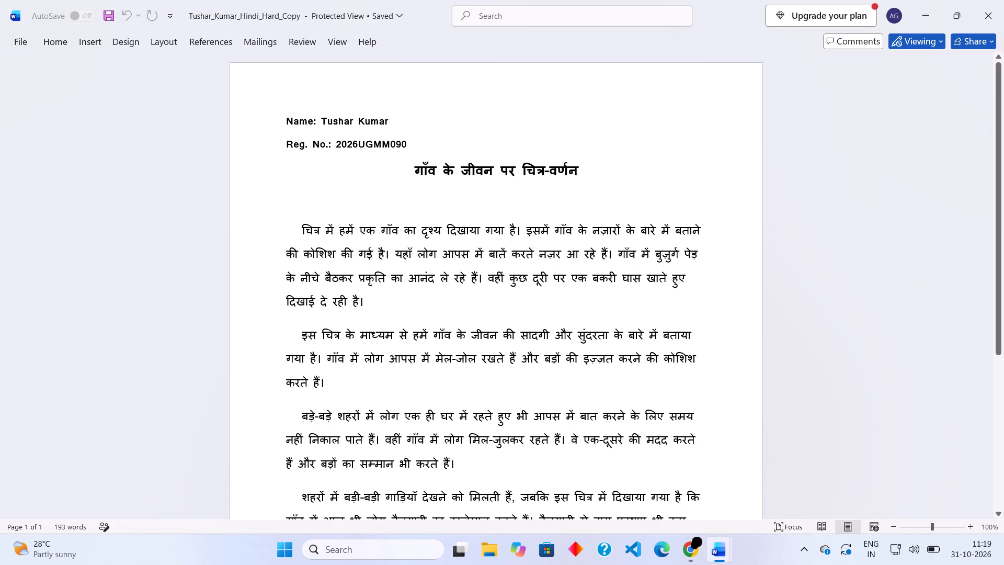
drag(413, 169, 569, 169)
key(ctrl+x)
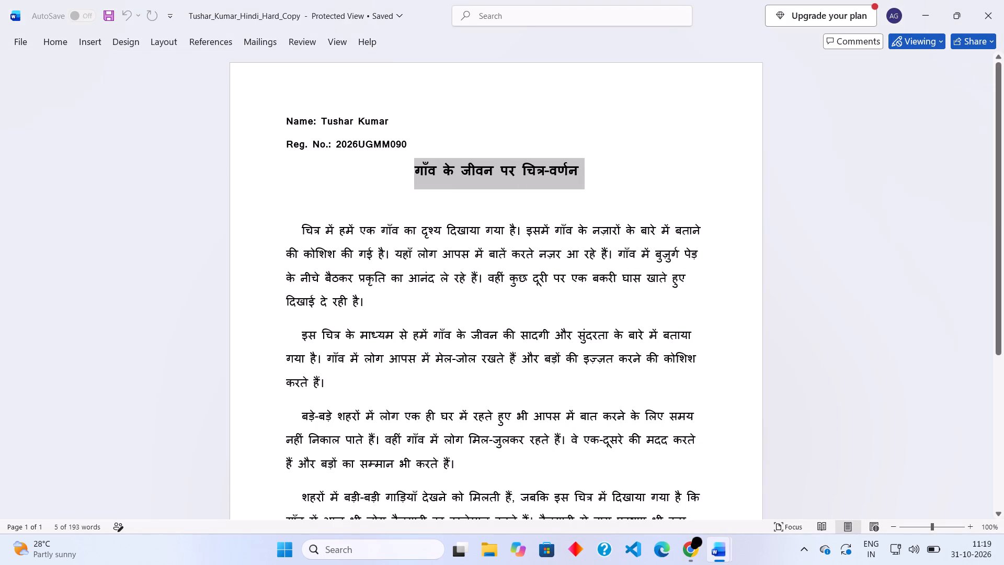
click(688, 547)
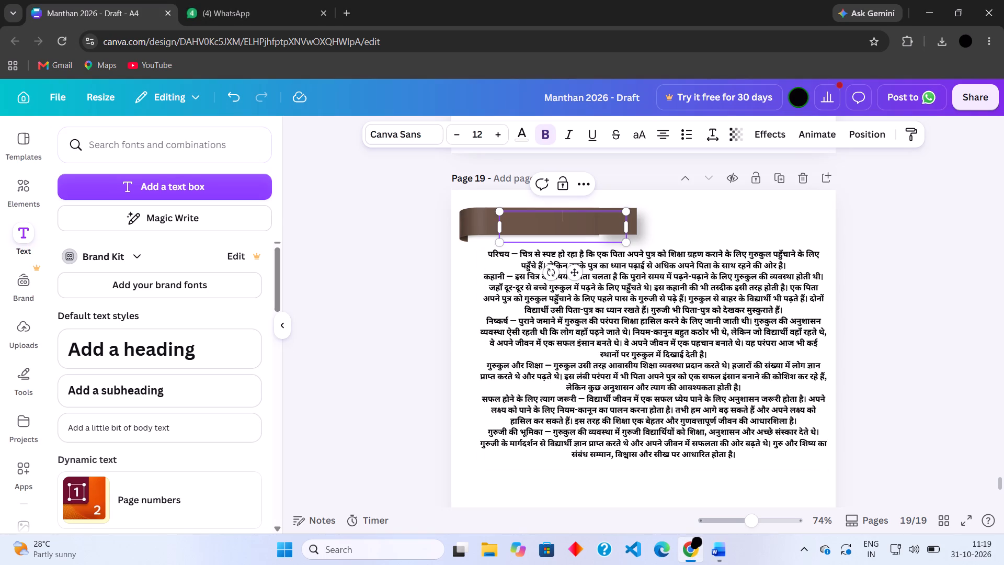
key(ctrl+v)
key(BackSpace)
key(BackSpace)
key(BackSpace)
Enable saving for the village-life Word document to take it out of Protected View.
click(663, 477)
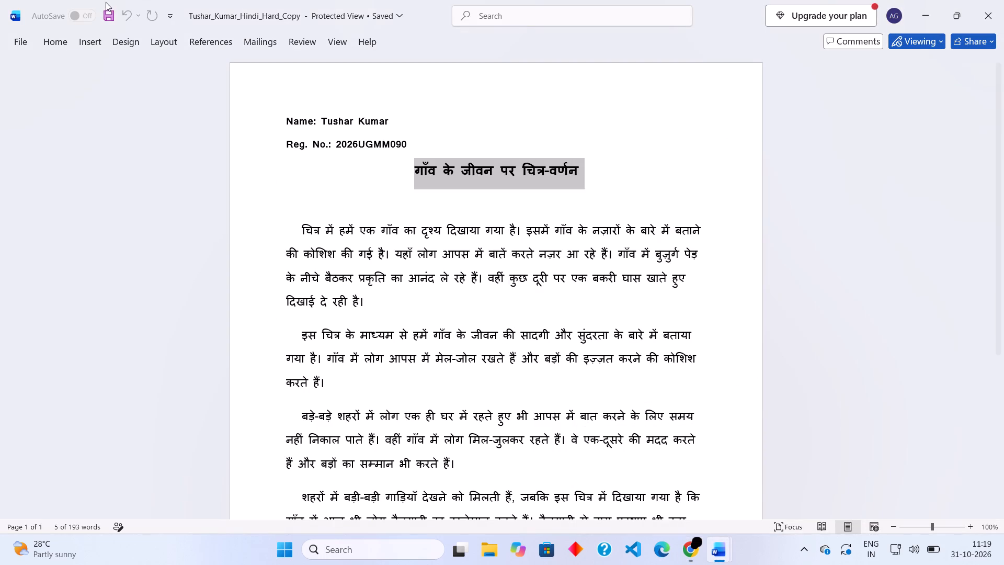
click(115, 17)
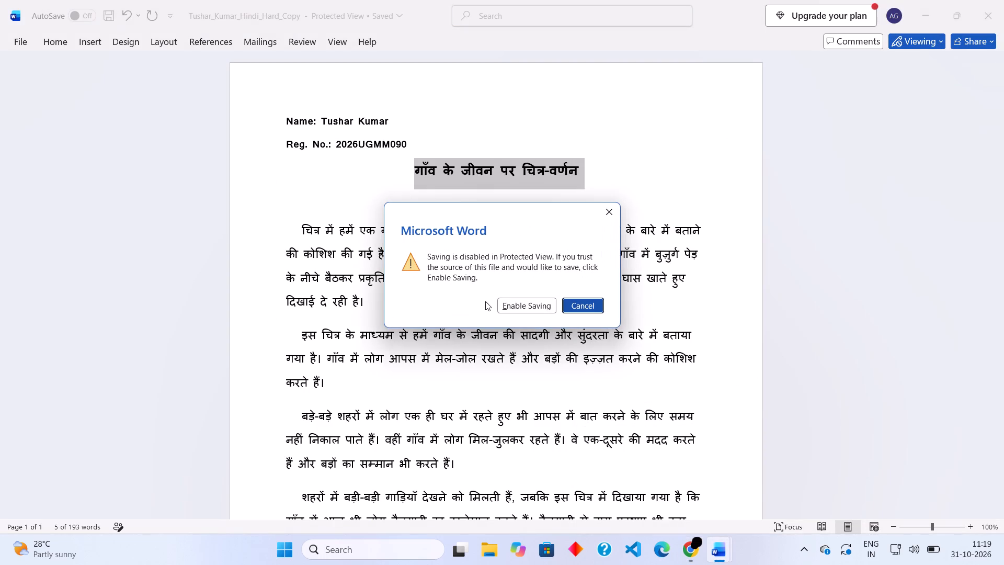
click(531, 307)
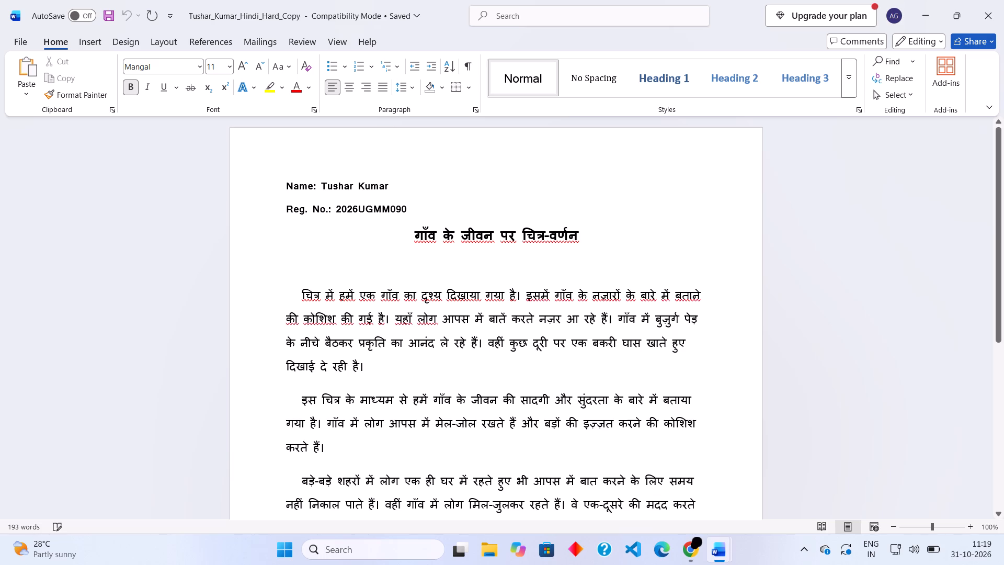
Copy the title "गाँव के जीवन पर चित्र-वर्णन" from the Word document and paste it into page 19's empty banner text box.
drag(413, 232, 568, 233)
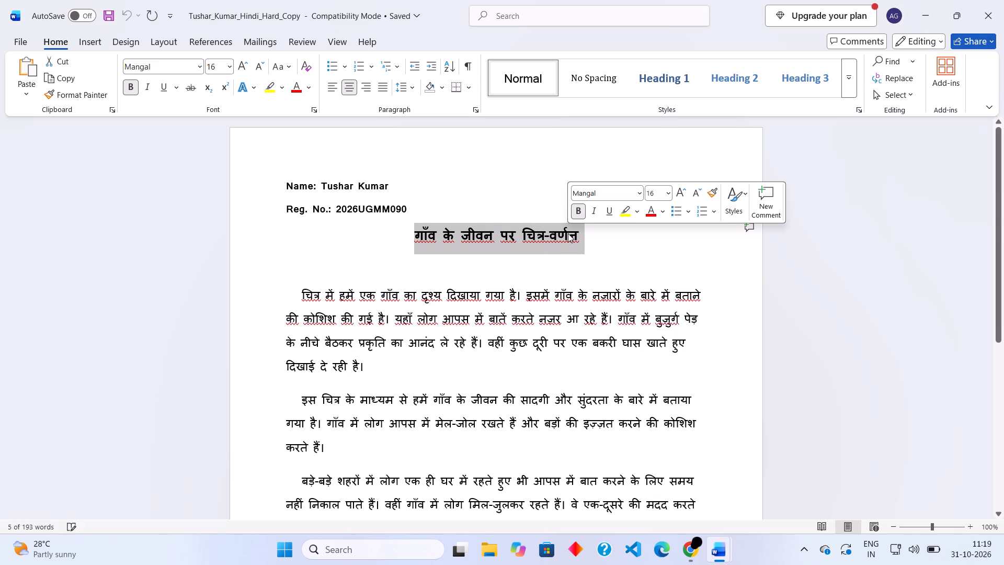
key(ctrl+c)
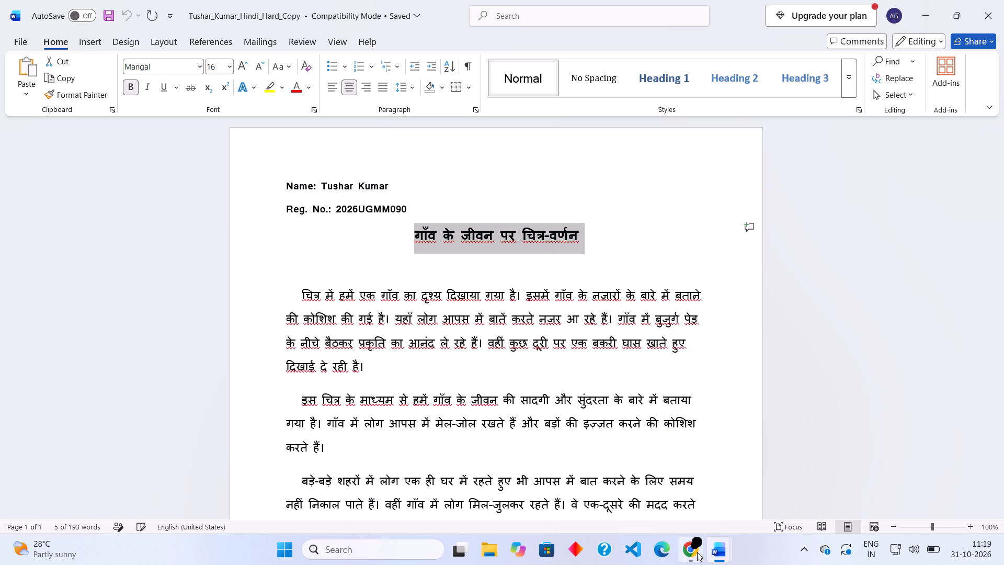
click(697, 552)
key(ctrl+v)
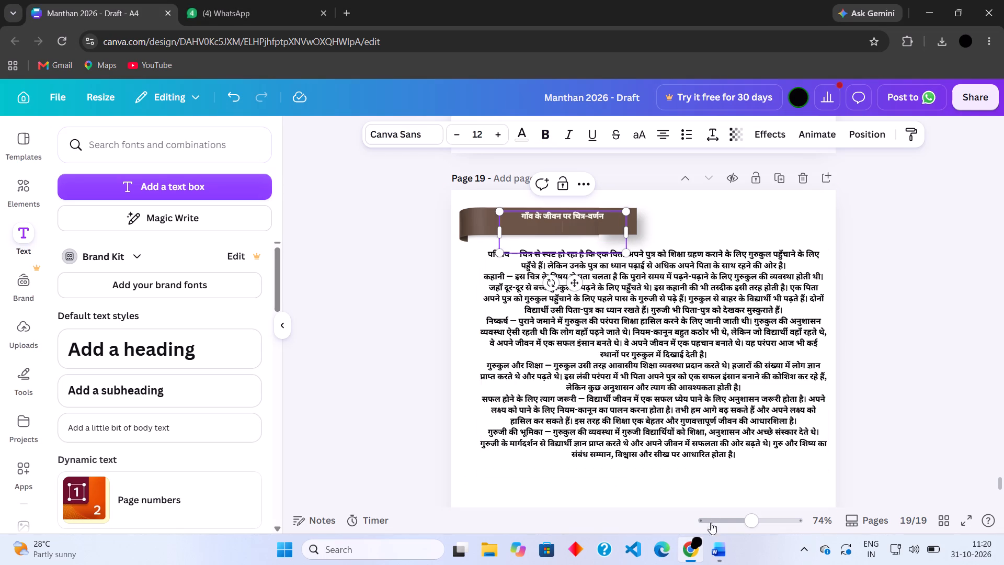
Copy the author's name and registration number lines from the village-life Word document over page 19's lower author details.
click(649, 479)
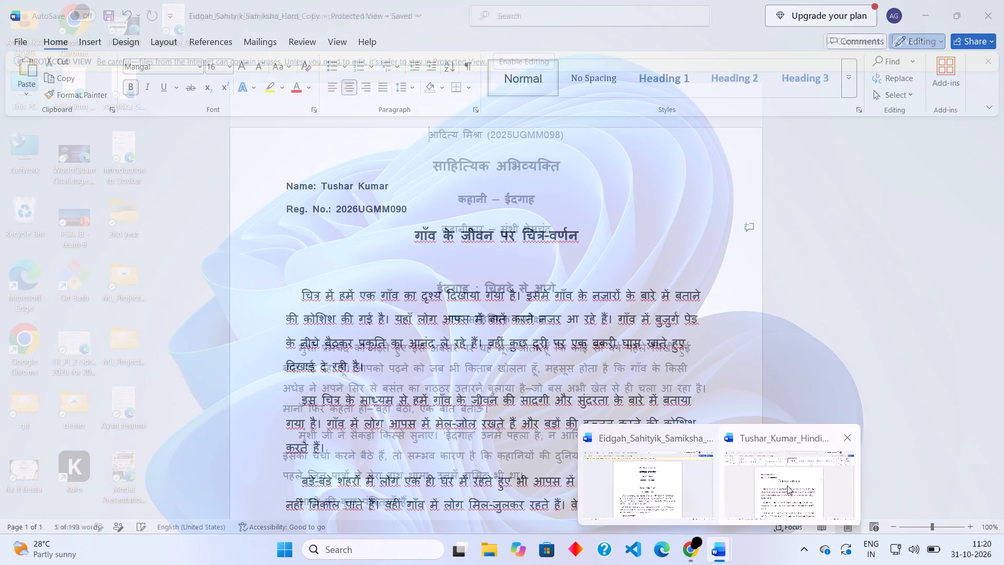
click(787, 485)
drag(284, 178, 409, 203)
key(ctrl+c)
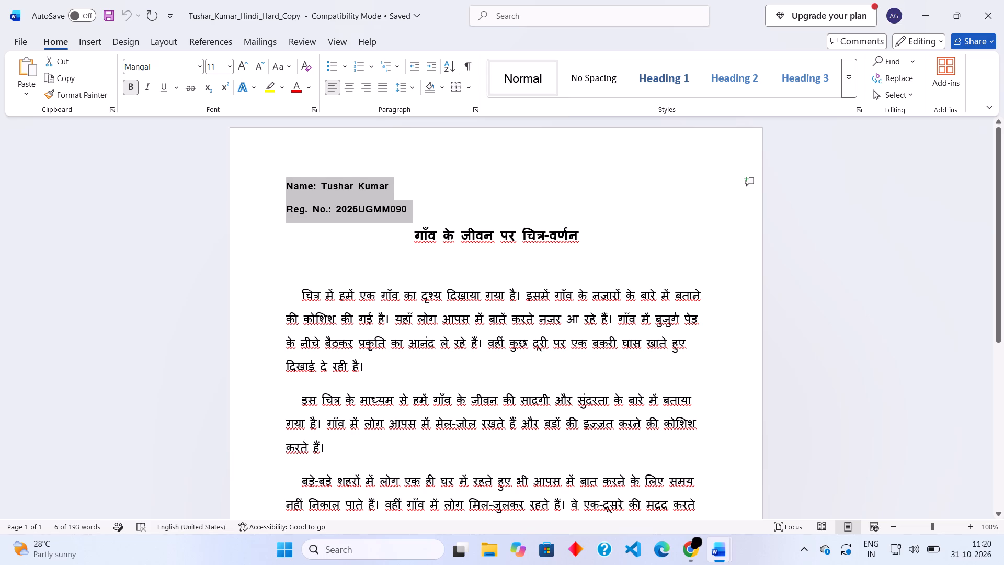
click(686, 558)
scroll(754, 411, down, 2)
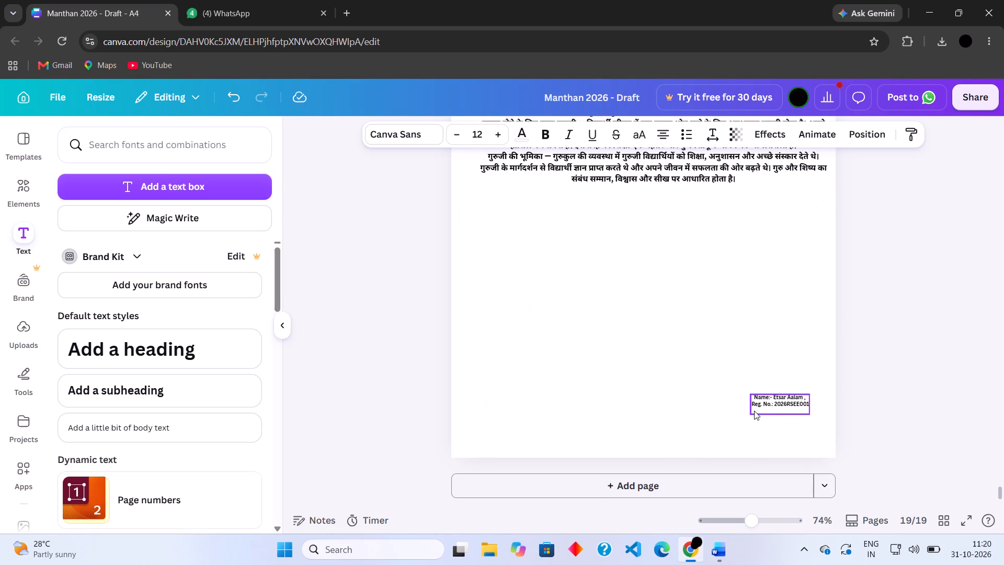
scroll(754, 411, down, 1)
double_click(761, 409)
key(ctrl+v)
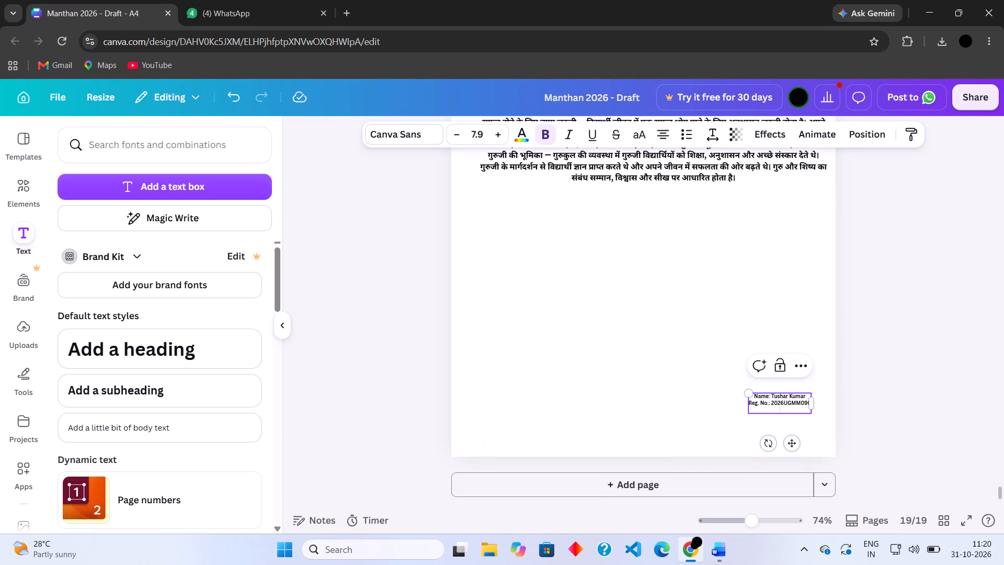
Replace page 19's body text with the village-life essay from the Word document, from its first paragraph through "धन्यवाद".
scroll(761, 409, up, 5)
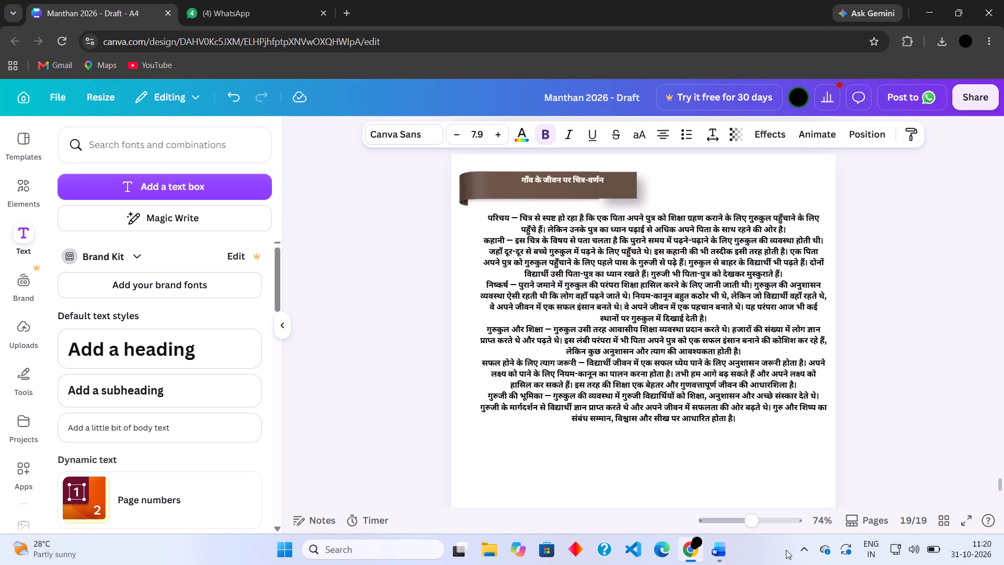
click(758, 502)
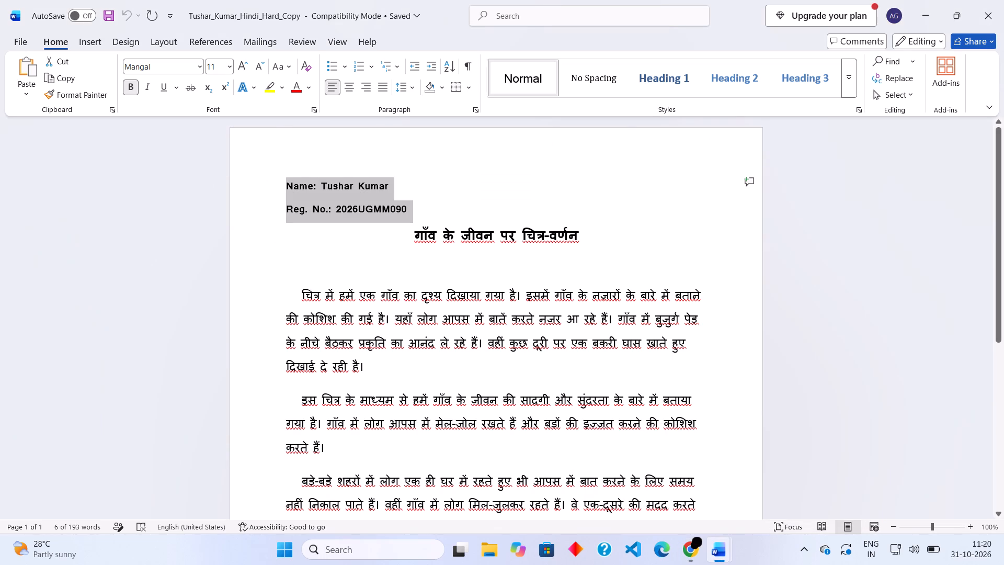
drag(300, 290, 520, 543)
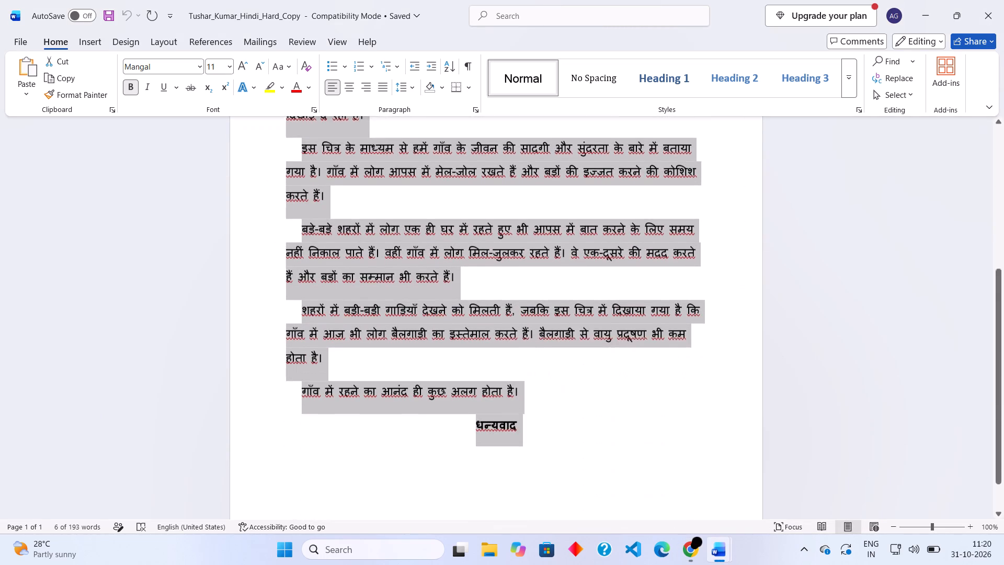
drag(520, 543, 517, 370)
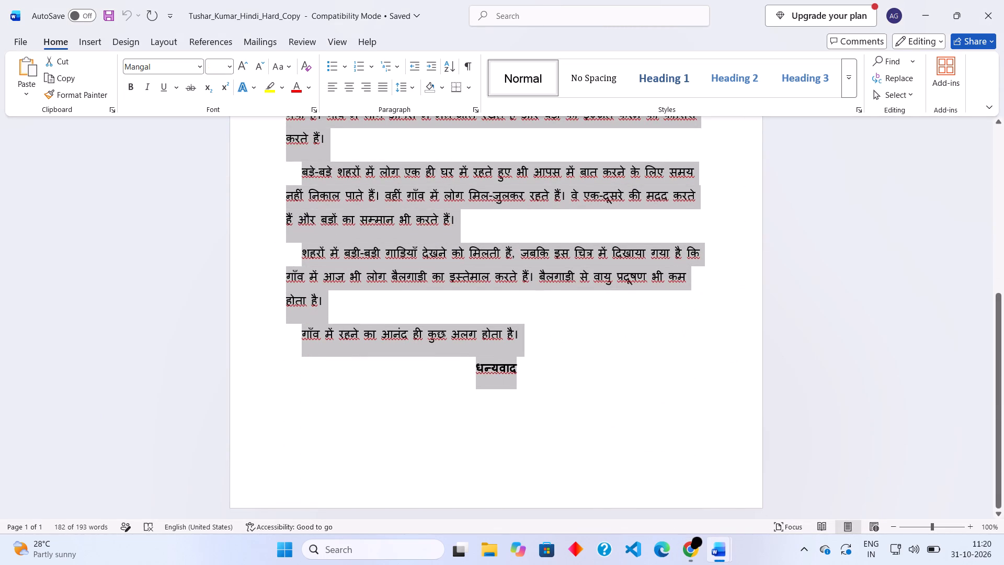
key(ctrl+c)
click(690, 555)
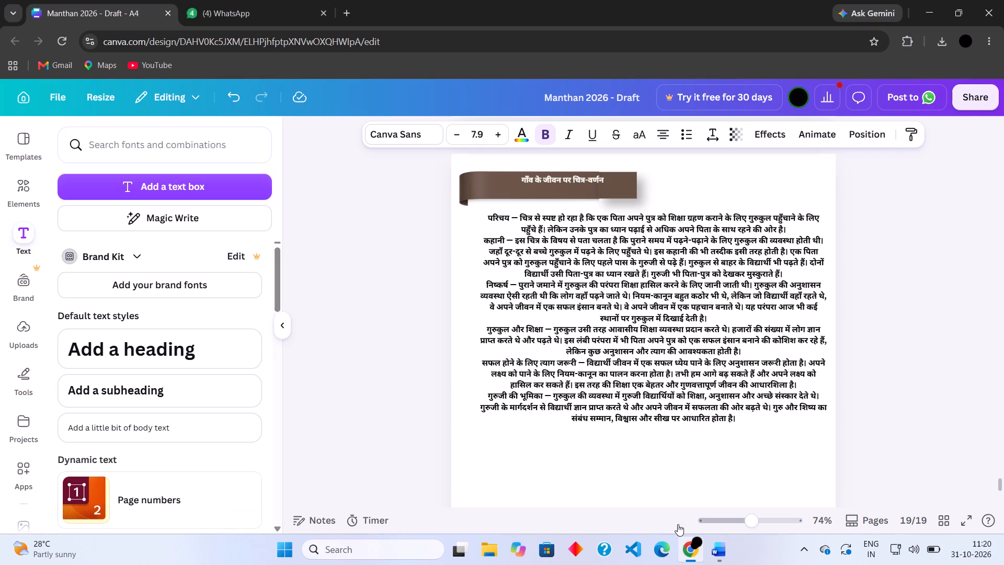
double_click(626, 325)
key(ctrl+v)
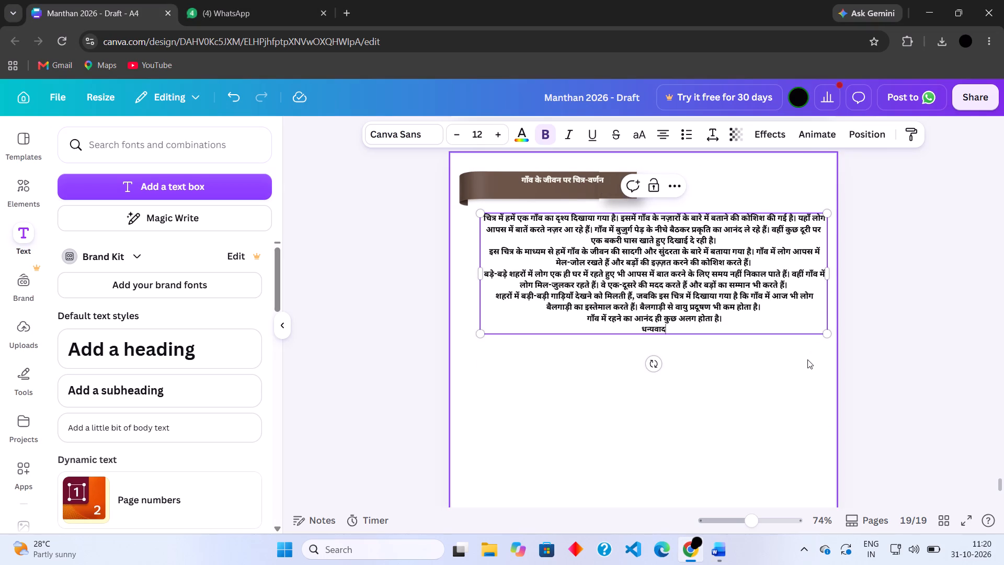
Narrow page 19's body text box from its outer edge so the essay text rewraps within the page.
drag(832, 274, 823, 274)
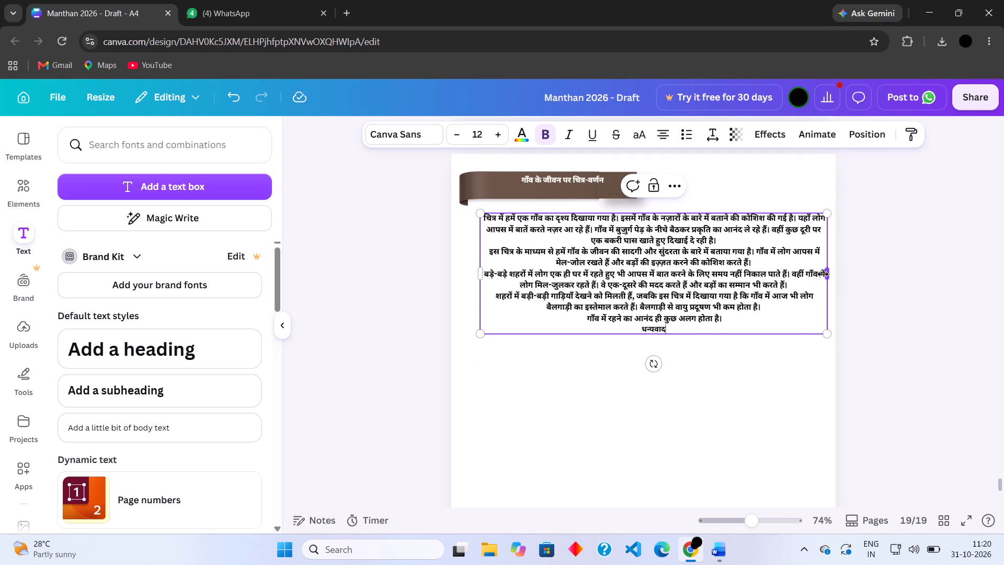
drag(823, 274, 782, 279)
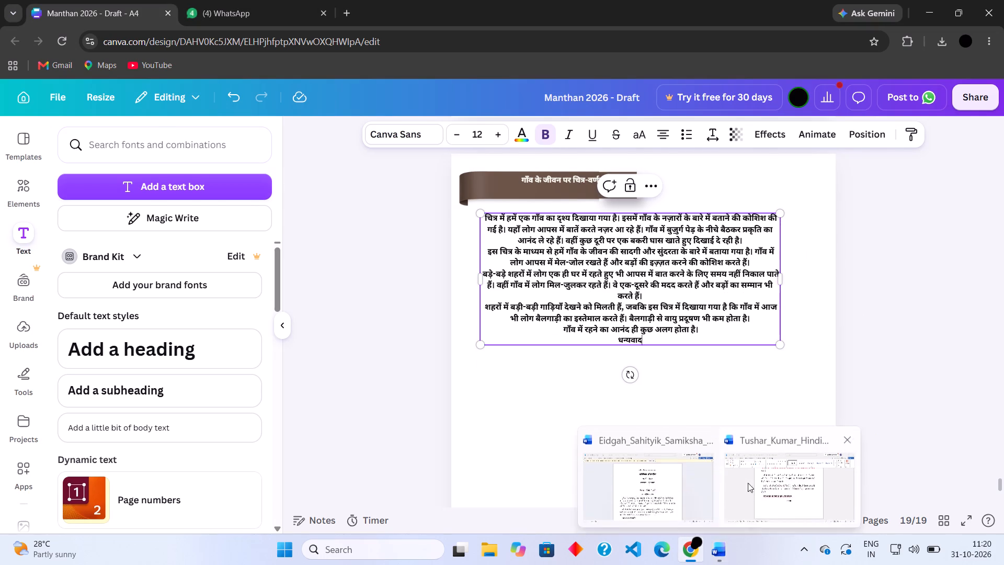
Switch to the village-life Word document, look back over its text and close it.
click(751, 480)
scroll(702, 291, up, 1)
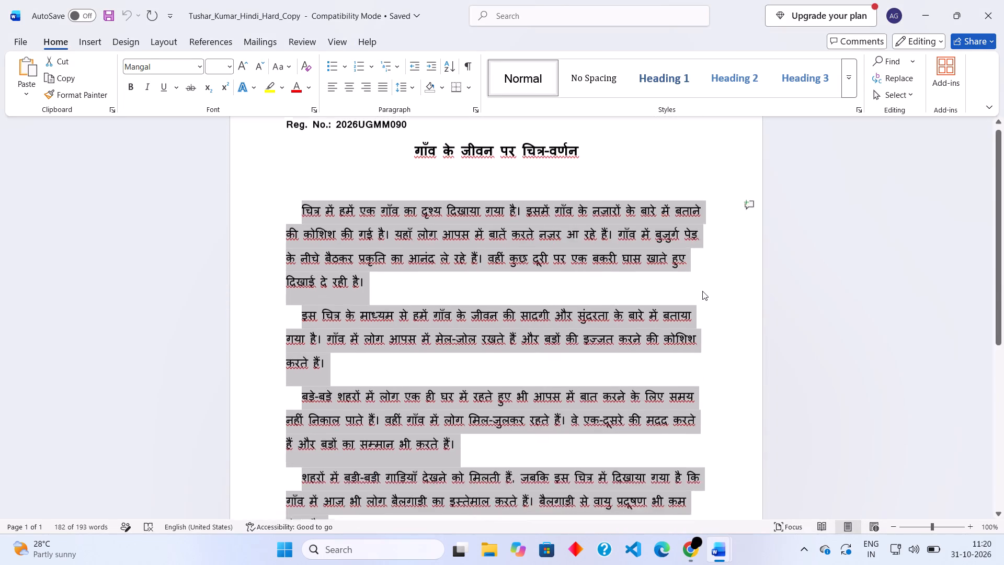
scroll(702, 291, up, 2)
click(990, 13)
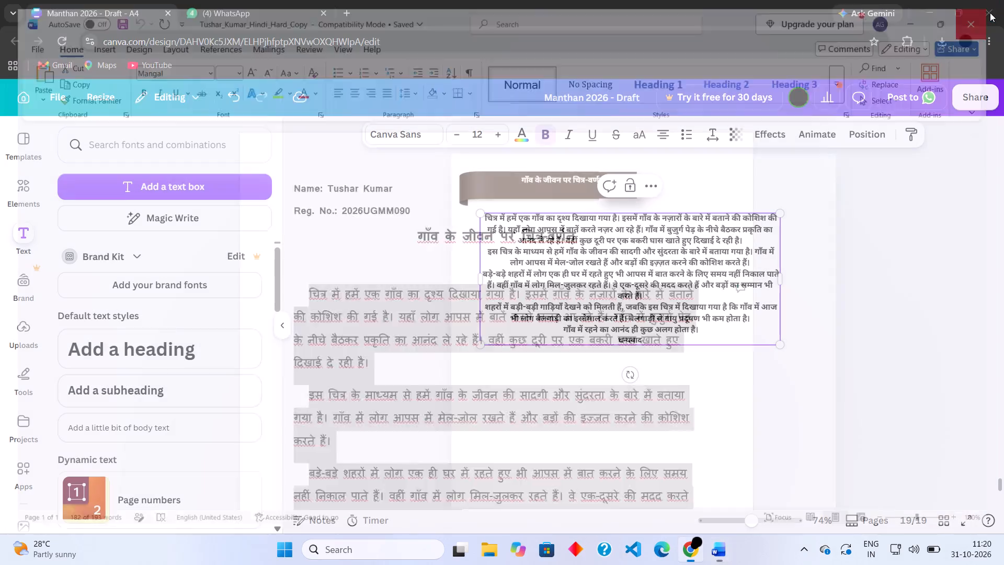
Duplicate page 19 in the Canva draft to create page 20.
click(853, 390)
scroll(853, 390, down, 1)
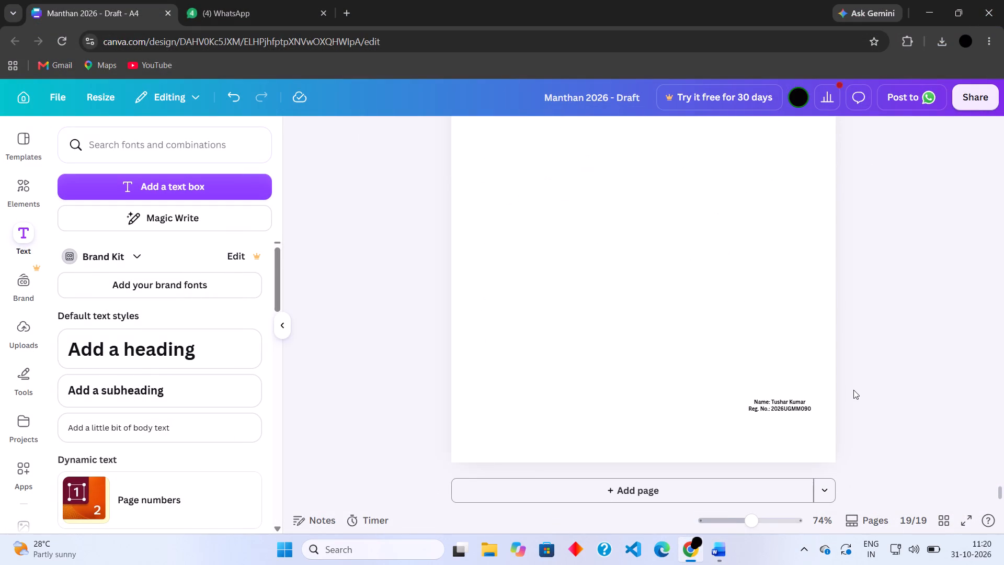
scroll(853, 390, down, 1)
click(780, 259)
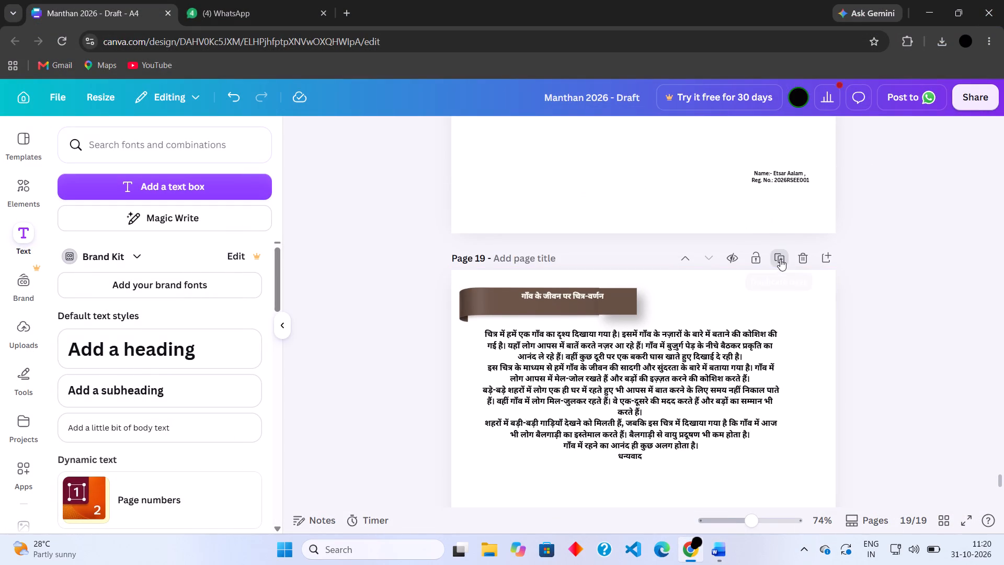
scroll(753, 390, down, 1)
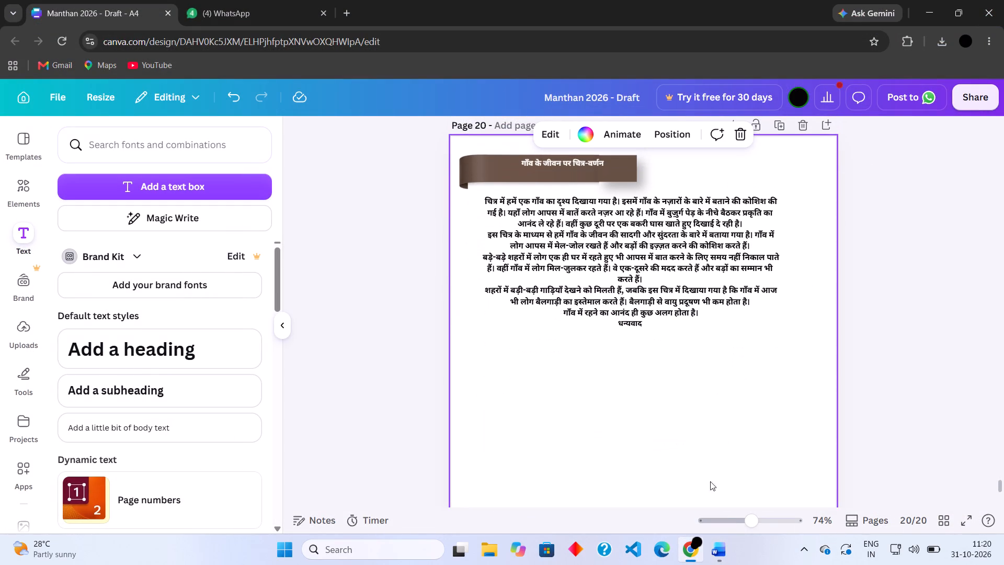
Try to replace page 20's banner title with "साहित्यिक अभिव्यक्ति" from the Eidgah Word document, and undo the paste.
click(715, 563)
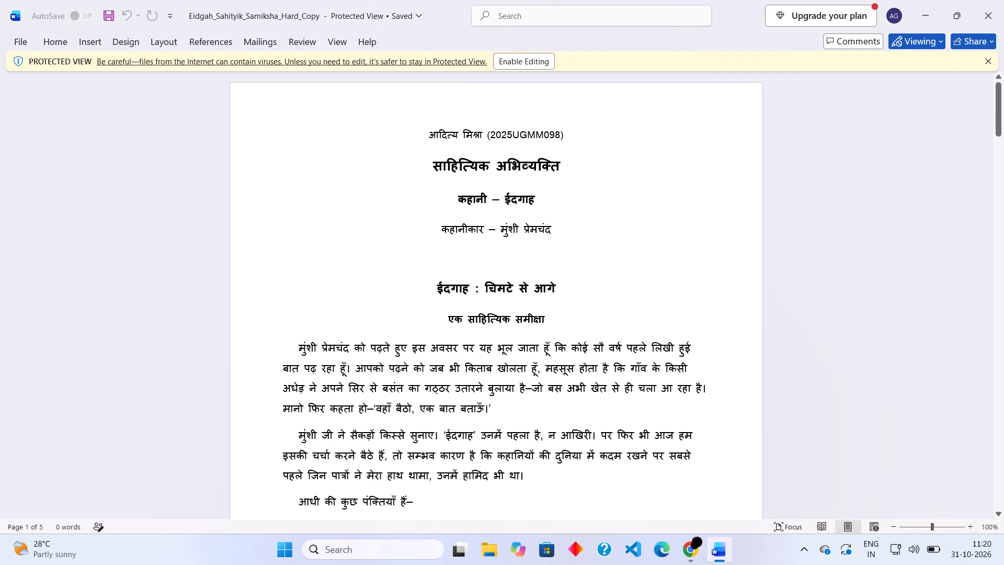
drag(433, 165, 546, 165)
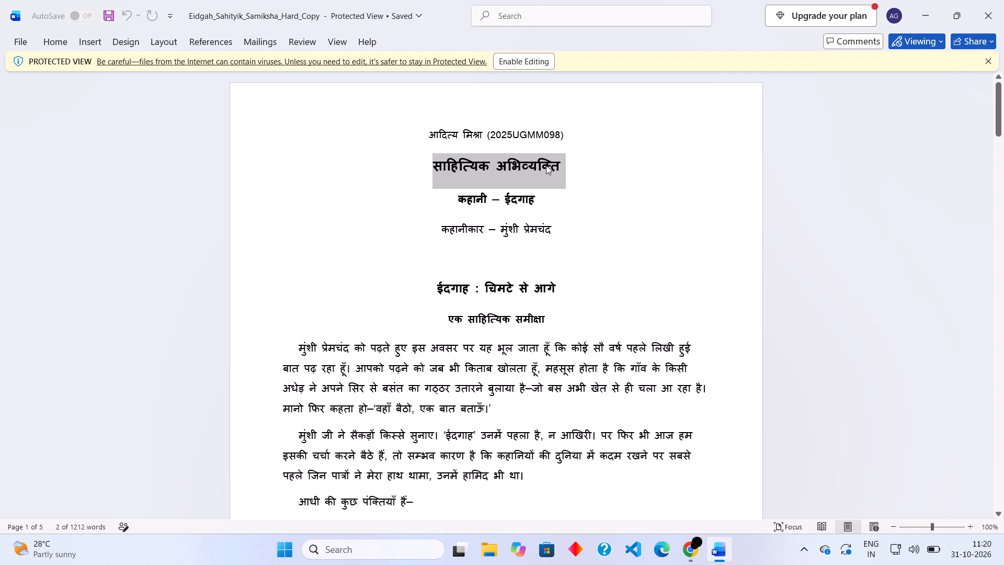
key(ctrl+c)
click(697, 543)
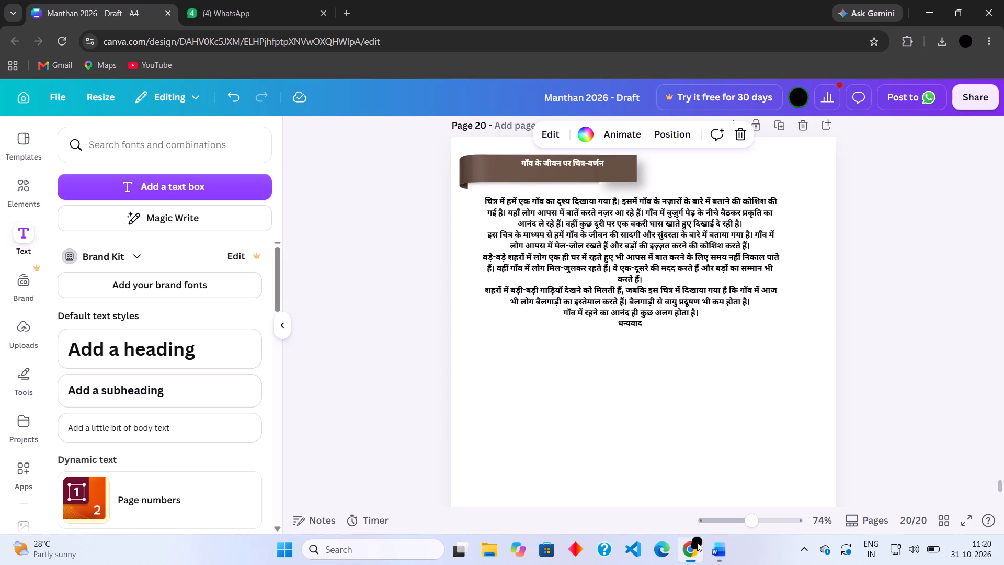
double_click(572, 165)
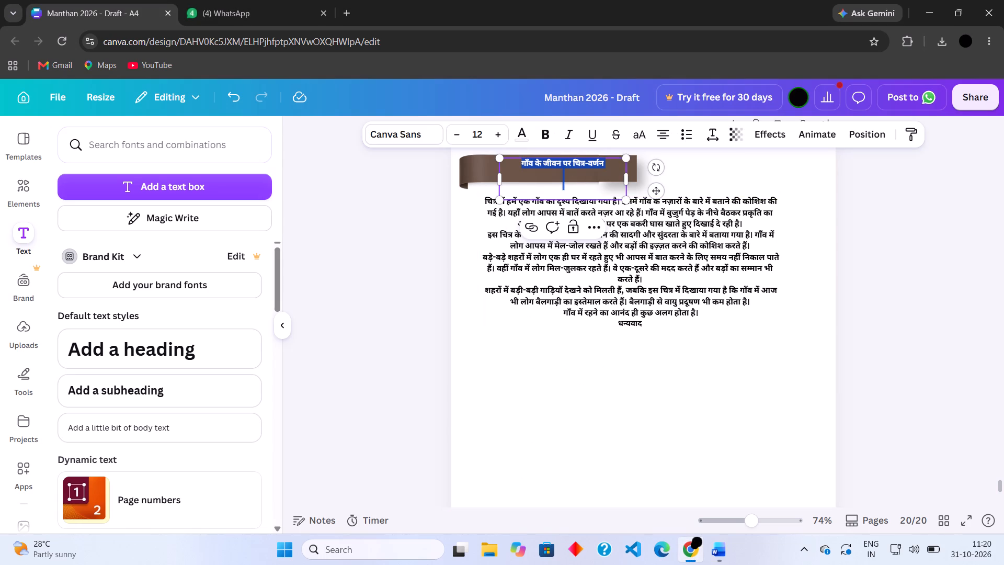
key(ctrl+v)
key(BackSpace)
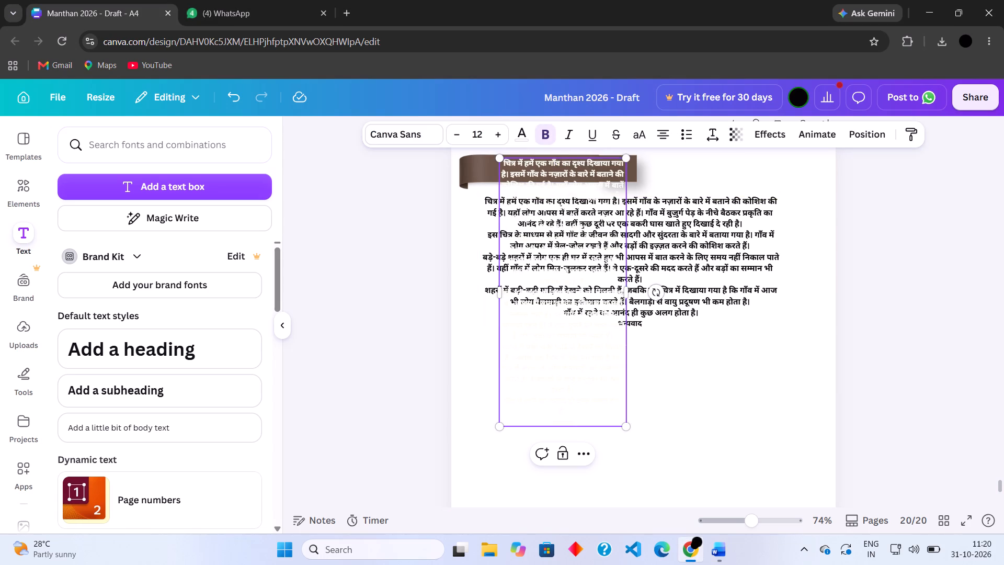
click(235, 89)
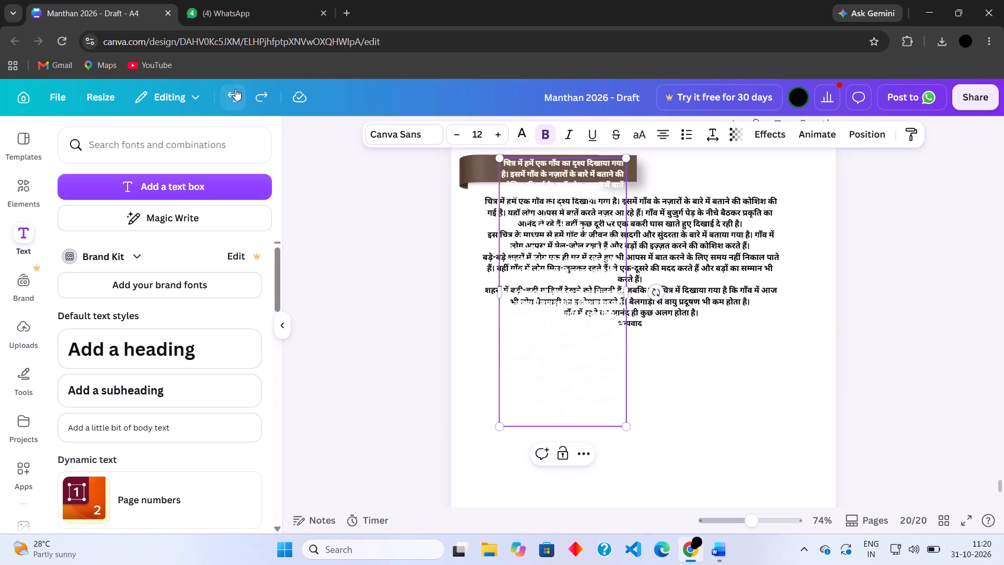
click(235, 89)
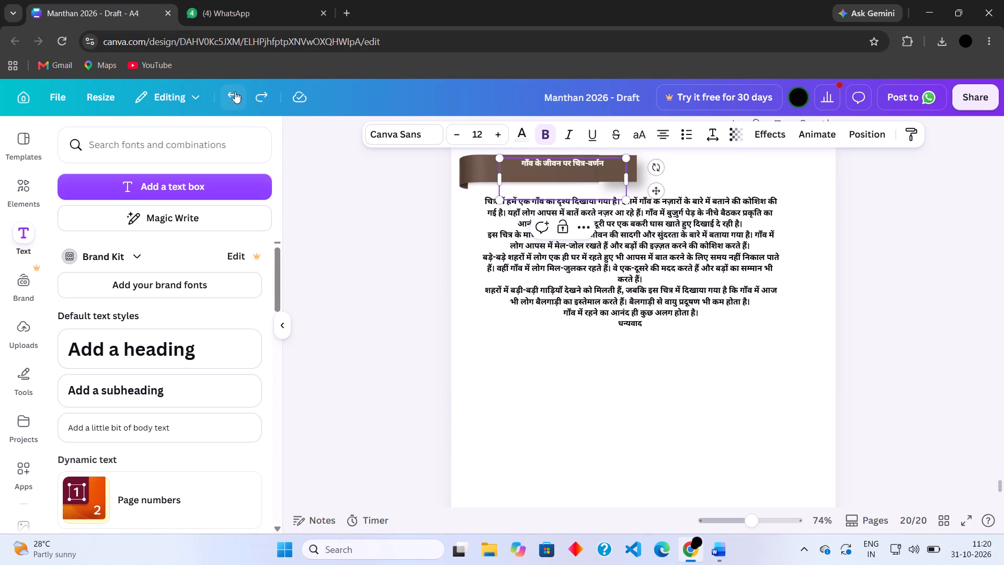
Enable saving for the Eidgah Word document to take it out of Protected View.
click(726, 562)
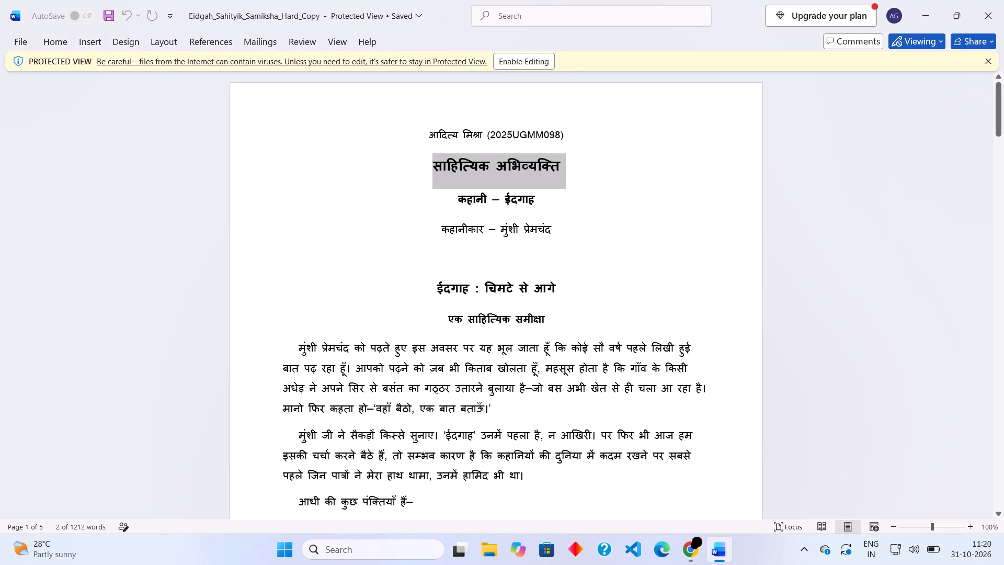
click(923, 47)
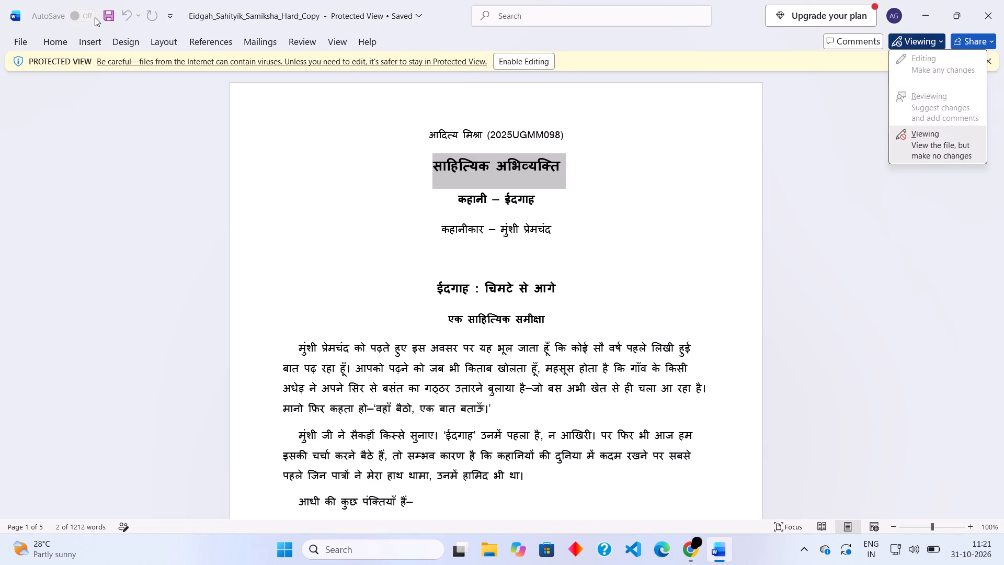
click(102, 18)
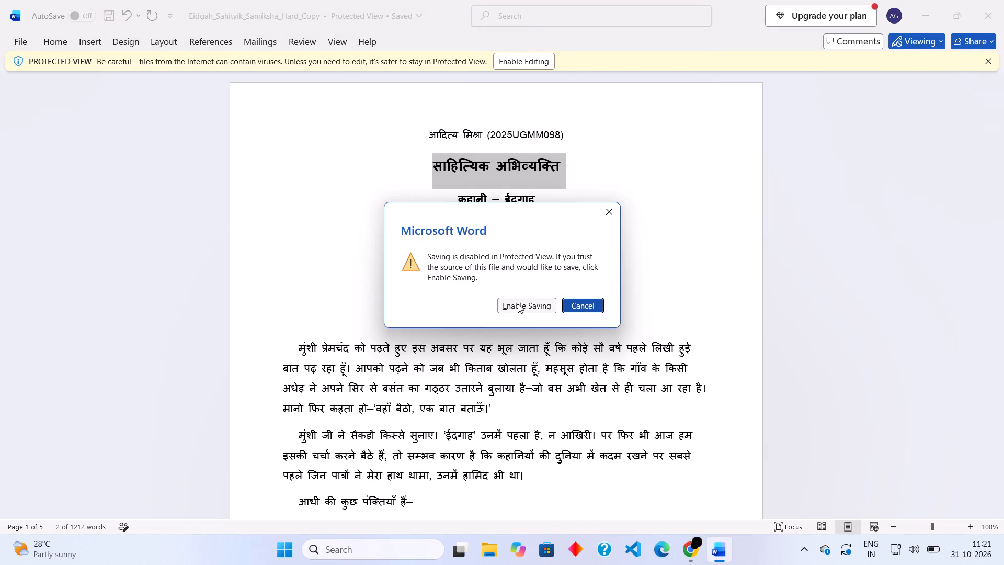
click(518, 304)
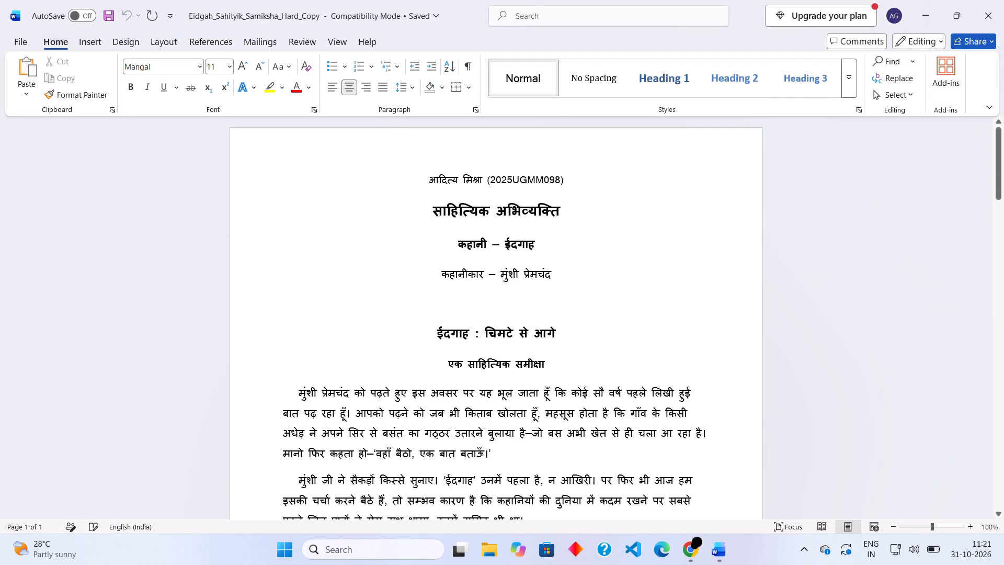
Copy the heading "ईदगाह : चिमटे से आगे" from the Eidgah Word document over page 20's banner title.
drag(432, 208, 550, 214)
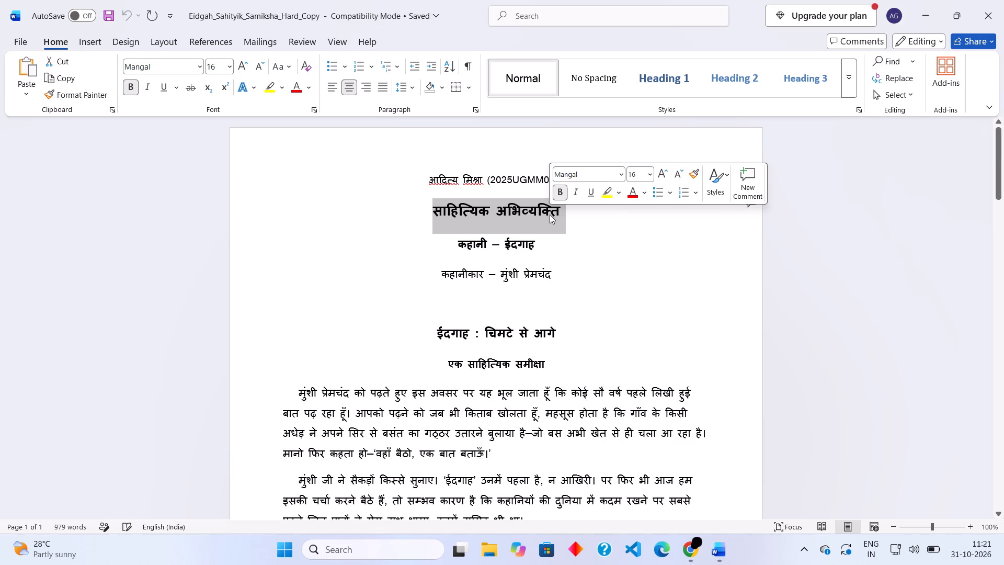
drag(435, 334, 547, 323)
key(ctrl+c)
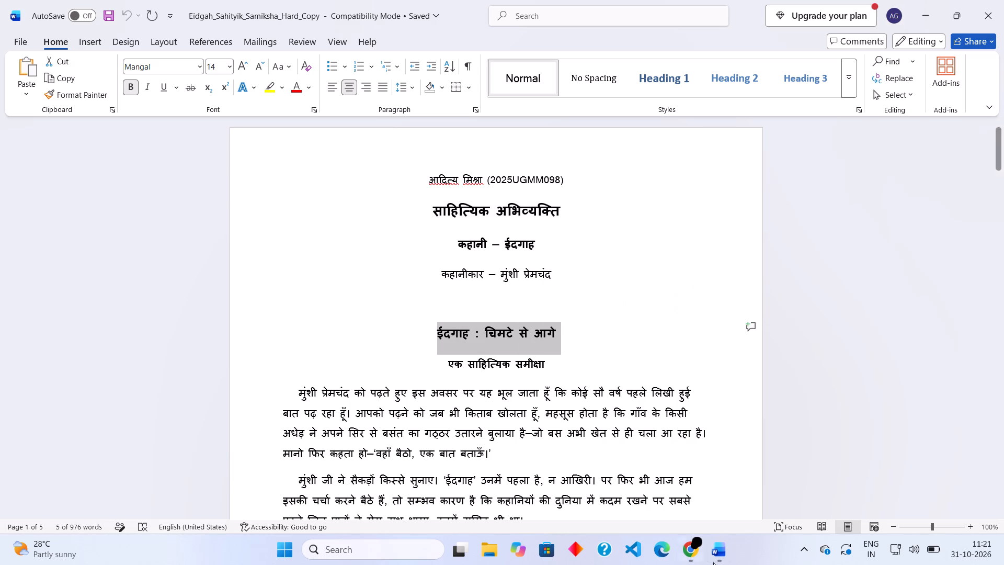
click(694, 552)
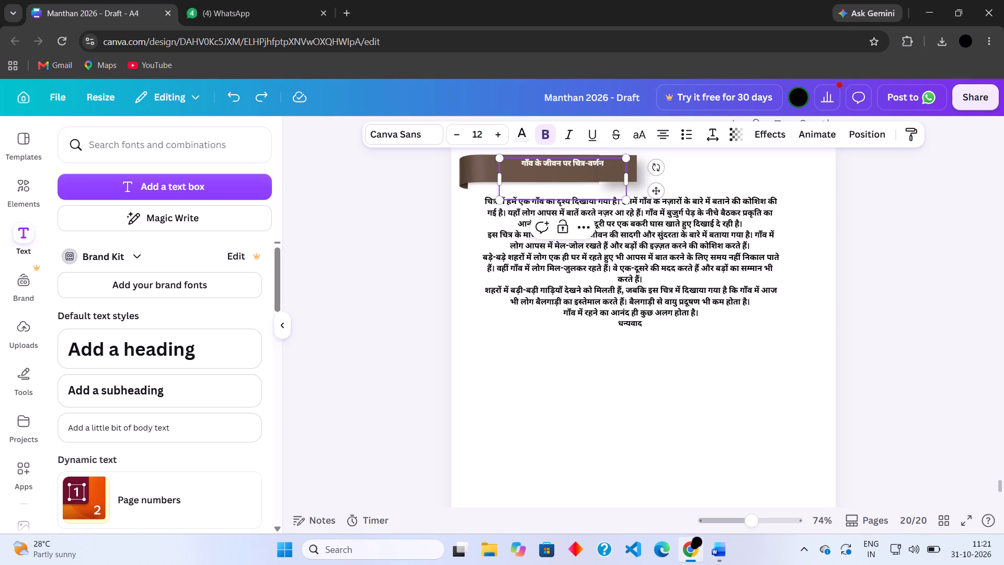
double_click(567, 167)
drag(612, 165, 541, 166)
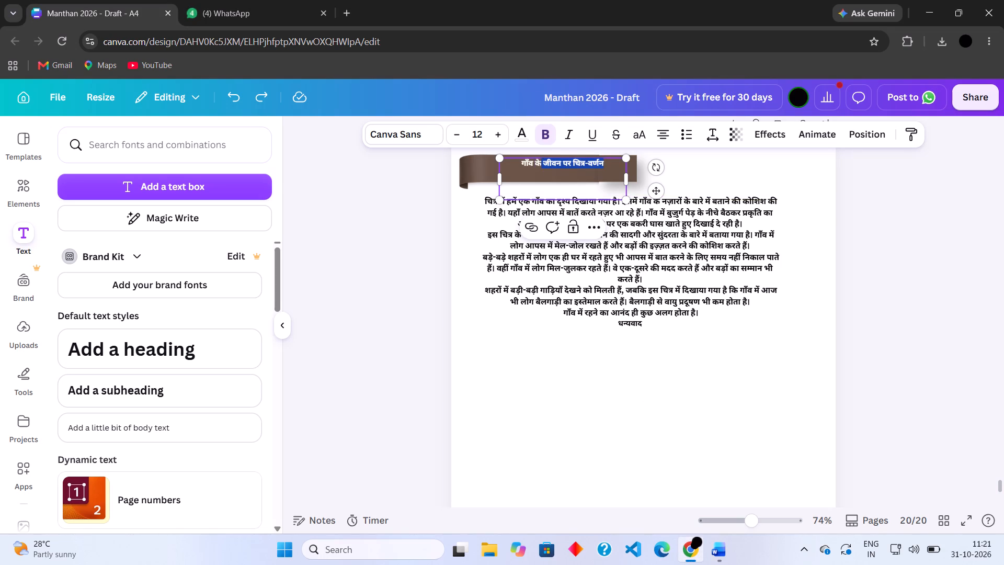
drag(541, 166, 520, 164)
key(ctrl+v)
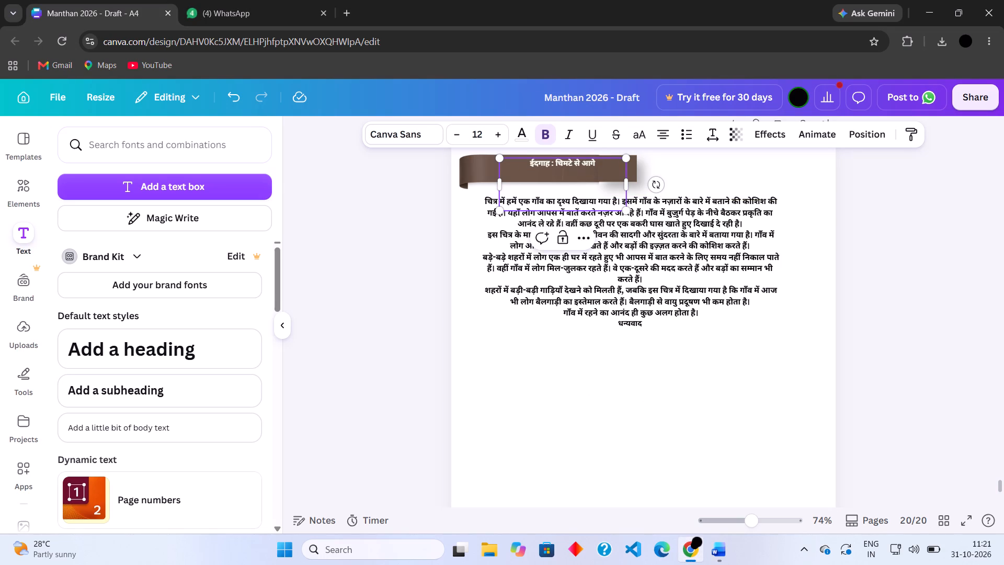
Copy the author's name and registration number line from the Eidgah Word document over page 20's lower author details.
click(711, 519)
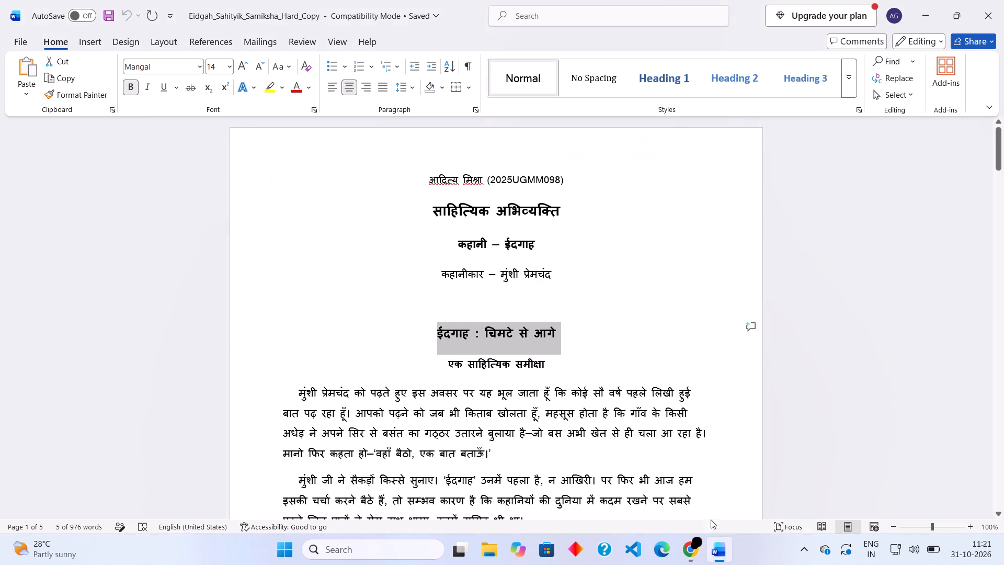
drag(431, 178, 553, 182)
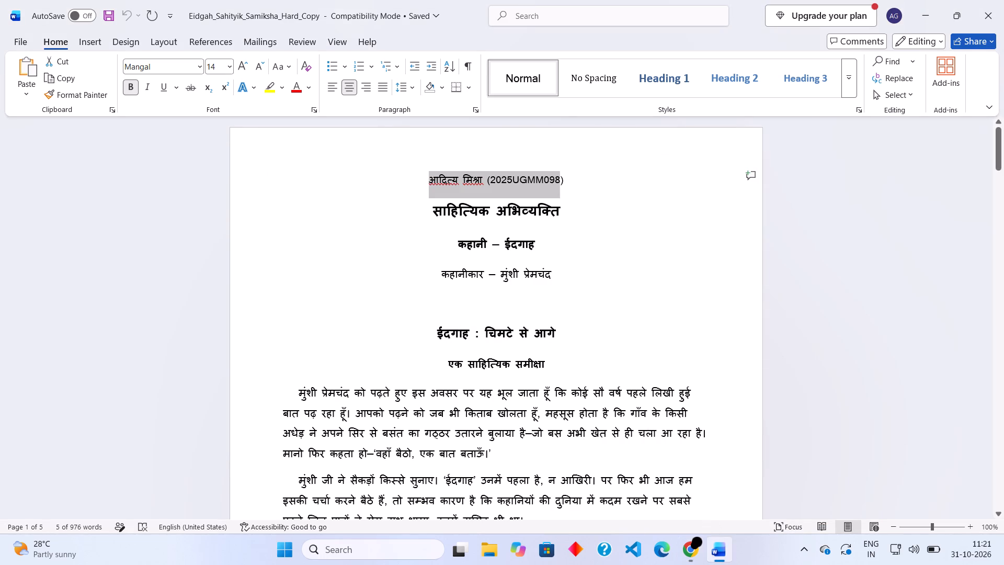
drag(553, 182, 564, 180)
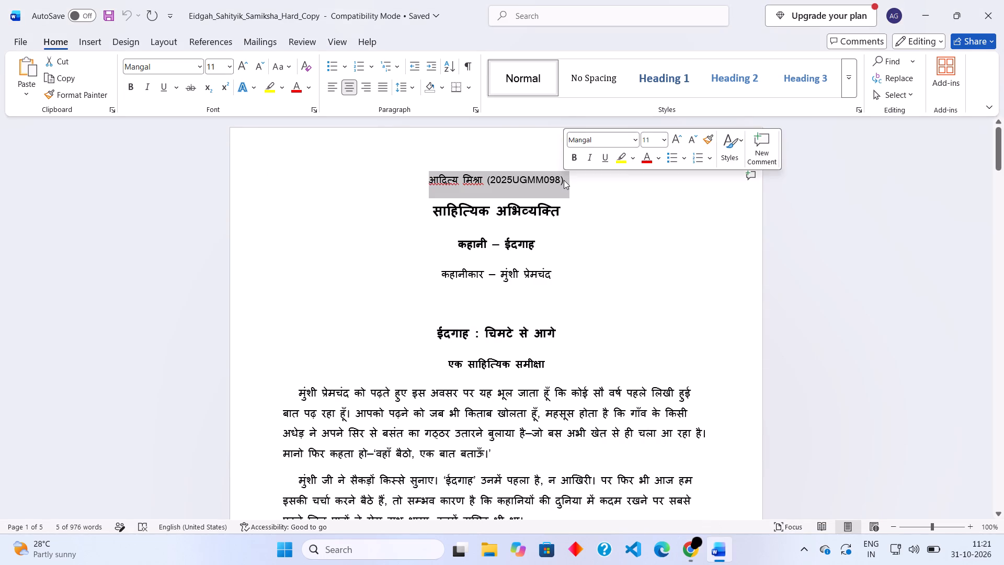
key(ctrl+c)
click(694, 555)
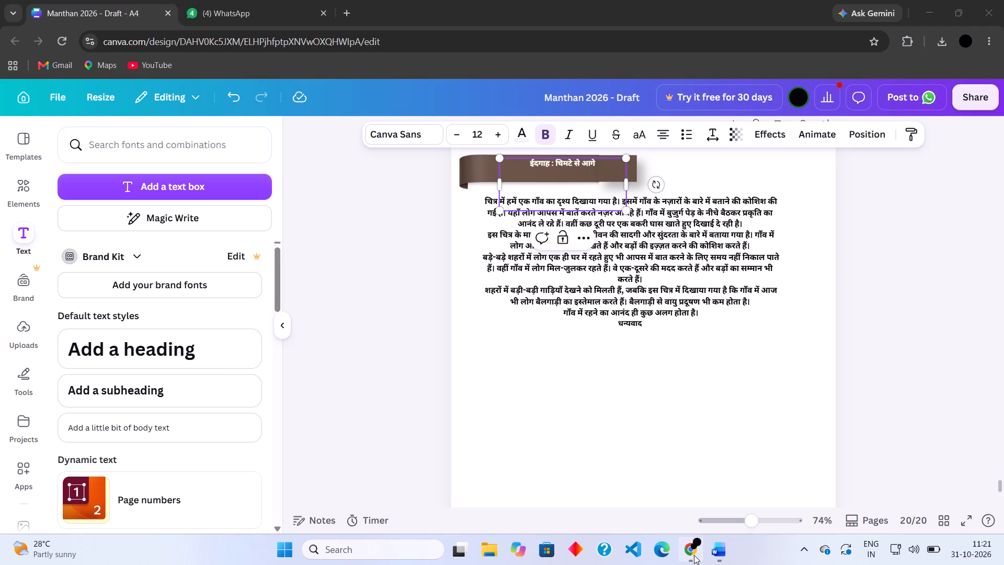
scroll(714, 436, down, 3)
double_click(773, 448)
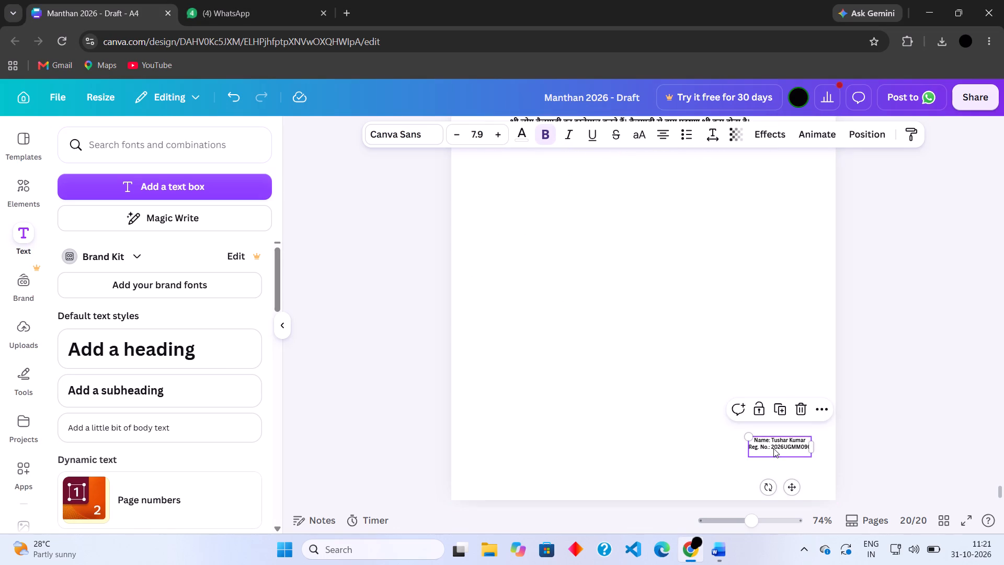
key(ctrl+v)
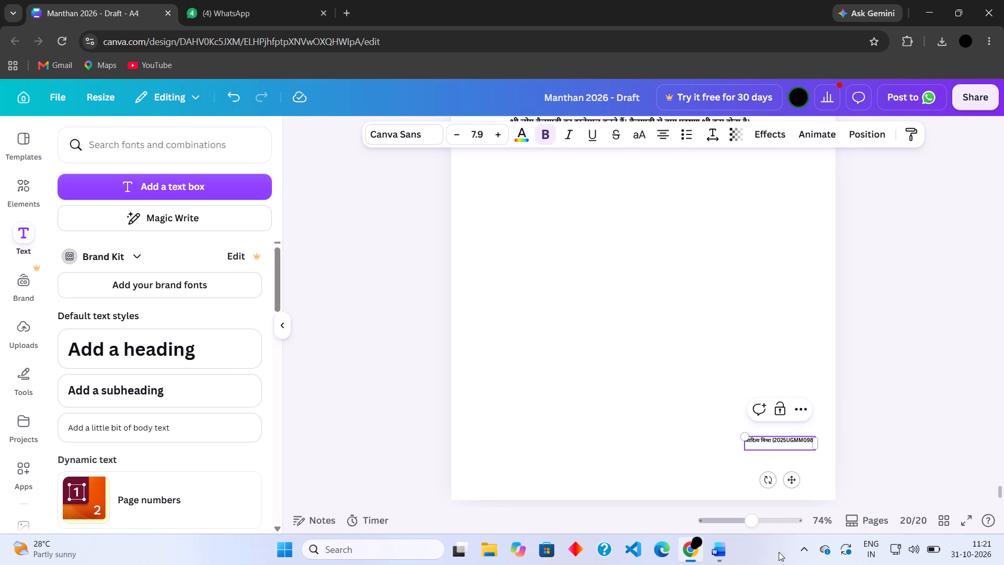
Copy the line "कहानीकार – मुंशी प्रेमचंद" from the Word document and paste it below the author line on page 20.
click(715, 555)
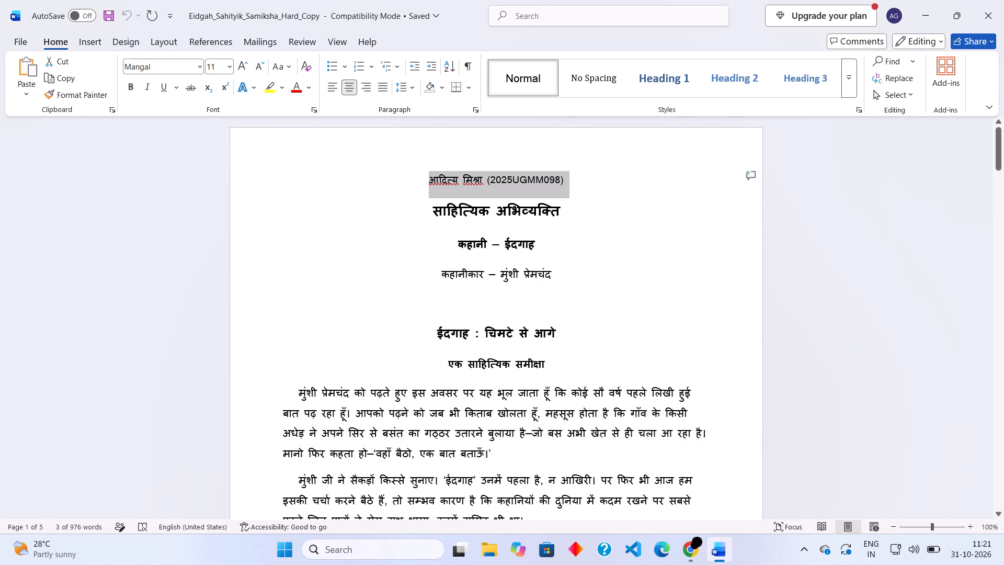
drag(440, 273, 549, 273)
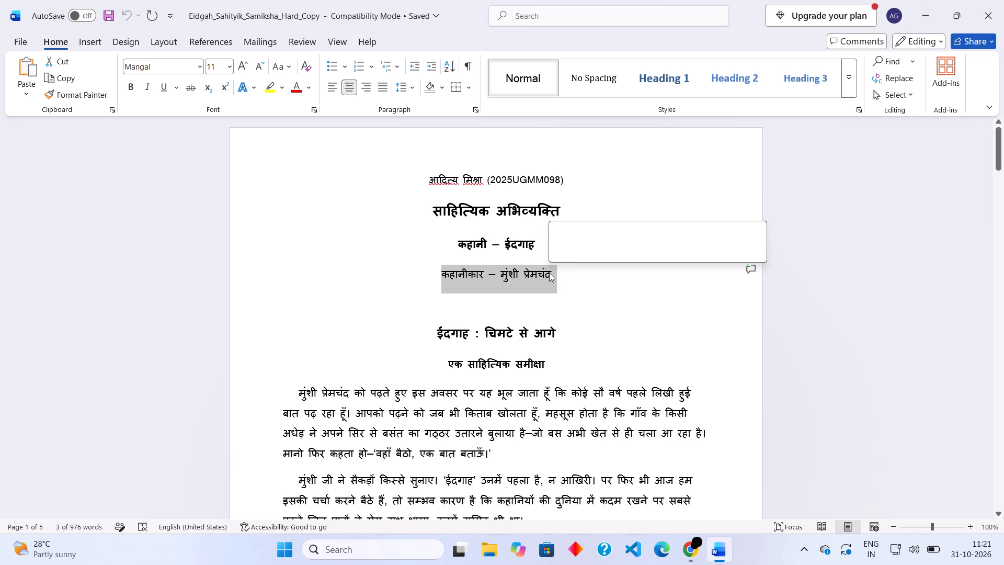
key(ctrl+c)
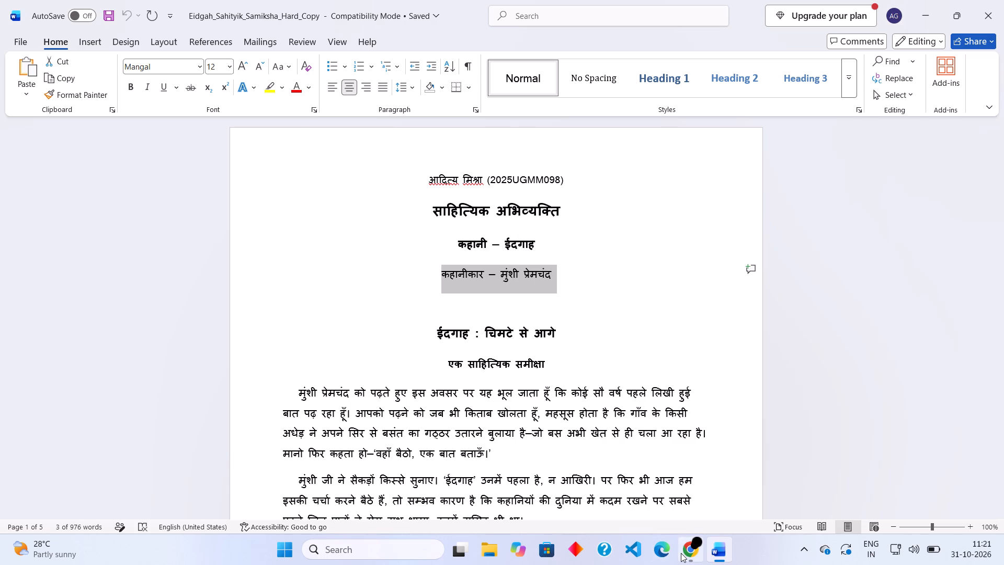
click(681, 553)
key(ctrl+v)
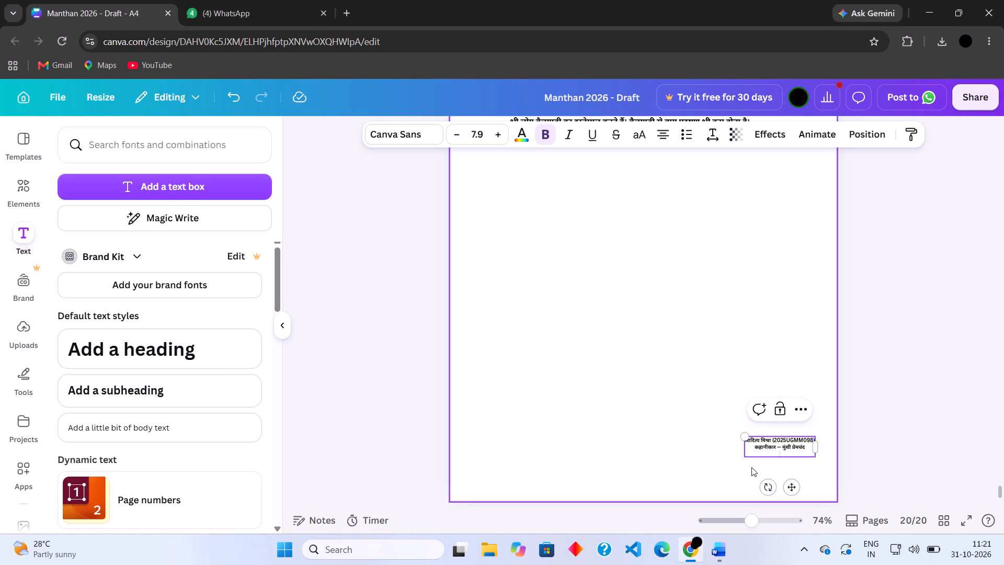
Copy the Eidgah Word document's first-page text, from "एक साहित्यिक समीक्षा" to its last line, over page 20's body text.
click(726, 545)
scroll(578, 367, down, 1)
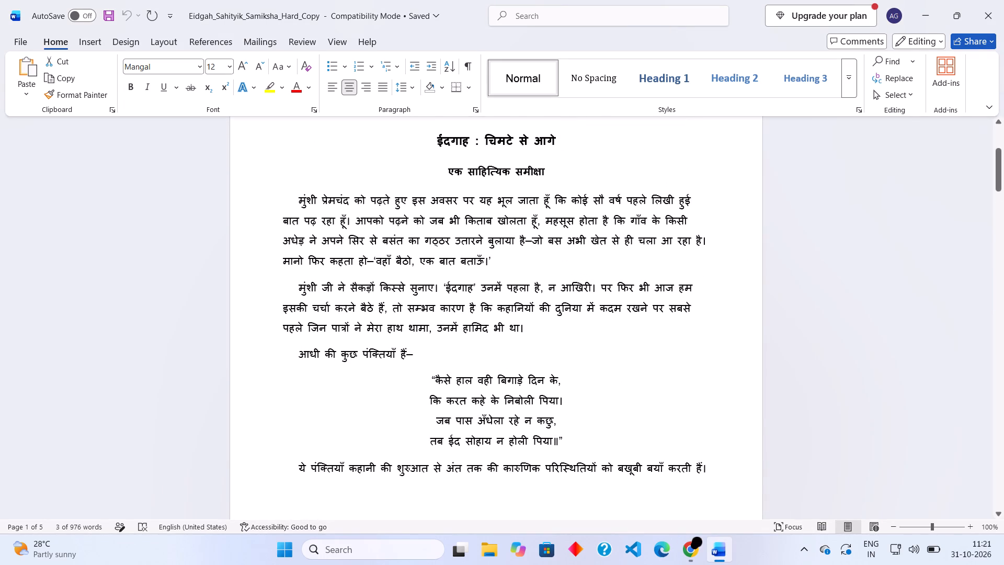
drag(439, 170, 707, 468)
key(ctrl+c)
scroll(707, 468, down, 2)
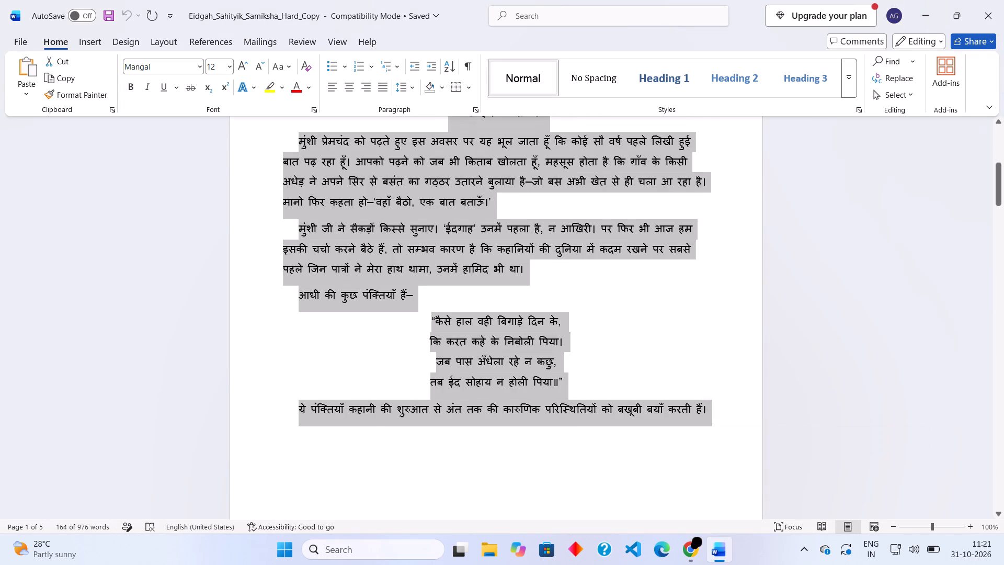
scroll(707, 468, down, 5)
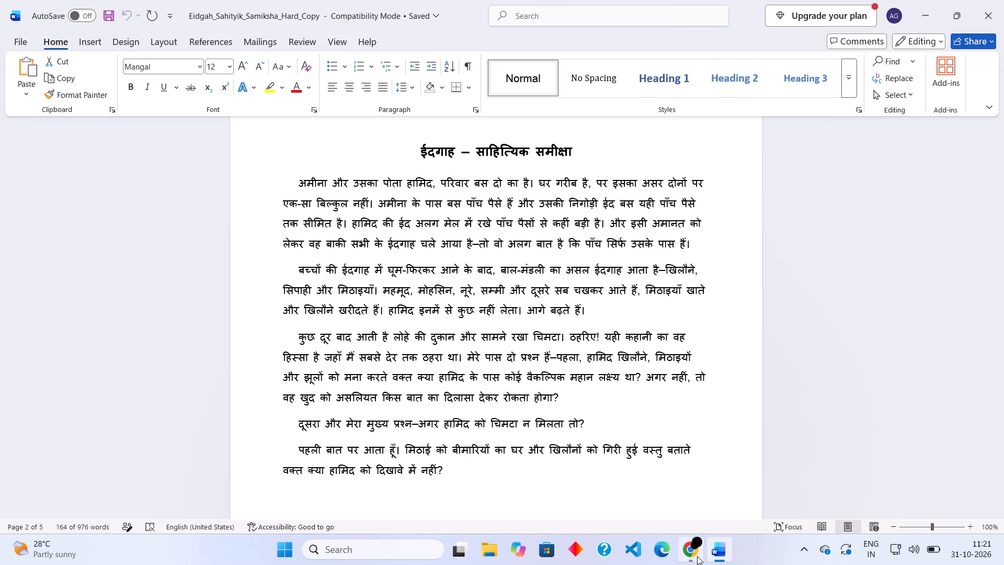
click(697, 556)
scroll(588, 257, up, 2)
double_click(617, 234)
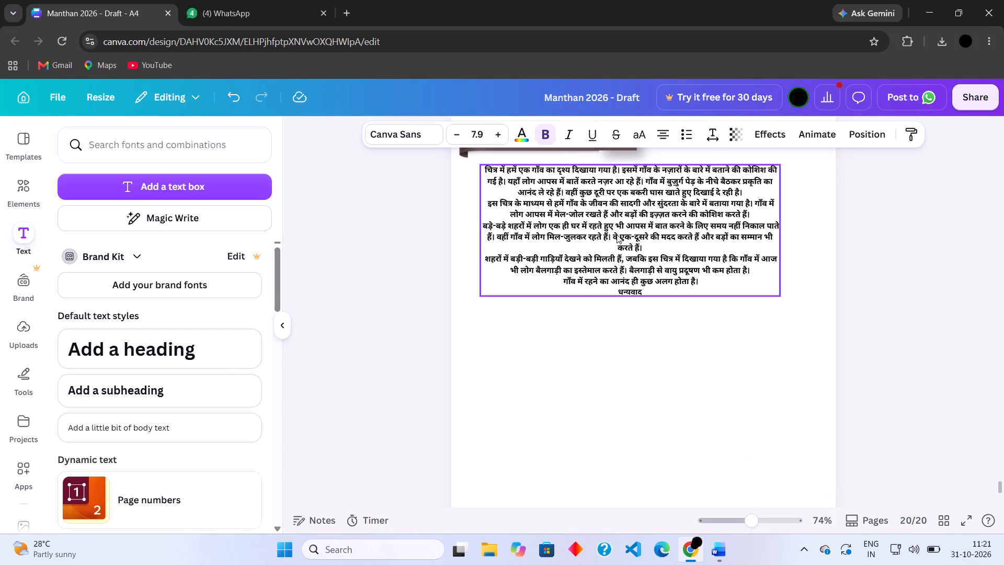
key(ctrl+v)
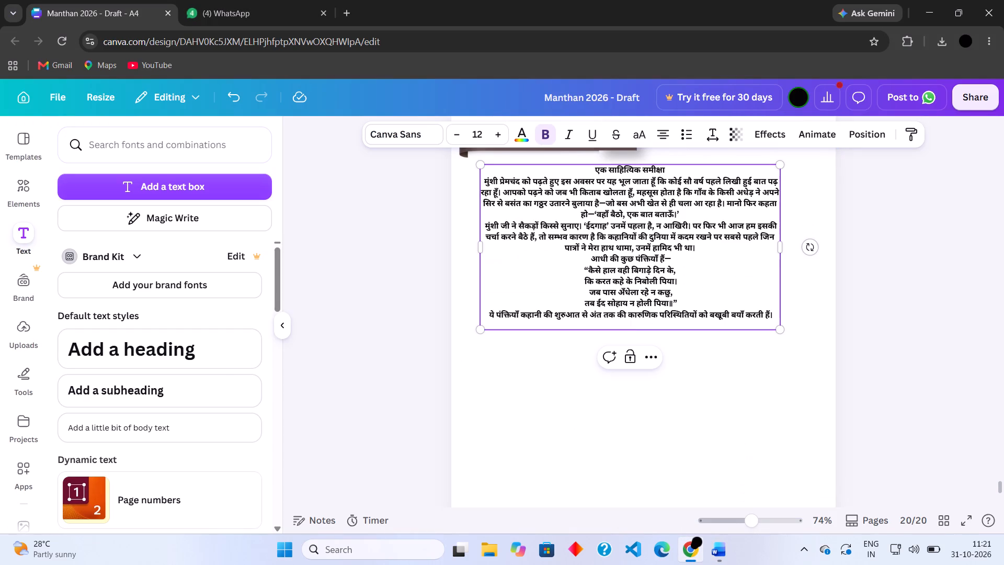
Copy the paragraphs below the heading on the Word document's second page and paste them at the end of page 20's body text.
click(717, 542)
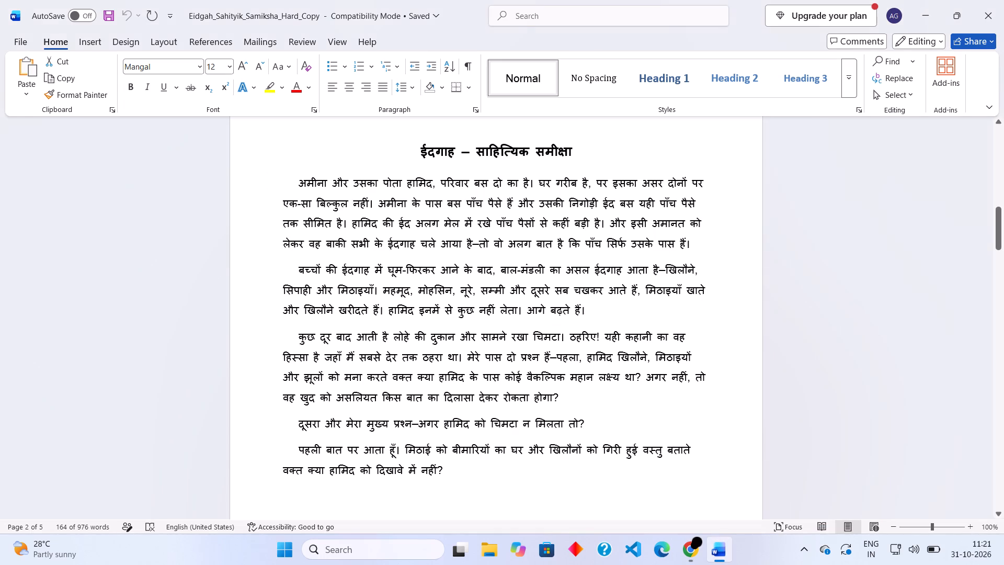
drag(295, 176, 448, 421)
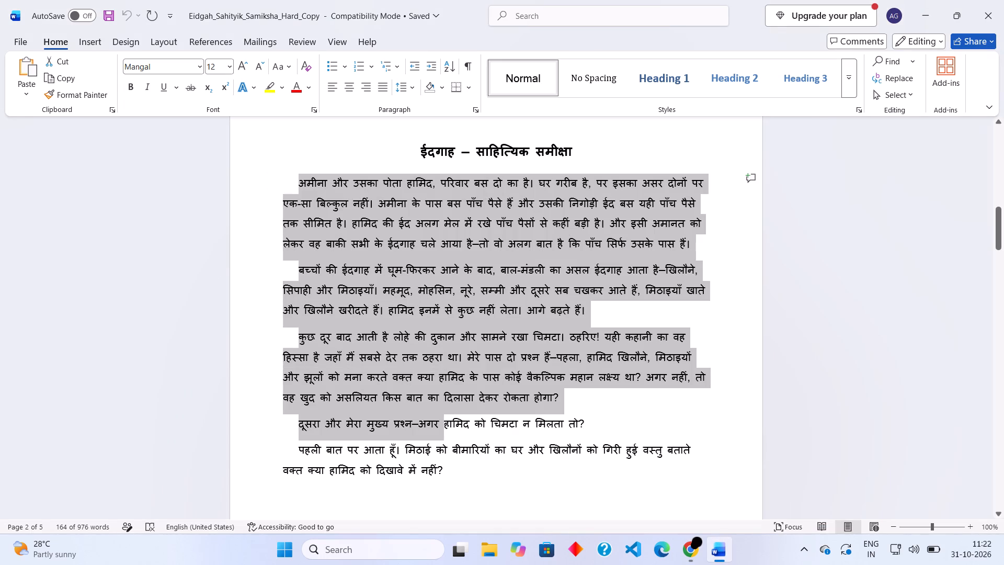
drag(448, 421, 447, 495)
key(ctrl+c)
scroll(447, 495, down, 1)
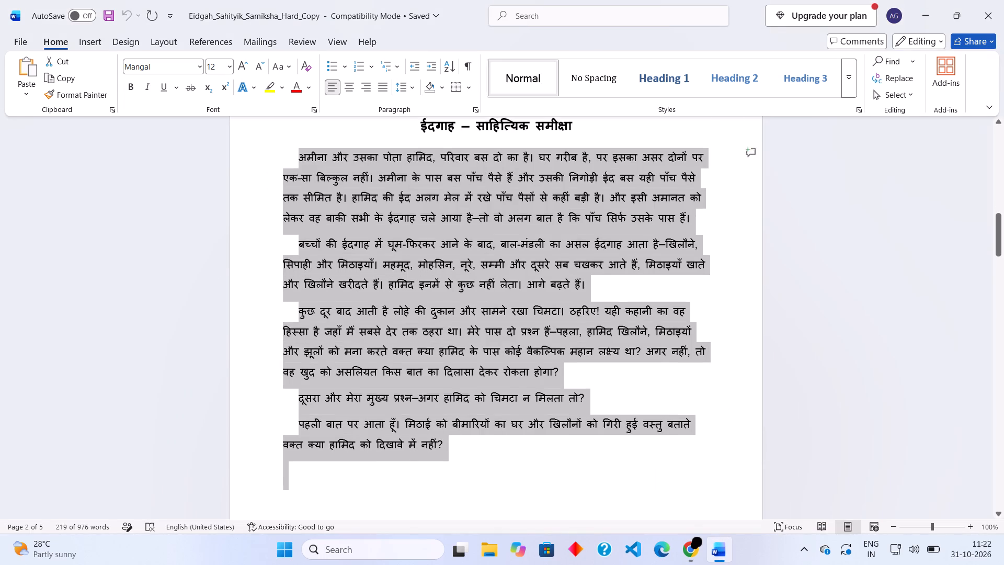
scroll(447, 495, down, 5)
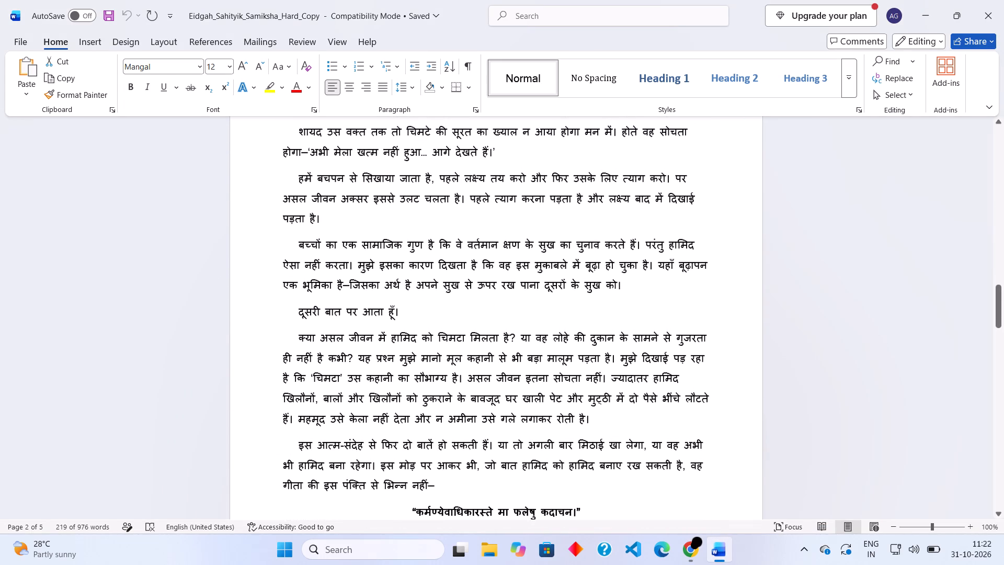
click(697, 546)
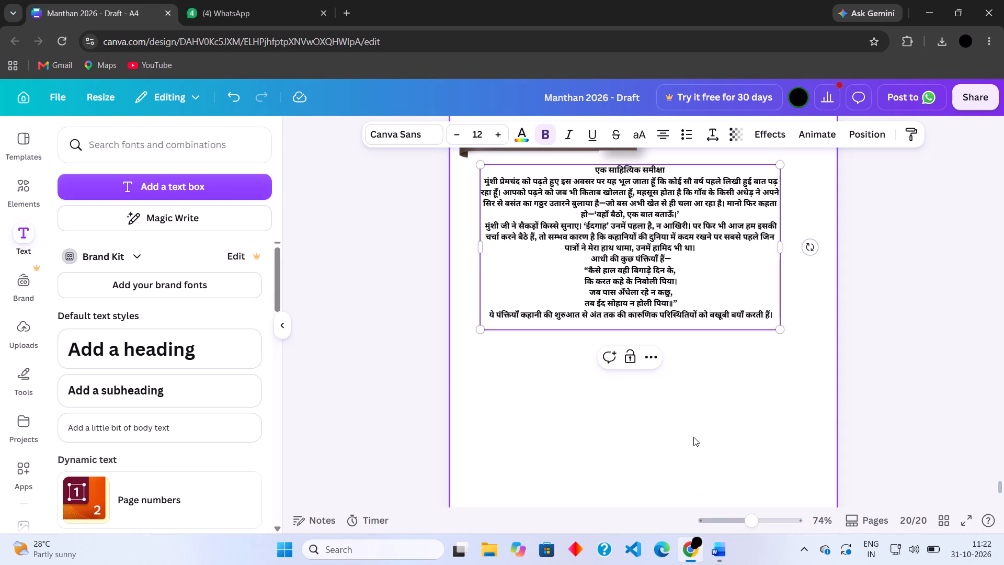
key(ctrl+v)
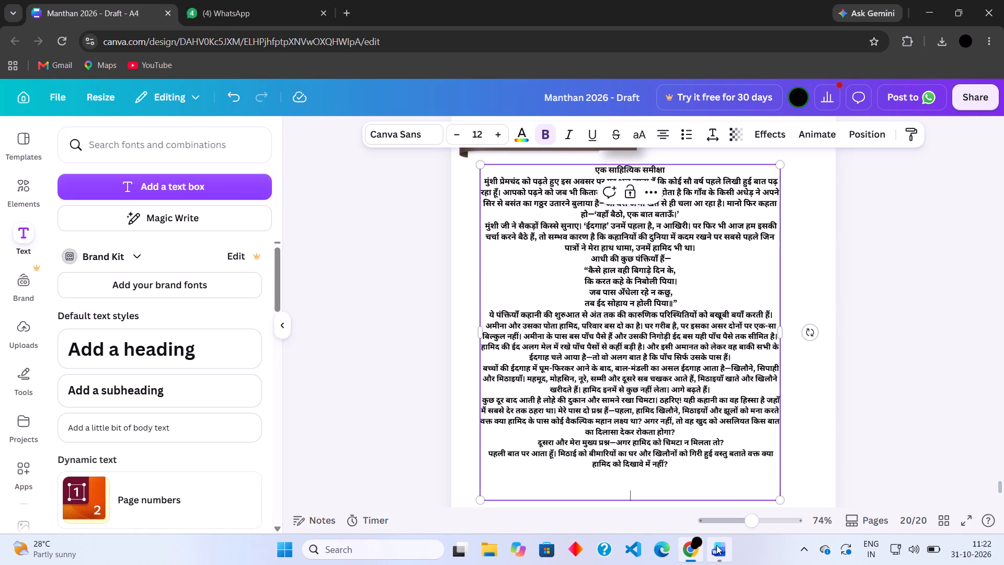
Copy the Word document's third-page text through "कर्मण्येवाधिकारस्ते मा फलेषु कदाचन।" and append it to page 20's body text, removing the extra blank lines before it.
click(716, 545)
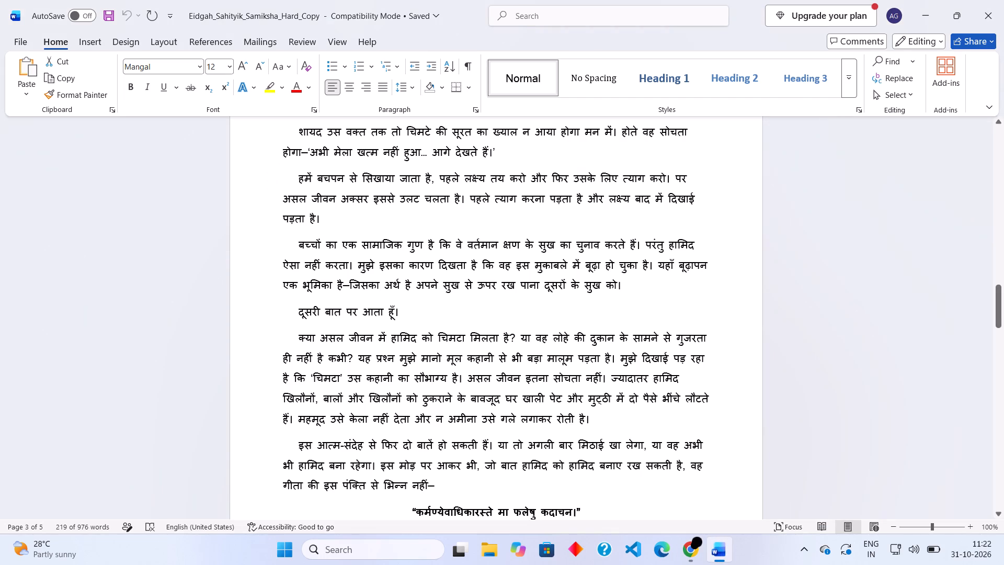
drag(294, 133, 579, 522)
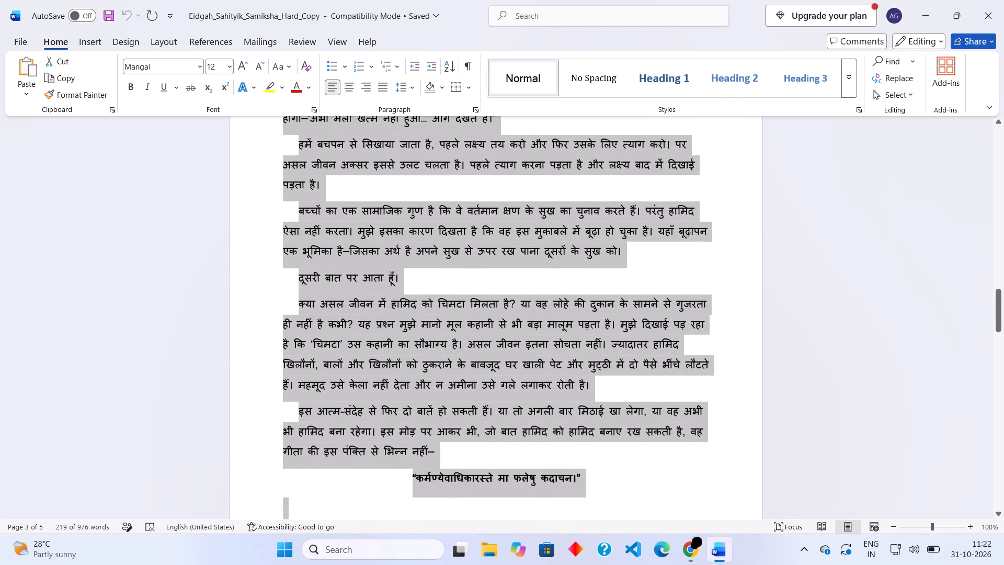
drag(579, 522, 584, 387)
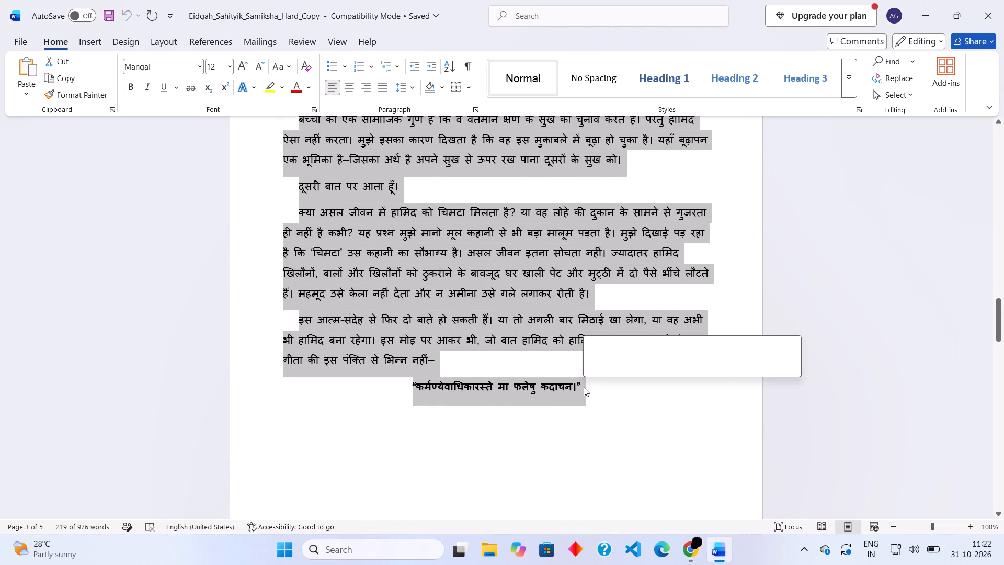
key(ctrl+c)
scroll(584, 387, down, 4)
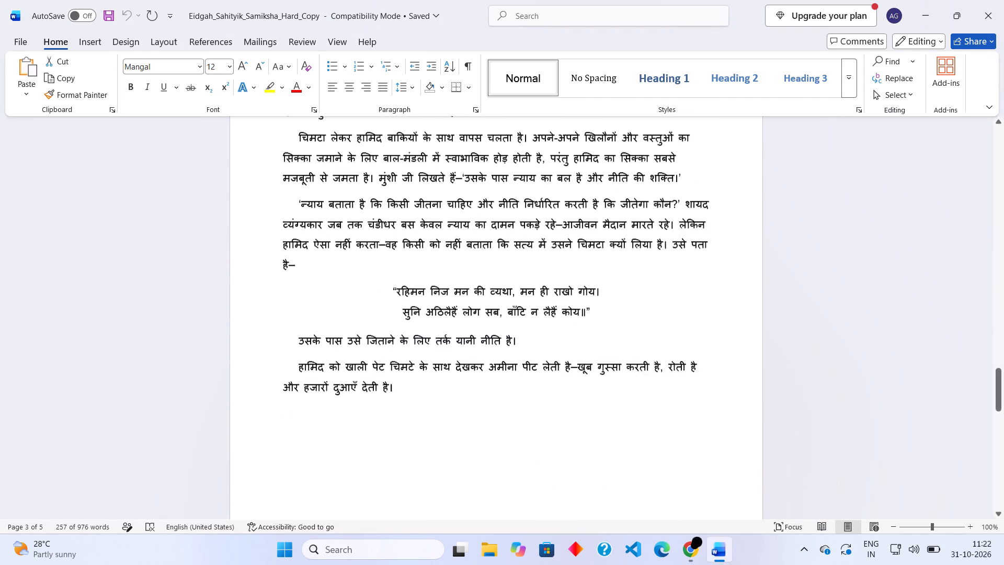
scroll(584, 387, right, 1)
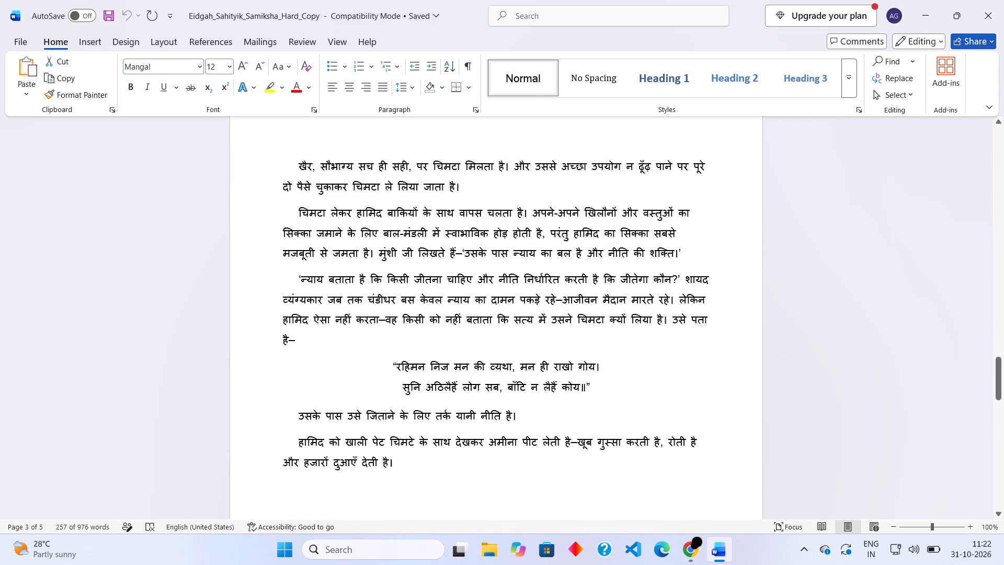
click(692, 564)
key(BackSpace)
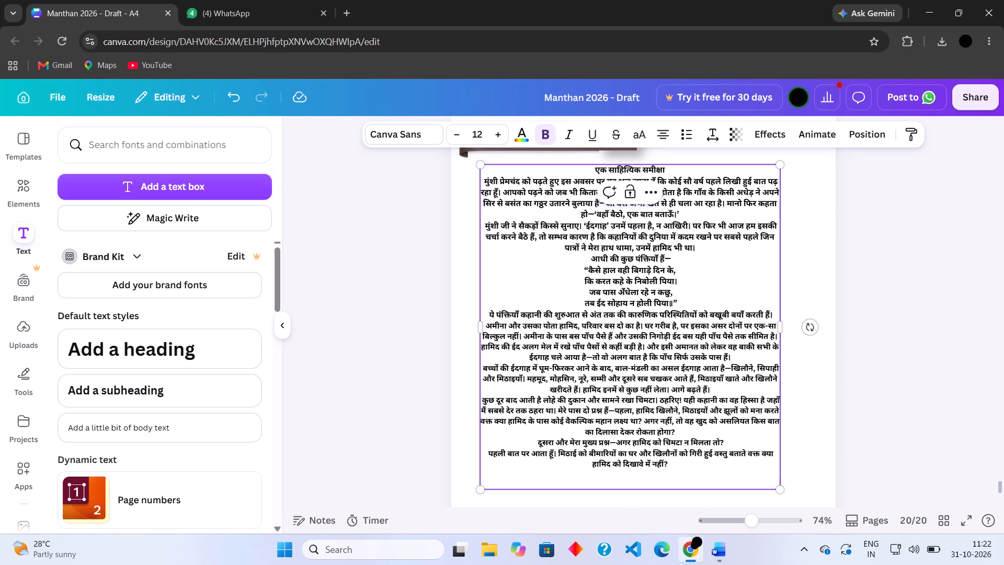
key(BackSpace)
key(ctrl+v)
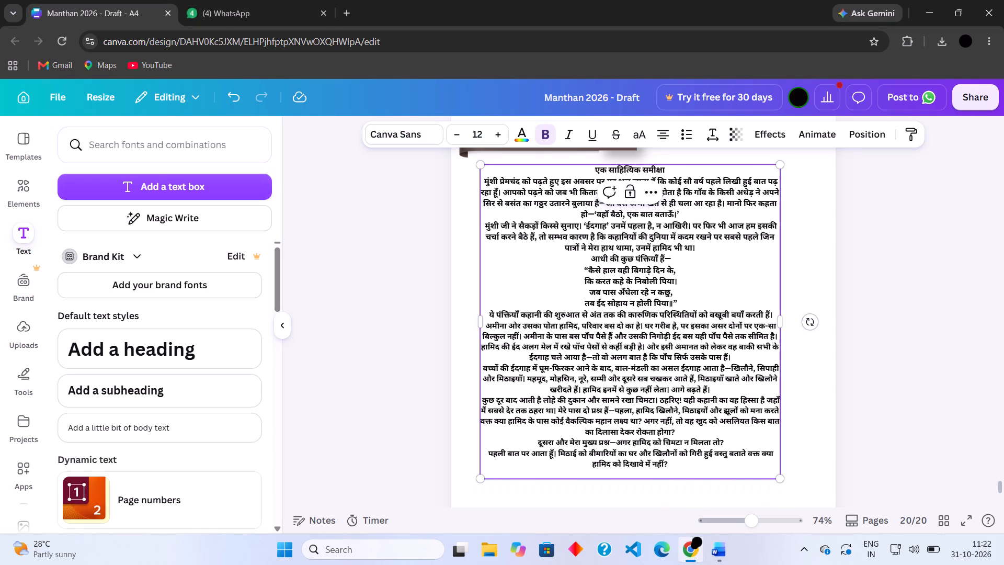
Scale page 20's body text box down proportionally to a font size of about 9.2.
scroll(690, 469, down, 4)
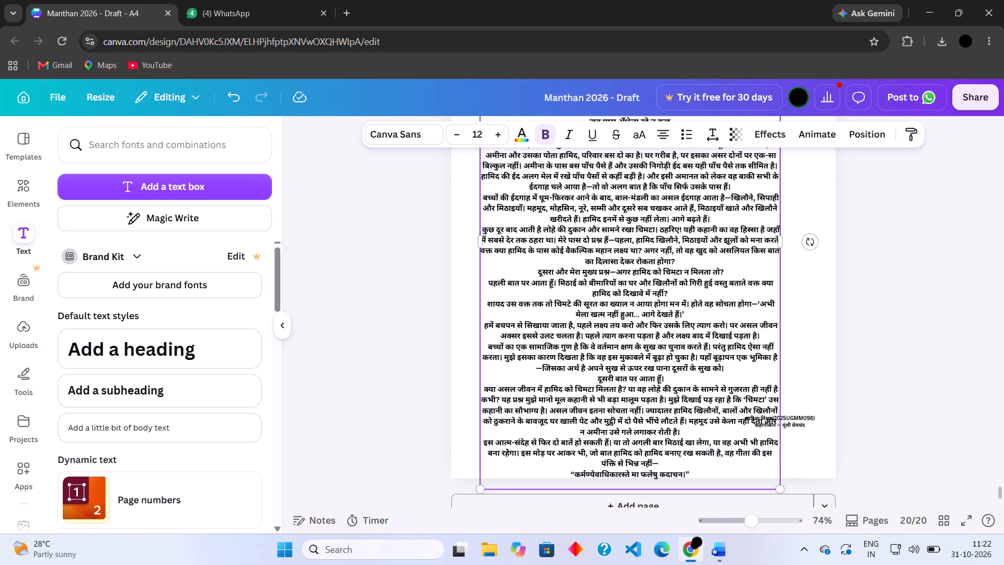
drag(779, 487, 743, 401)
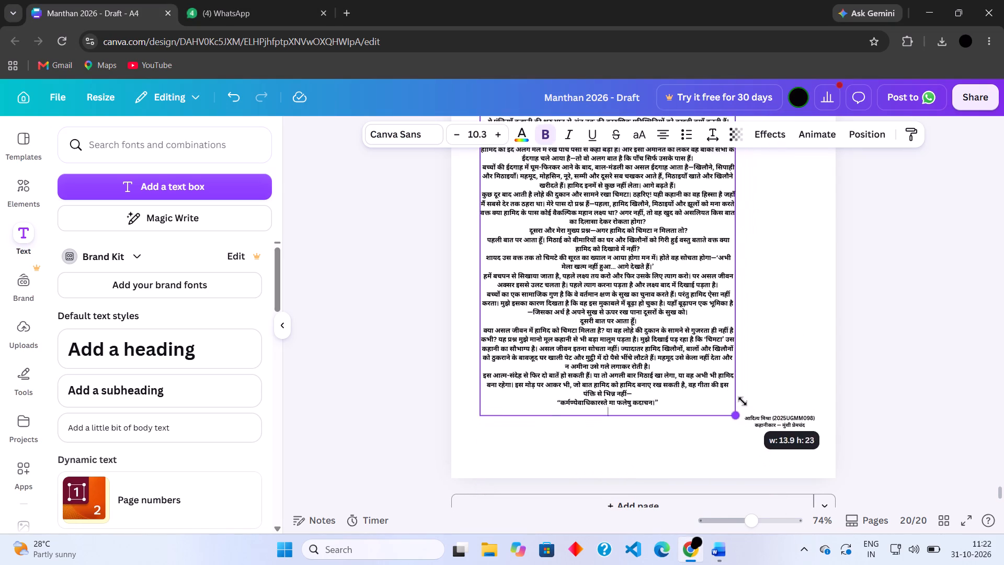
drag(743, 401, 756, 340)
Move the author details text box slightly lower, closer to page 20's bottom edge.
drag(775, 424, 782, 455)
Widen page 20's body text box so its lines extend almost to the page's right edge.
scroll(775, 298, up, 1)
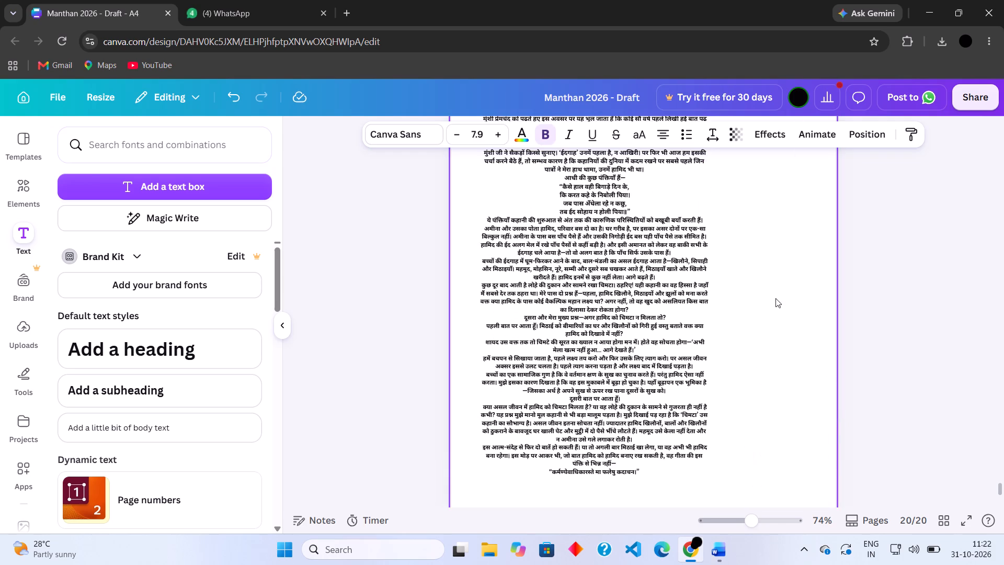
scroll(775, 298, up, 1)
click(673, 325)
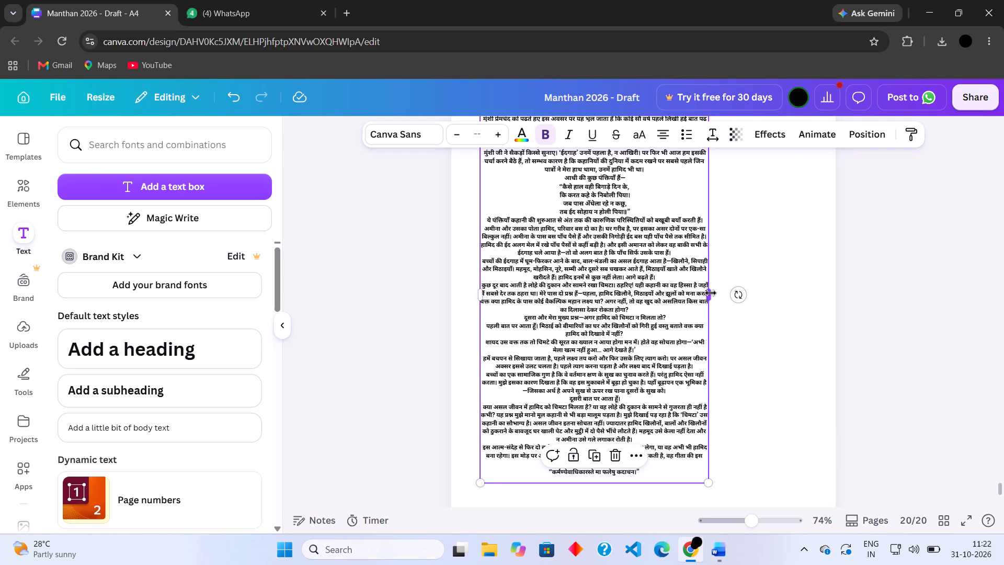
drag(711, 292, 804, 289)
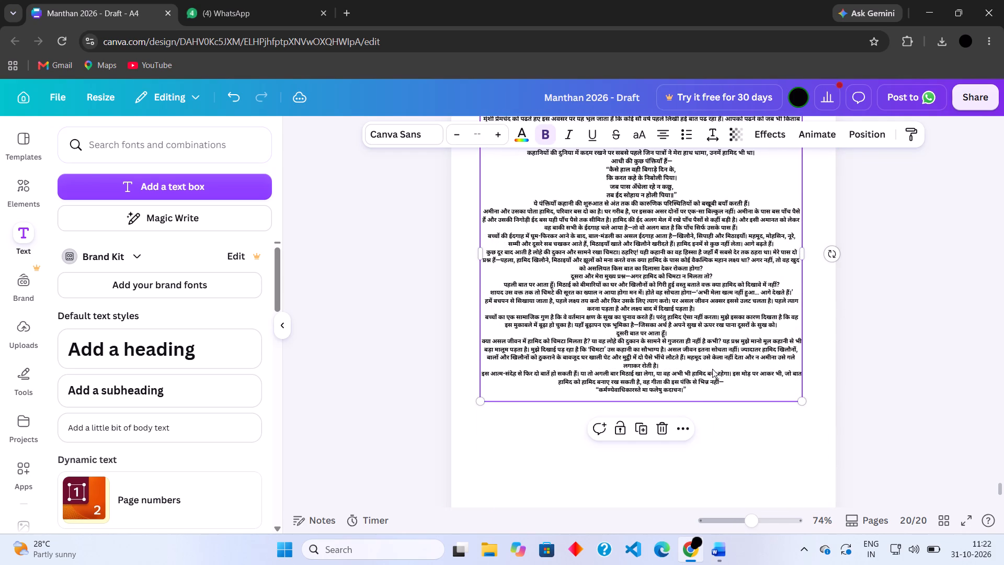
Copy the Word document's fourth-page text, starting at "खैर, सौभाग्य सच ही सही", and paste it on a new line ending page 20's body text.
click(696, 389)
scroll(696, 389, down, 2)
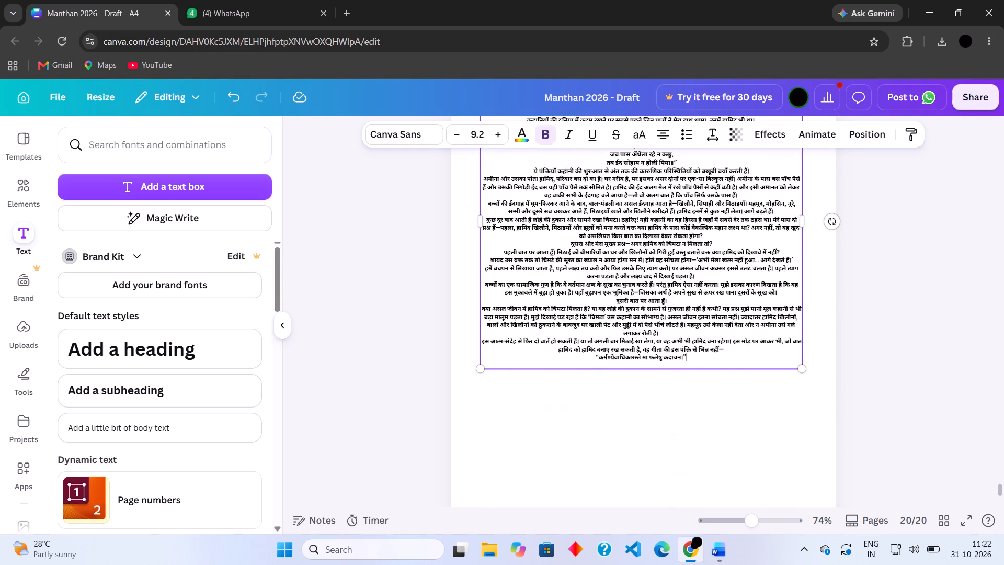
scroll(696, 389, down, 2)
key(Return)
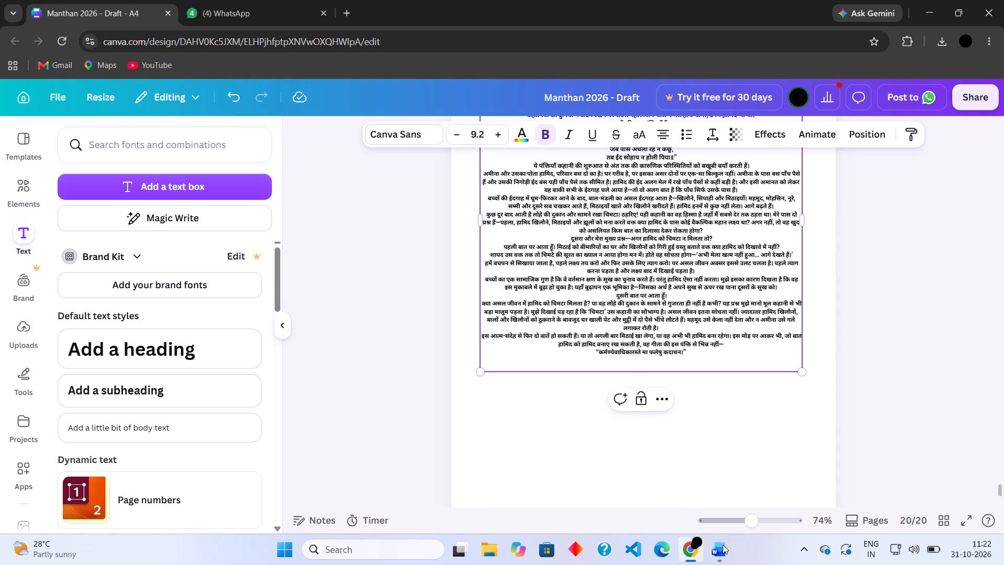
click(713, 545)
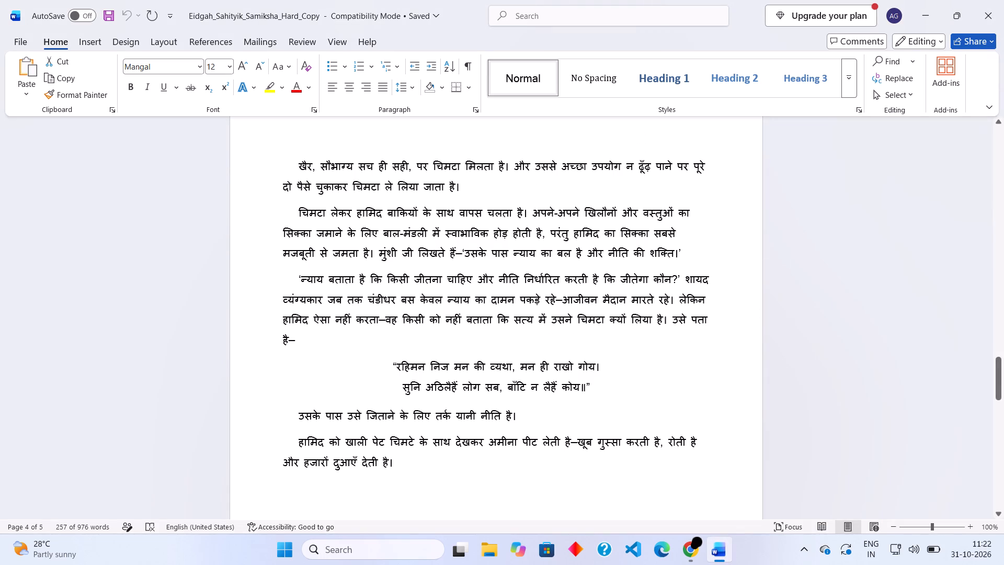
drag(292, 158, 394, 461)
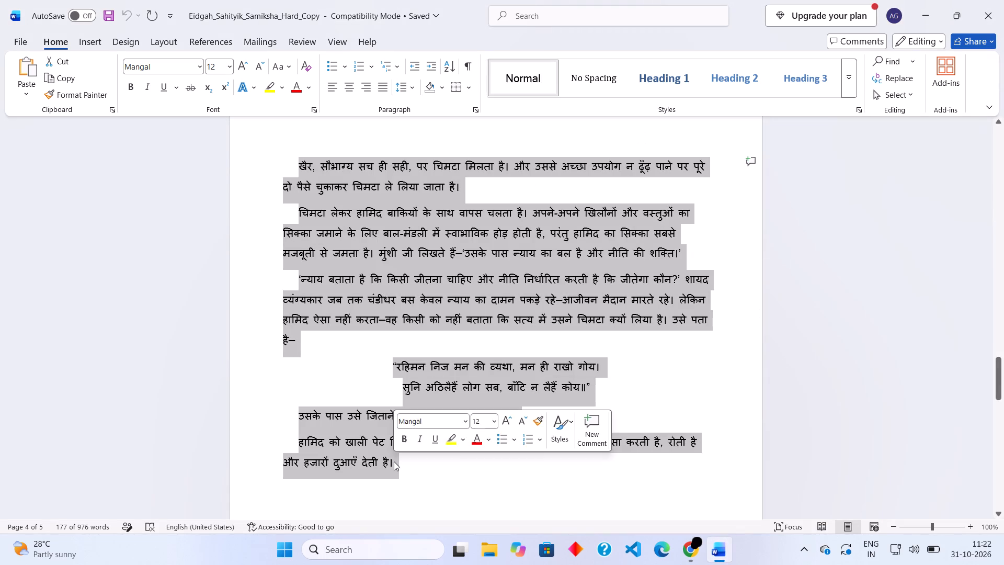
key(ctrl+c)
scroll(394, 461, down, 3)
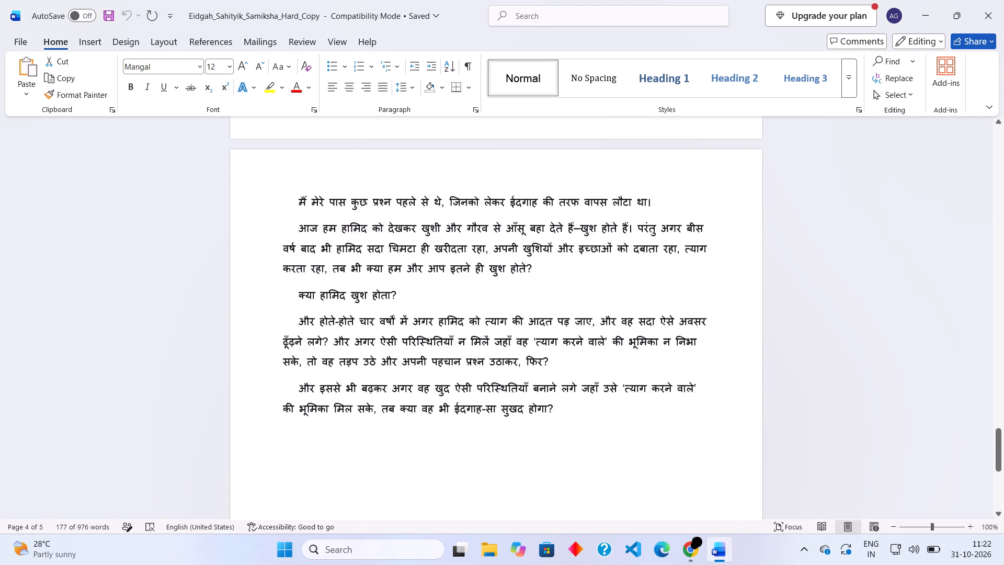
scroll(394, 461, down, 2)
click(693, 556)
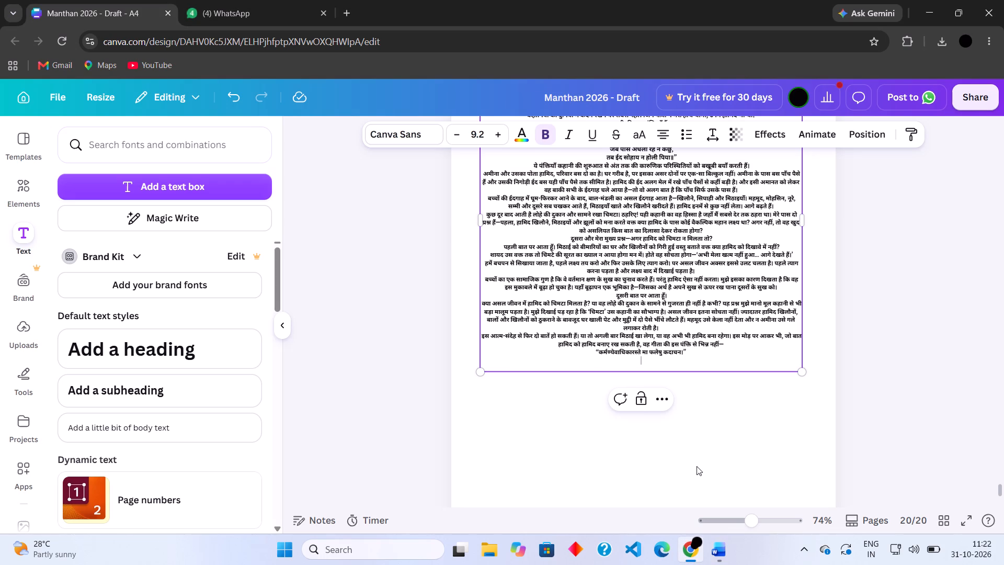
key(ctrl+v)
Copy the Word document's fifth-page text, from "मैं मेरे पास कुछ प्रश्न" to "सुखद होगा?", for page 20's body text.
click(724, 549)
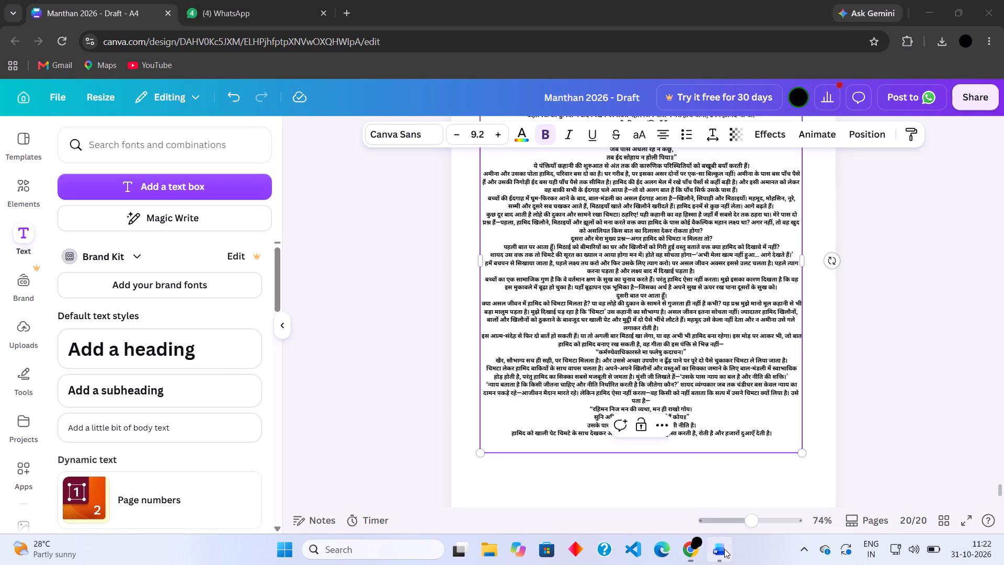
drag(293, 214, 439, 333)
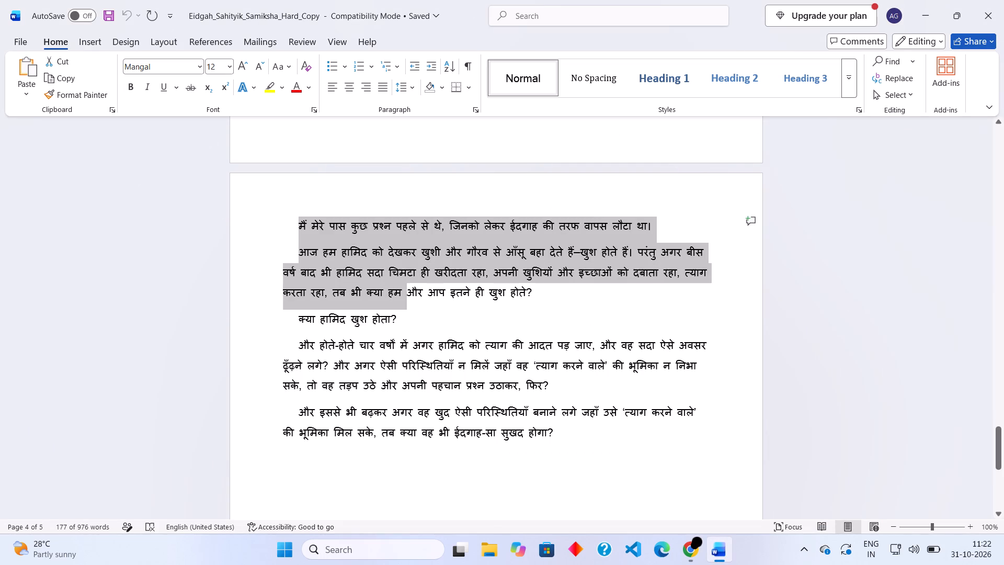
drag(439, 333, 551, 430)
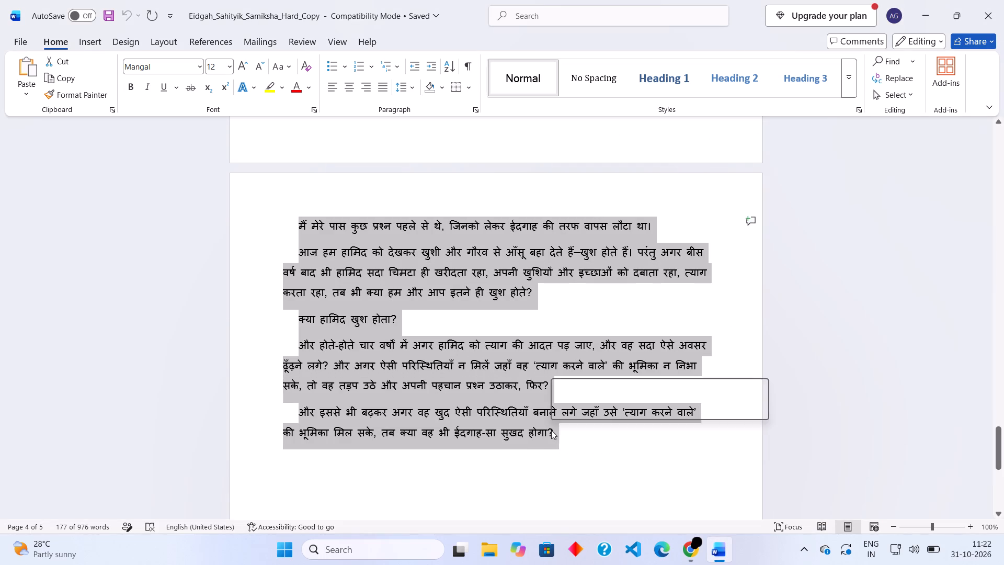
key(ctrl+c)
scroll(551, 430, down, 4)
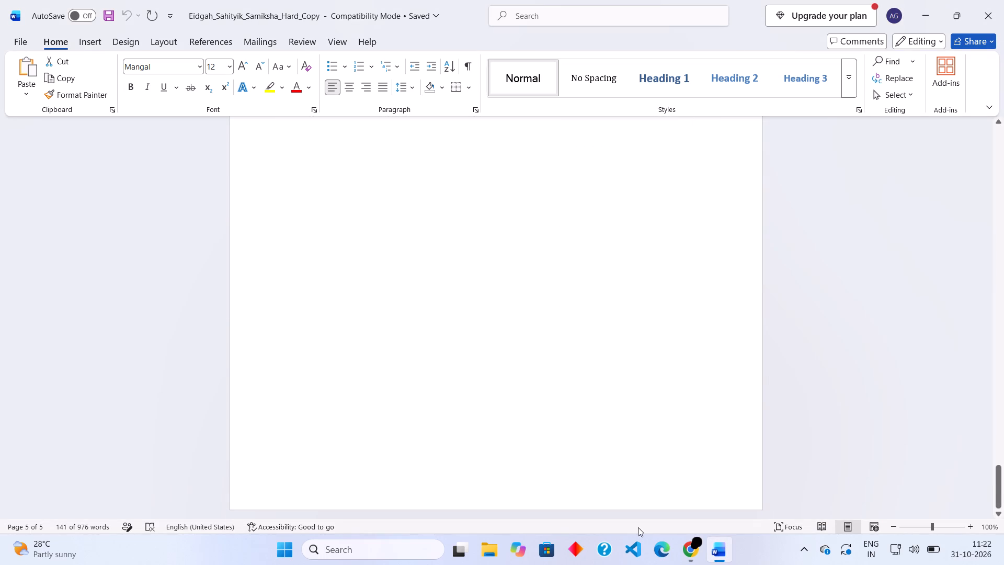
Switch to the Manthan 2026 draft in Canva and paste the copied fifth-page text at the end of page 20's body text.
click(695, 549)
key(ctrl+v)
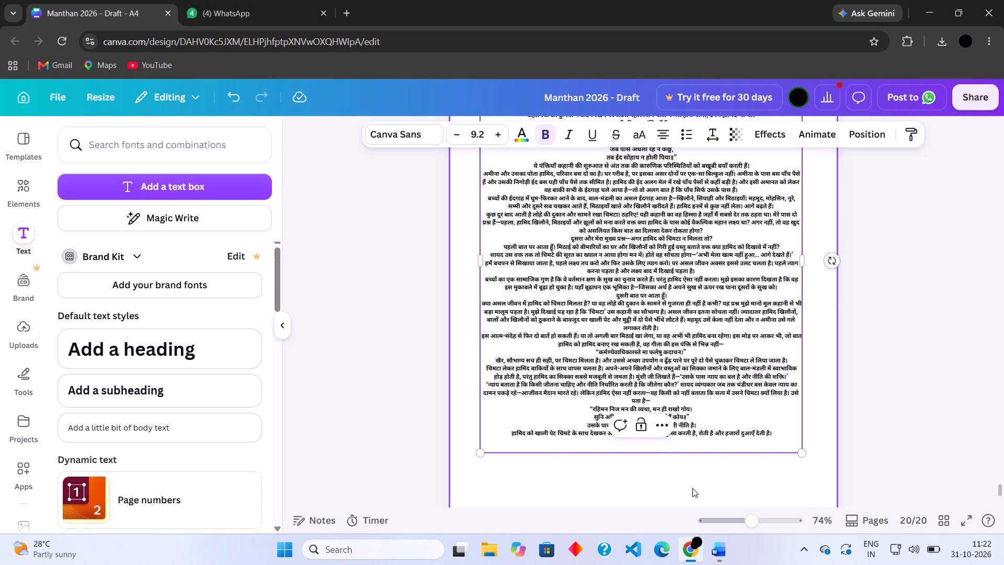
scroll(692, 488, down, 1)
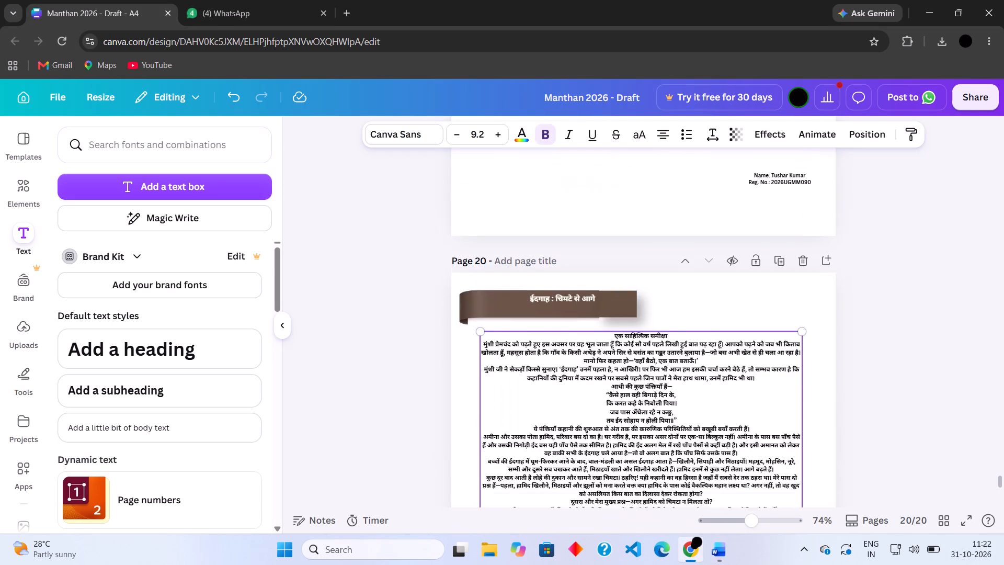
scroll(692, 488, down, 6)
click(920, 302)
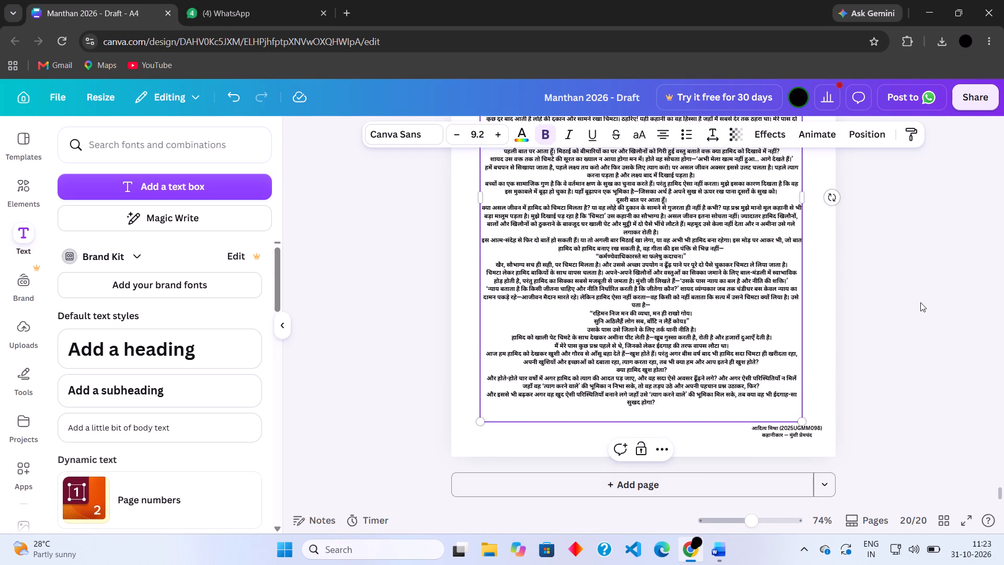
Duplicate page 20, the ईदगाह : चिमटे से आगे page, as a base for the next writing.
scroll(920, 302, up, 4)
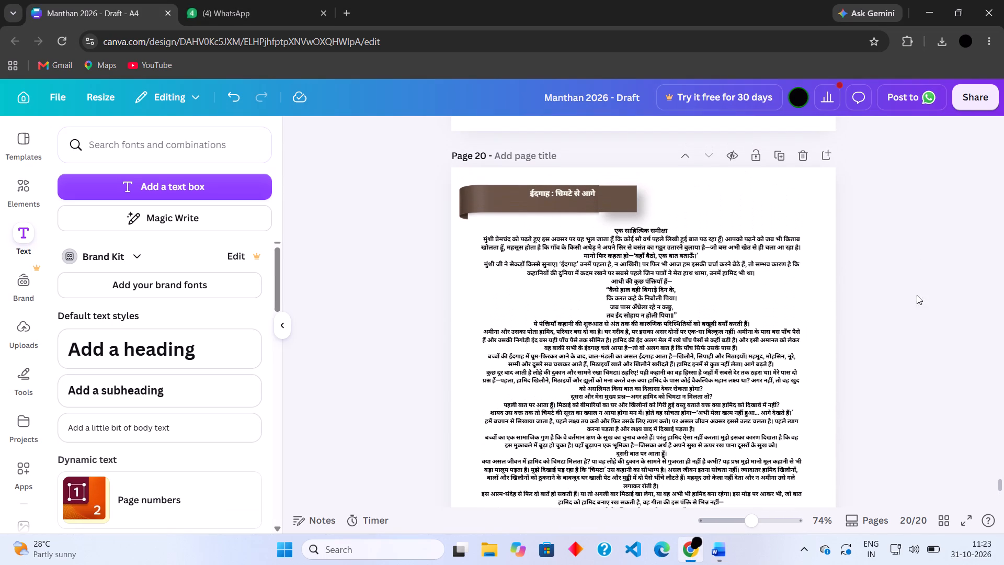
click(779, 154)
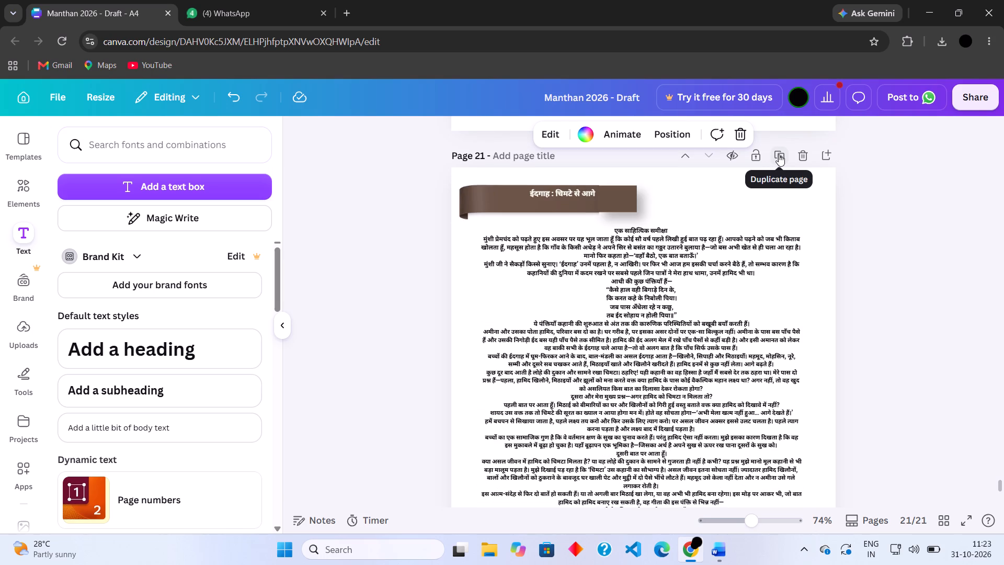
scroll(765, 277, down, 1)
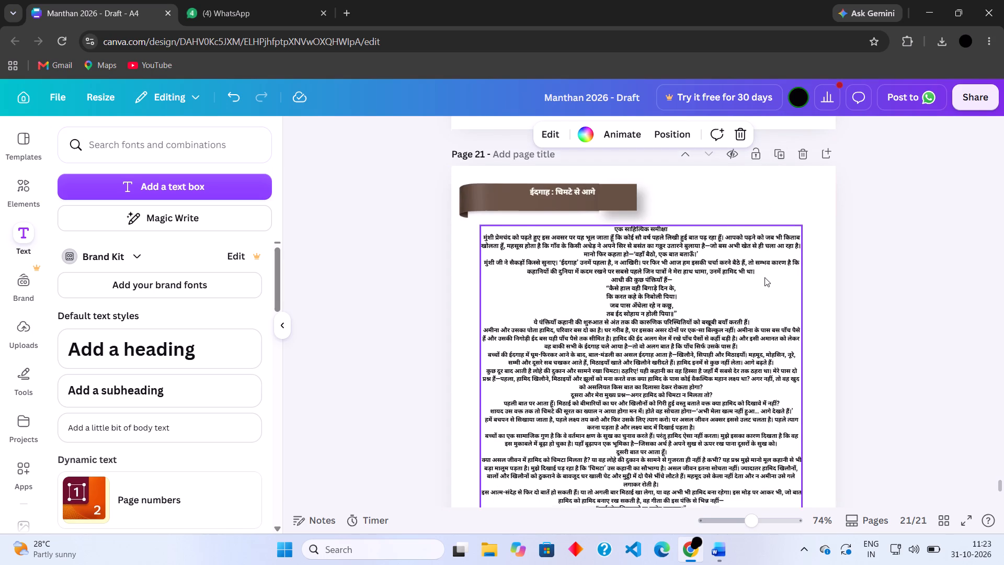
scroll(765, 277, down, 1)
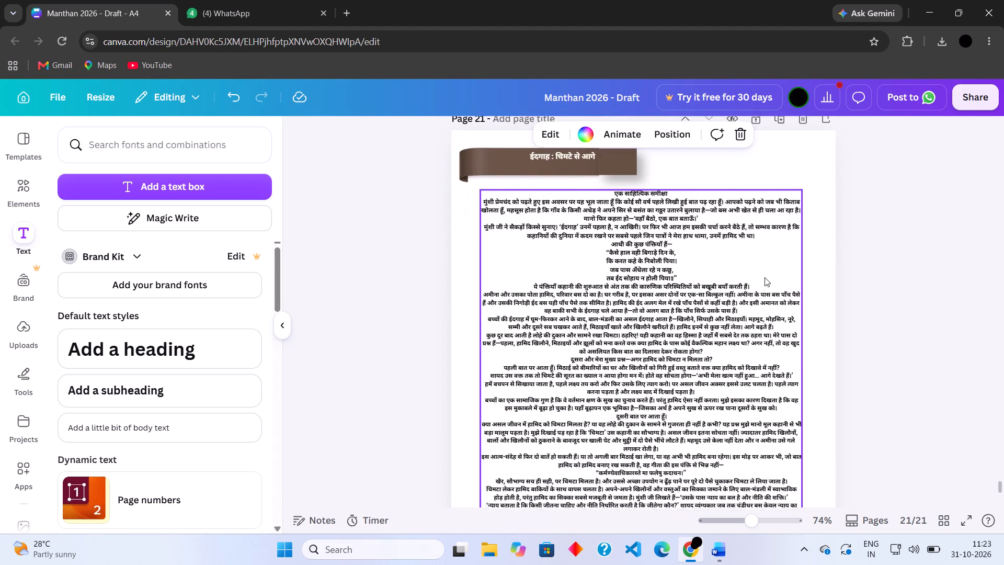
scroll(765, 277, down, 1)
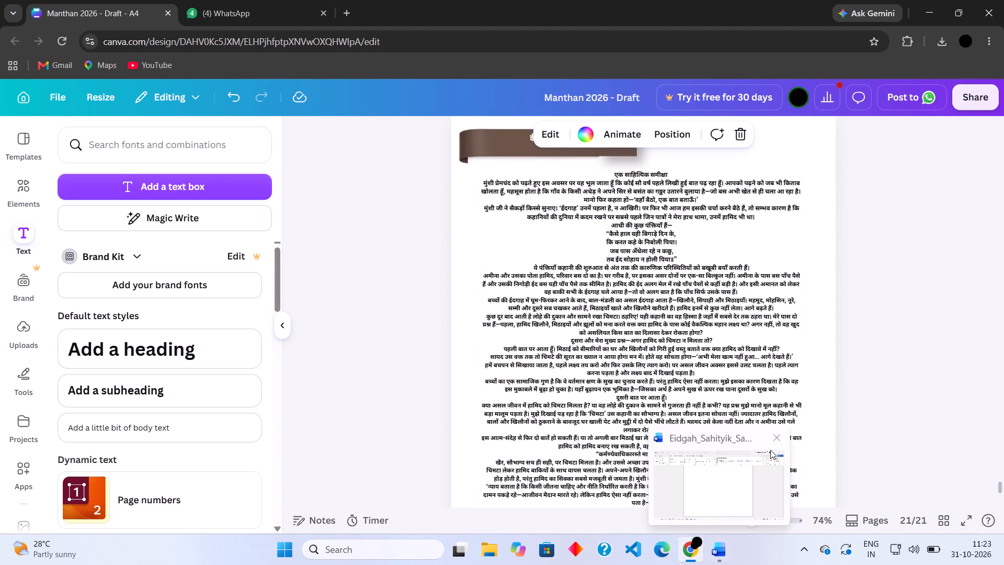
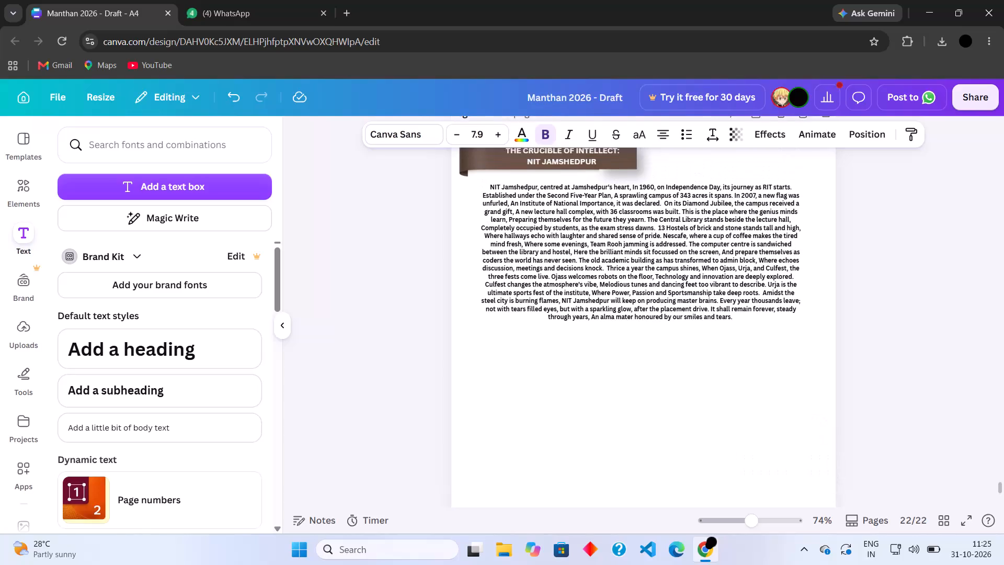
Reshape page 22's NIT Jamshedpur body text box, enlarging its text to about size 13.3 with lines slightly narrower than before.
scroll(772, 459, up, 1)
click(745, 213)
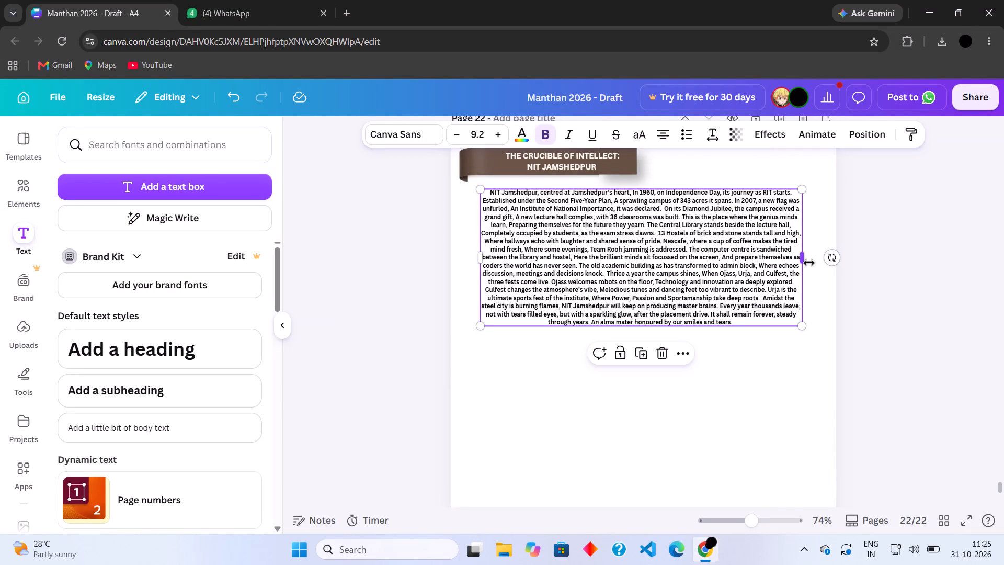
drag(804, 260, 698, 255)
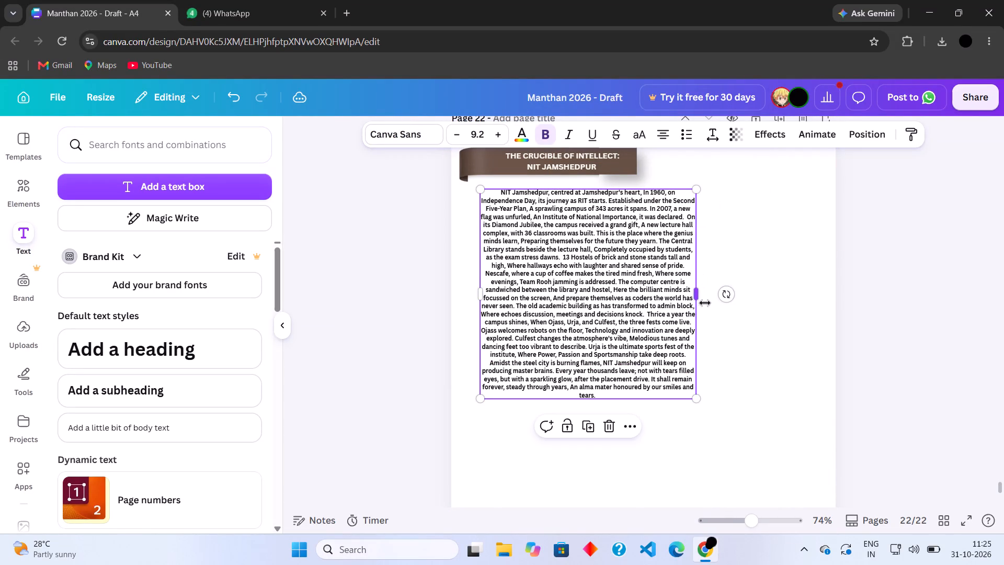
drag(701, 402, 802, 485)
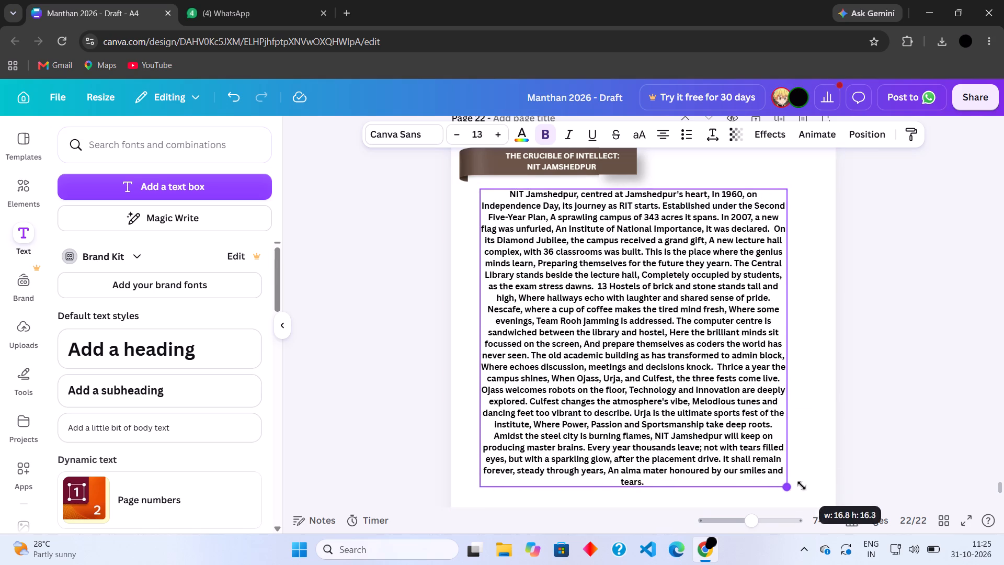
drag(802, 485, 803, 489)
drag(794, 344, 783, 348)
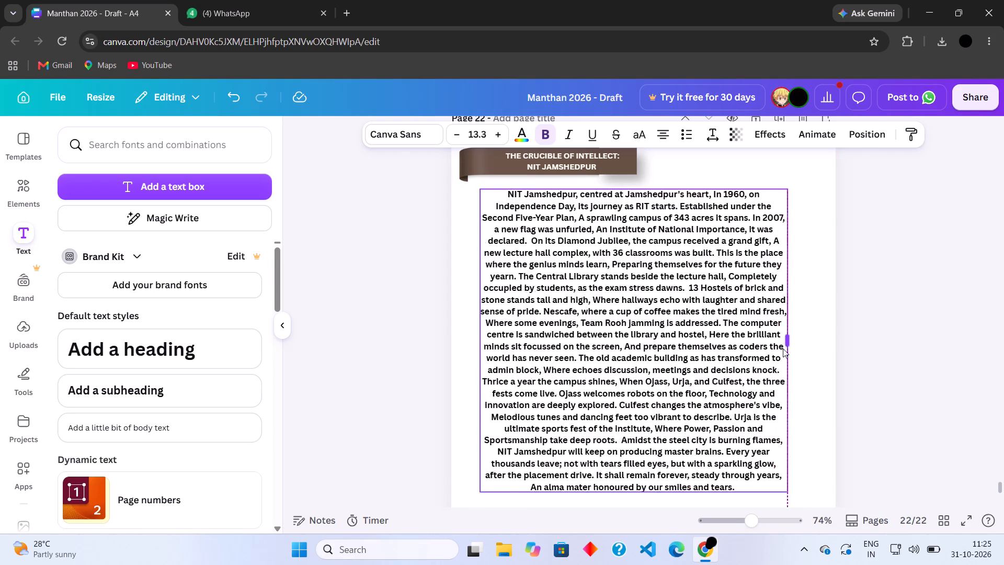
drag(783, 348, 780, 349)
scroll(779, 399, down, 1)
click(861, 359)
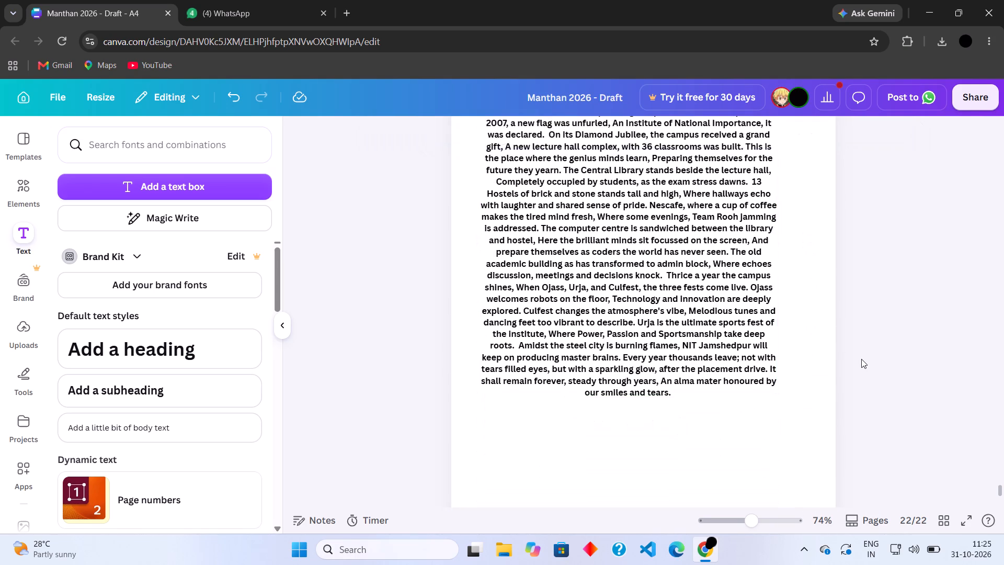
Duplicate page 22, the THE CRUCIBLE OF INTELLECT: NIT JAMSHEDPUR page.
scroll(861, 359, up, 3)
click(782, 200)
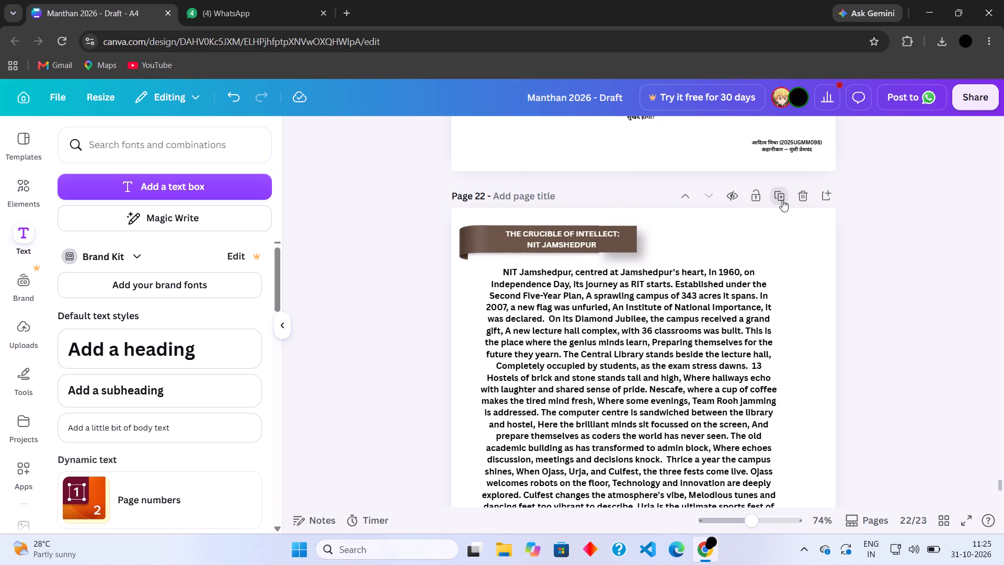
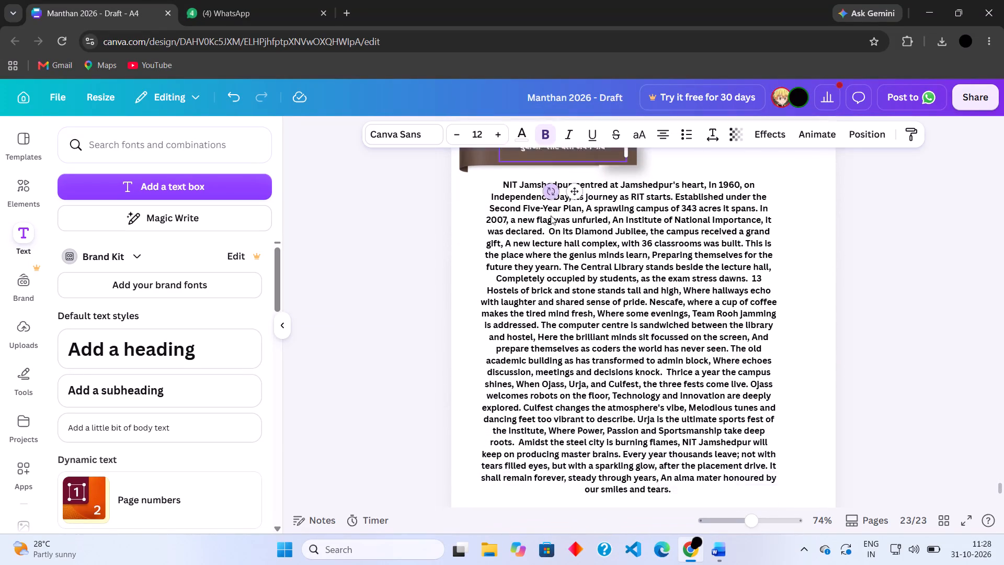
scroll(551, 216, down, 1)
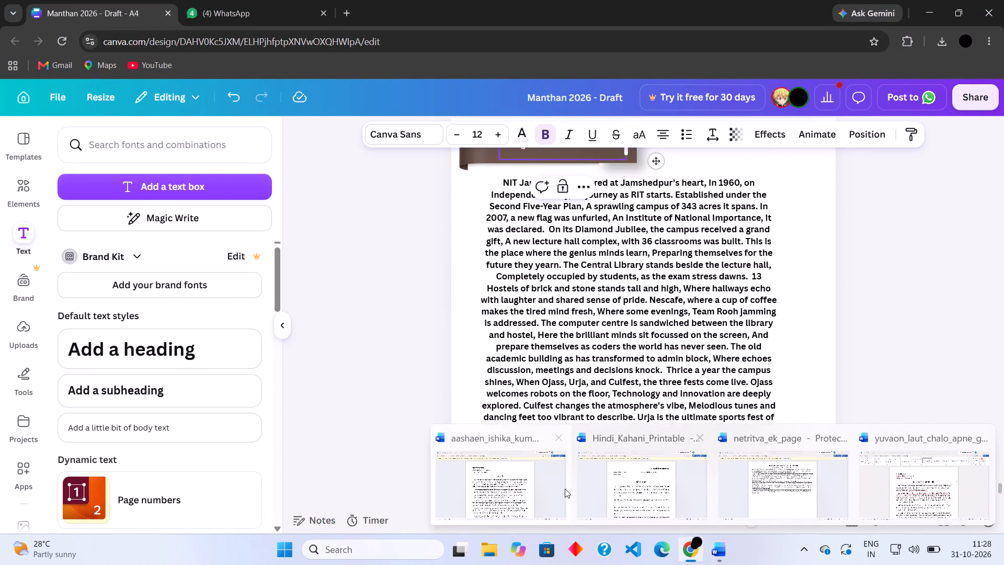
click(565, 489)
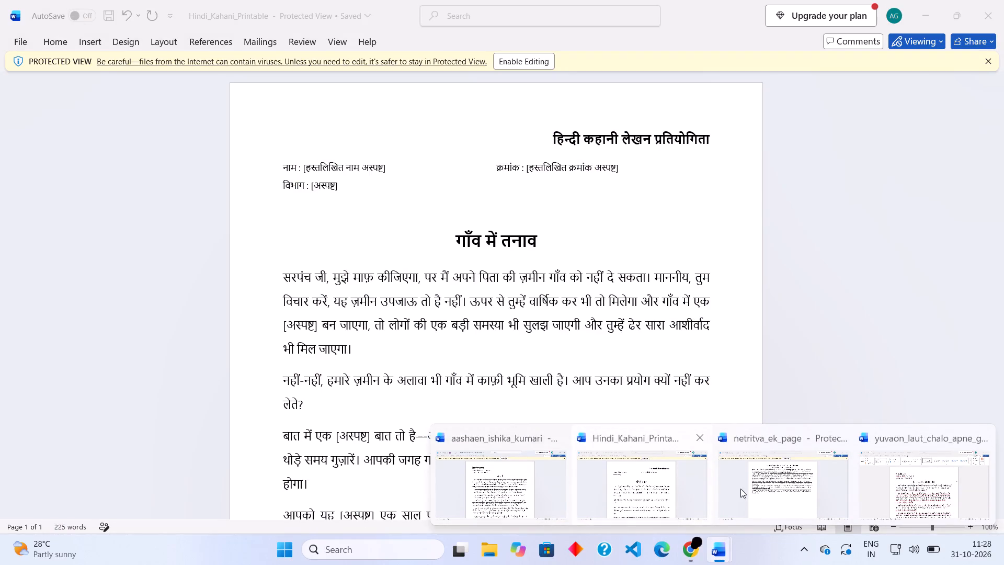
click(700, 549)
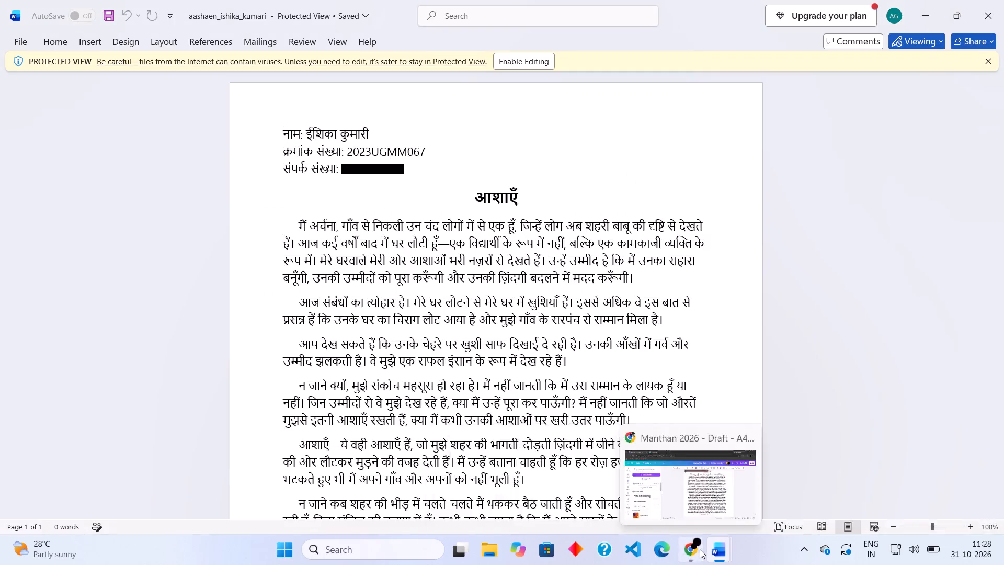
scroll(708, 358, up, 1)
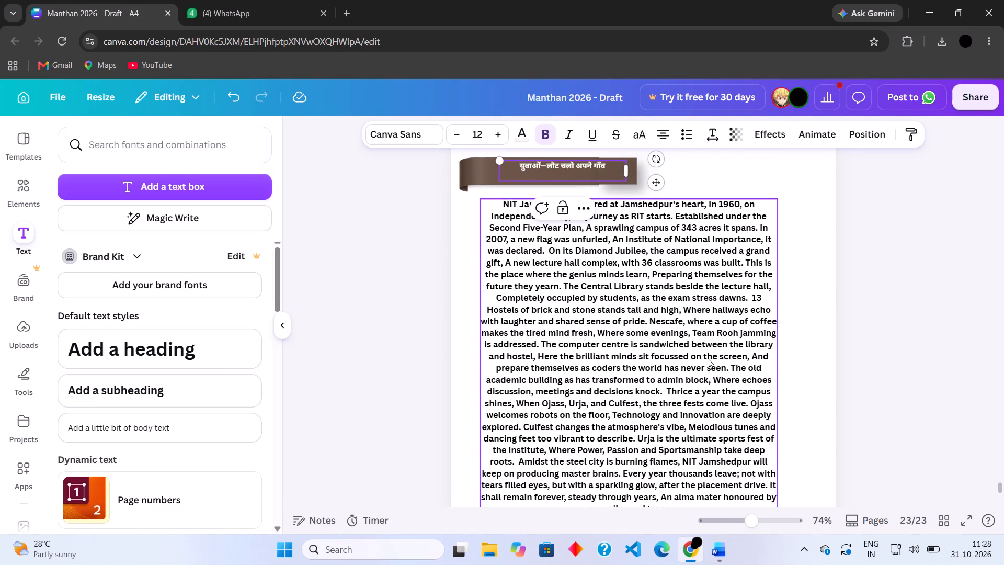
Copy the author's name, registration and mobile lines from the yuvaon_laut_chalo_apne_gaon document and paste them over page 23's author details.
click(532, 469)
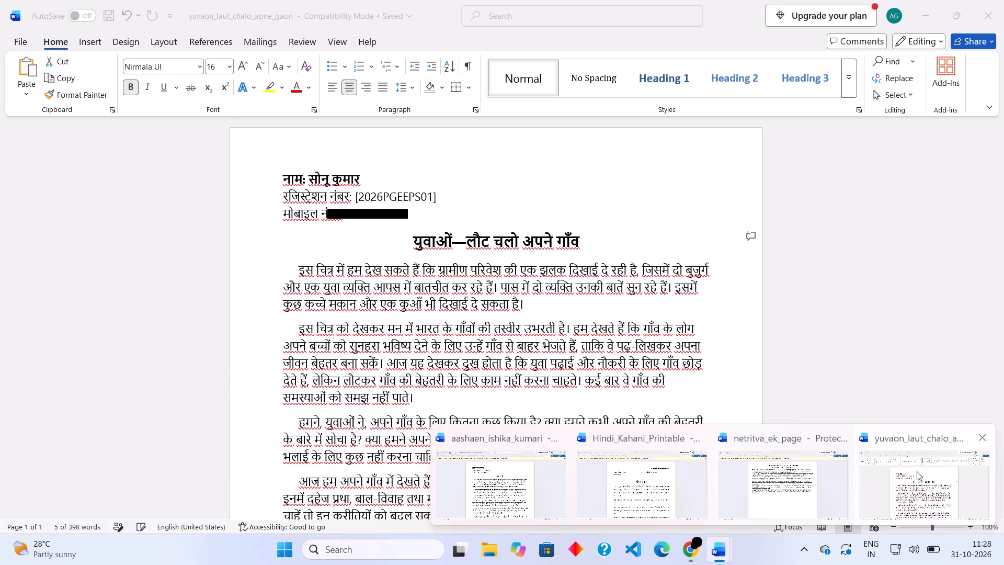
click(918, 471)
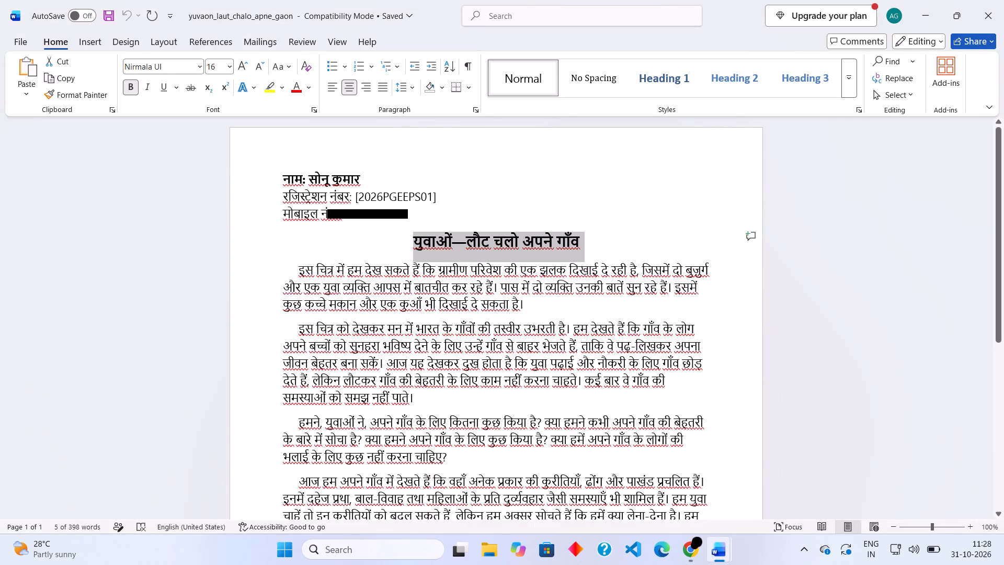
drag(282, 174, 394, 211)
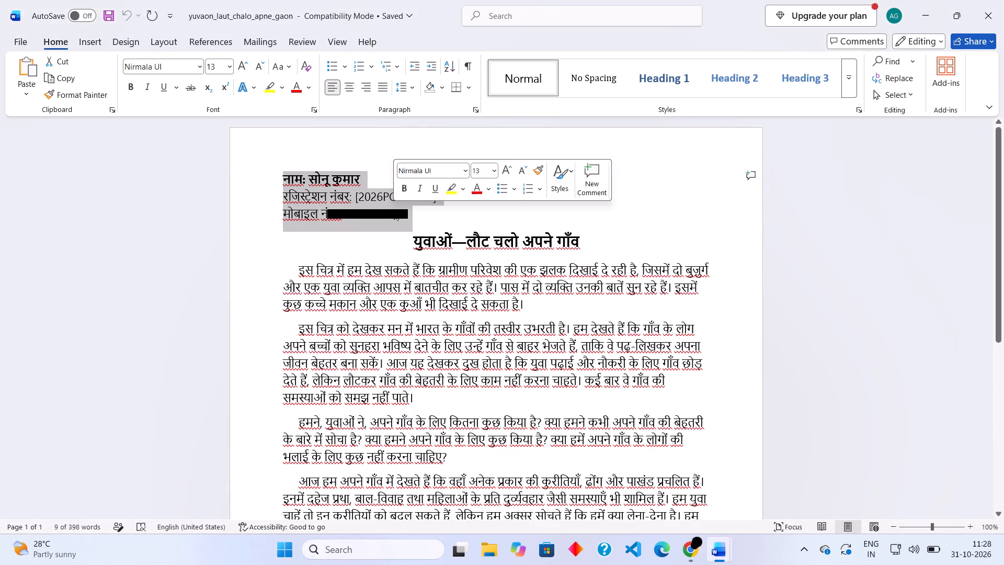
key(ctrl+c)
scroll(660, 418, right, 1)
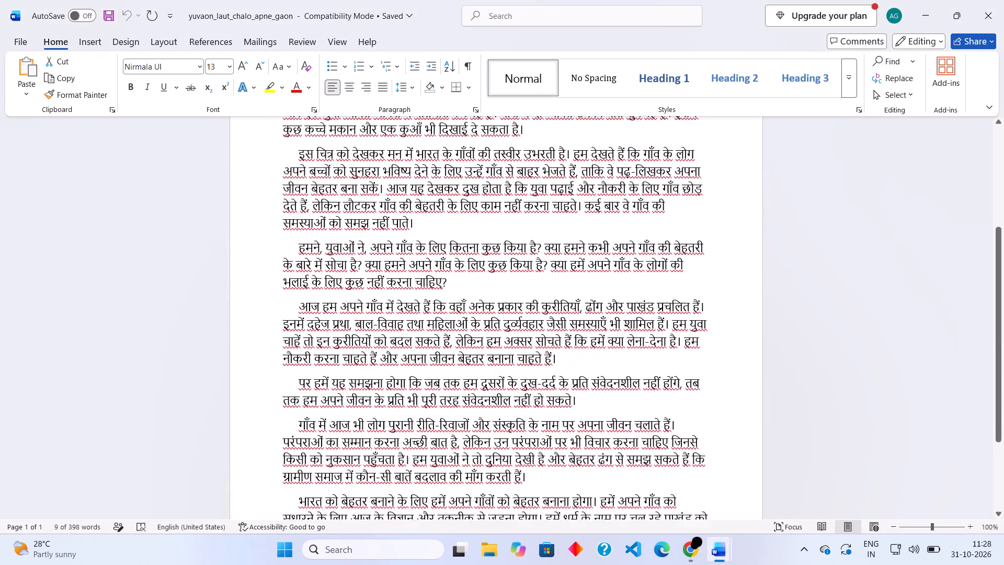
scroll(660, 418, right, 1)
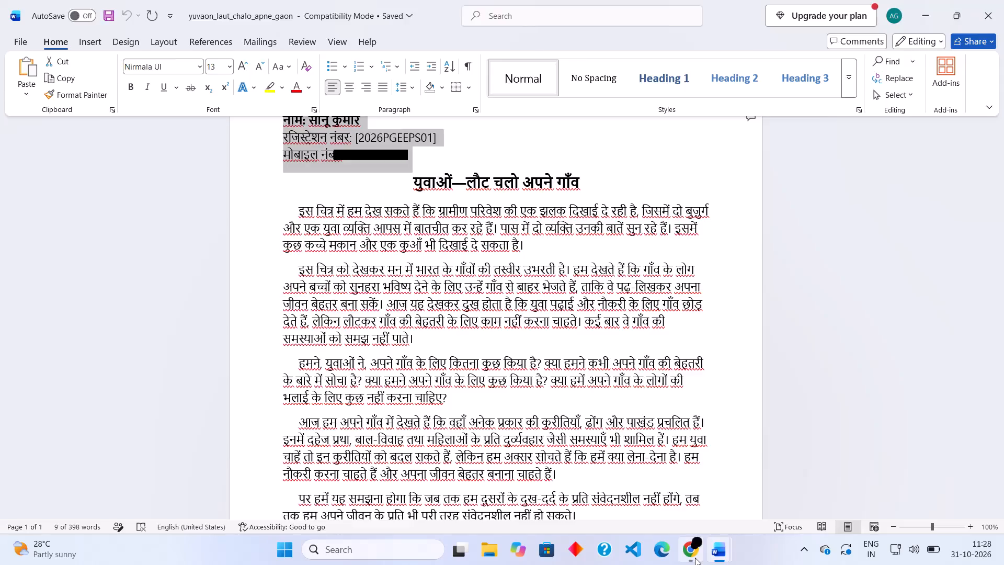
click(695, 558)
scroll(653, 455, down, 2)
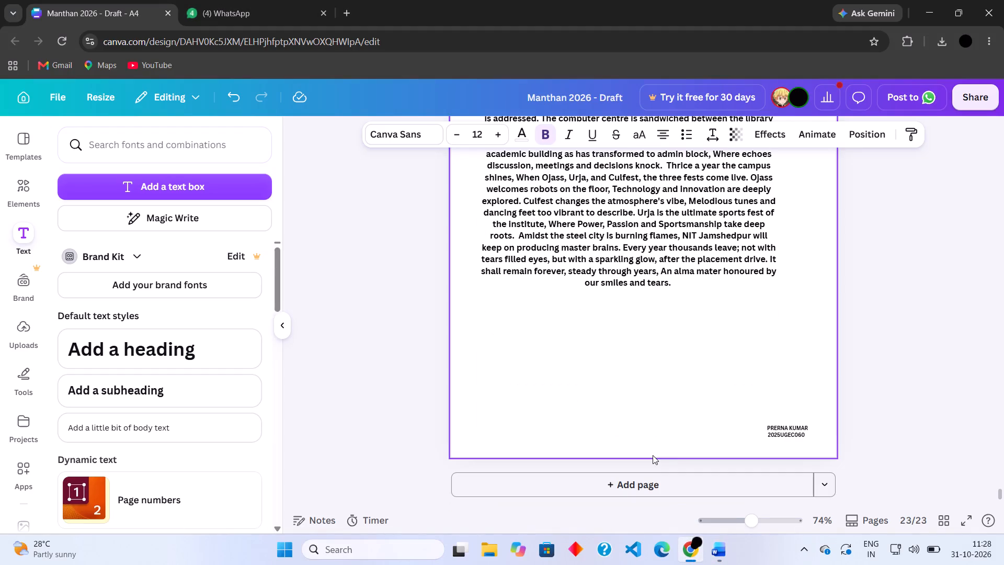
double_click(766, 437)
key(ctrl+v)
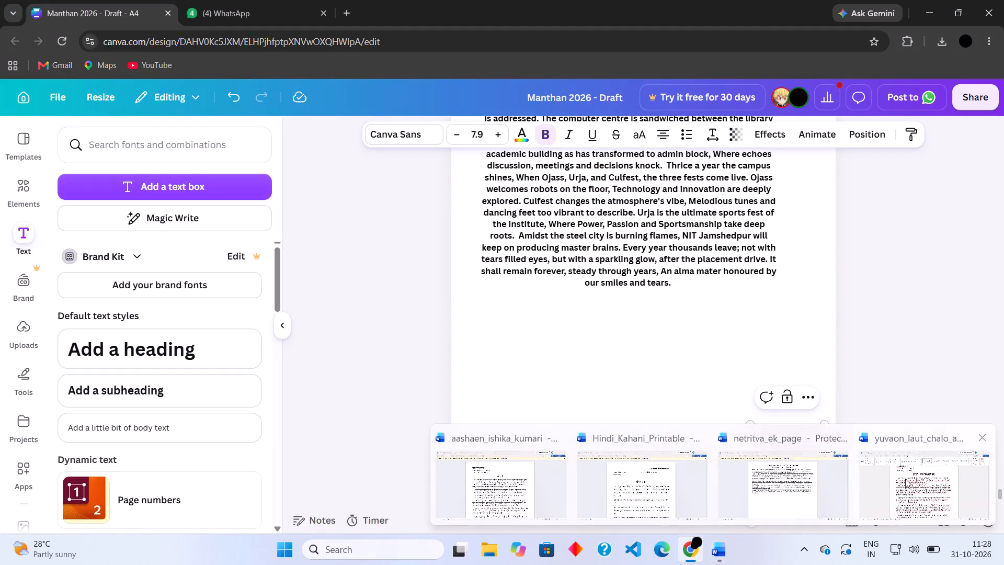
Replace page 23's English body text with the yuvaon_laut_chalo_apne_gaon document's full text, from "इस चित्र में हम देख सकते हैं" to "प्रयास करना होगा।".
click(918, 476)
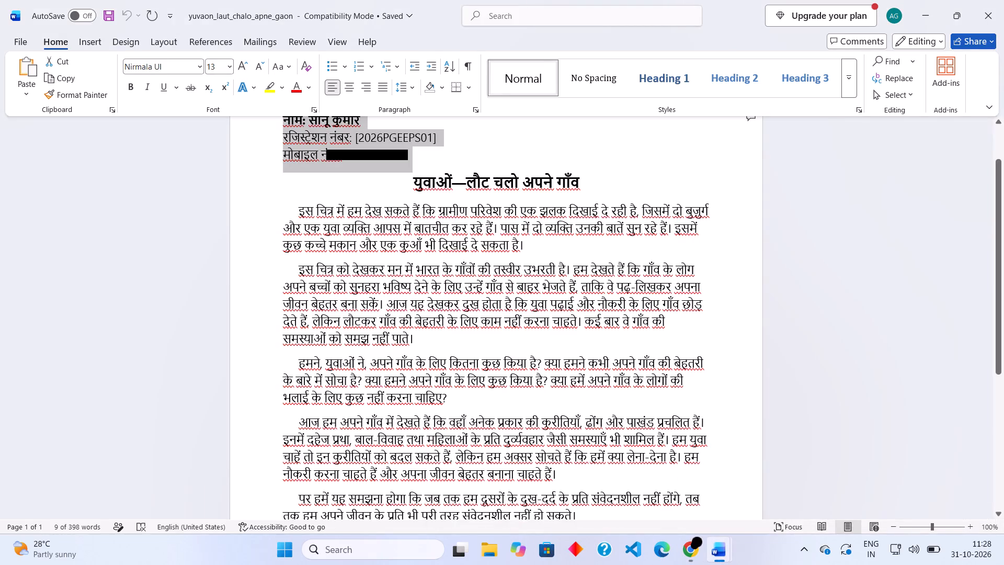
drag(294, 205, 604, 434)
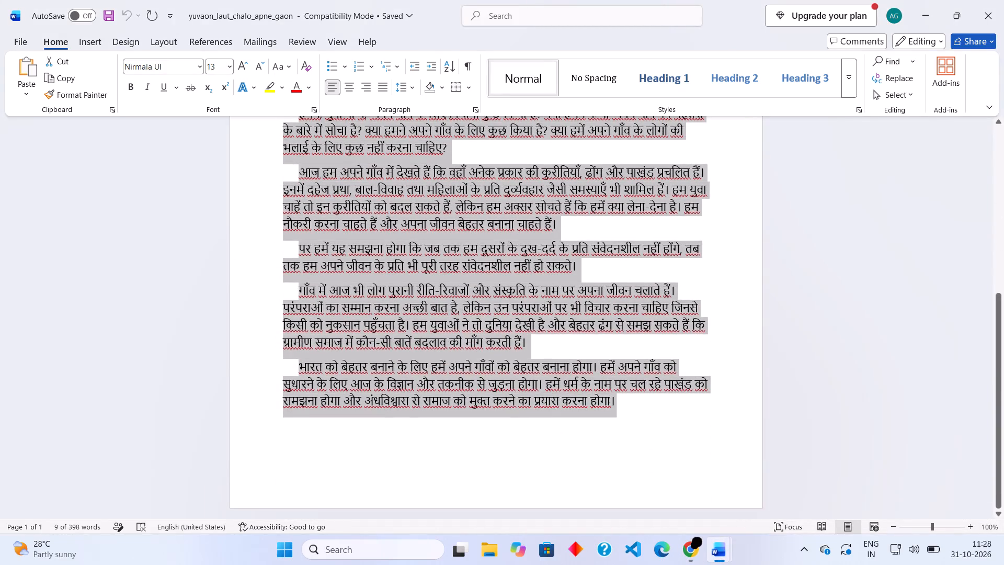
drag(604, 434, 615, 402)
key(ctrl+c)
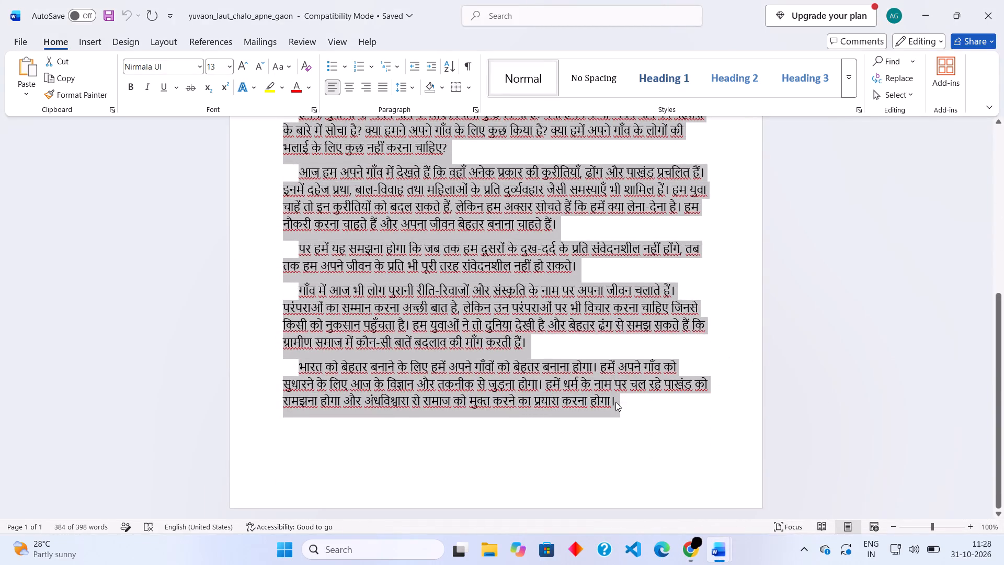
click(704, 549)
scroll(667, 262, up, 1)
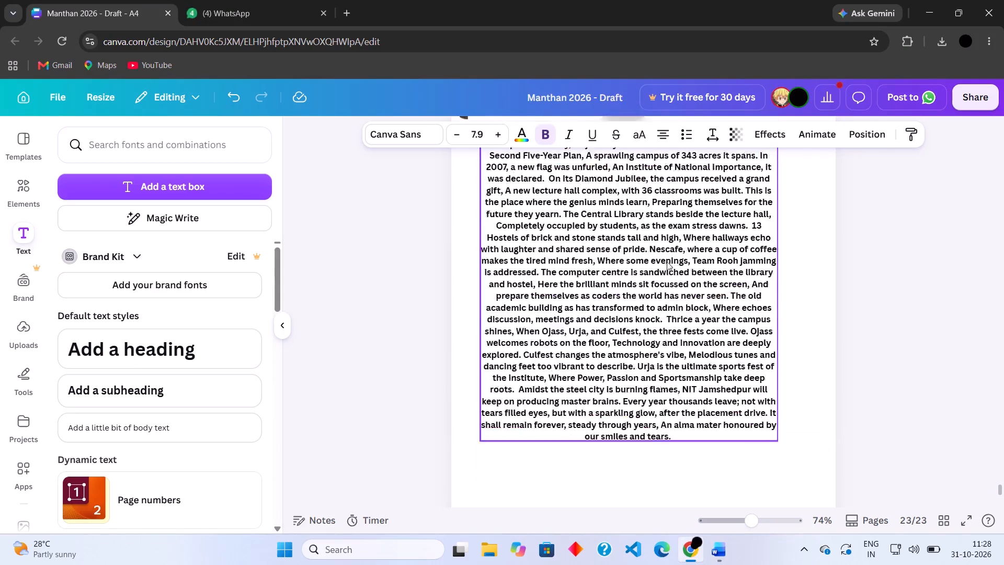
scroll(667, 262, up, 1)
double_click(667, 262)
key(ctrl+v)
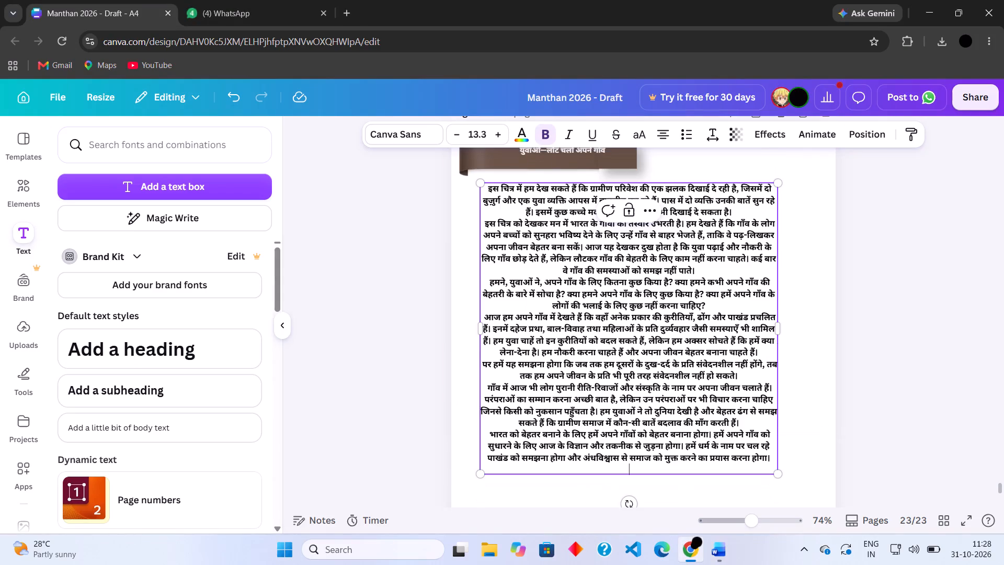
Duplicate page 23 to create page 24 for the next article.
scroll(667, 262, up, 1)
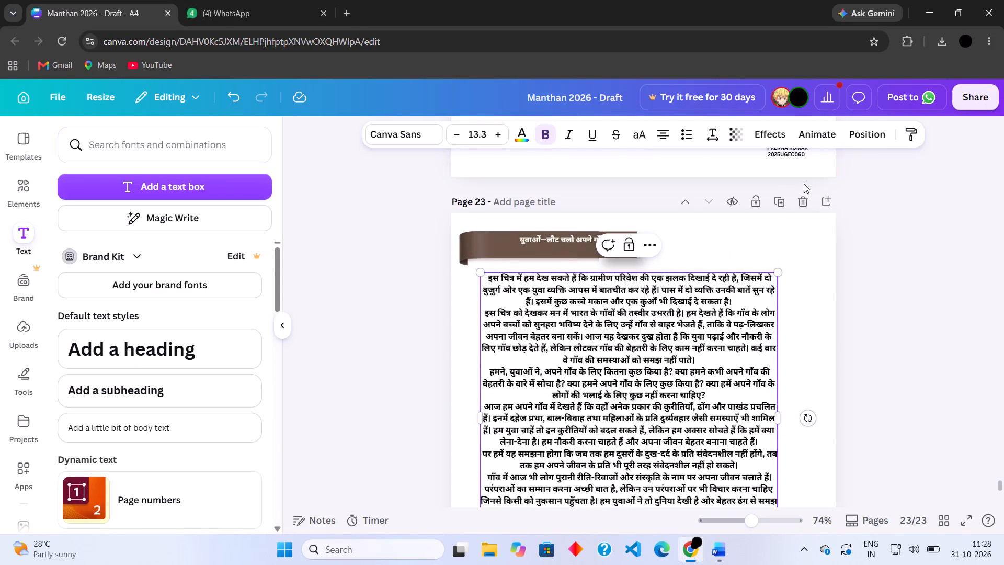
click(784, 196)
scroll(741, 307, down, 1)
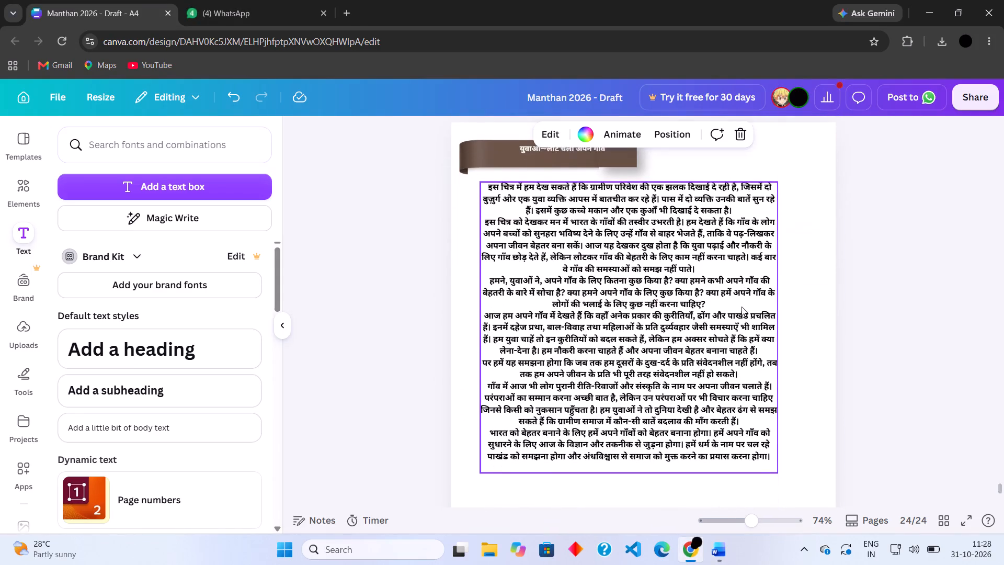
scroll(741, 307, down, 1)
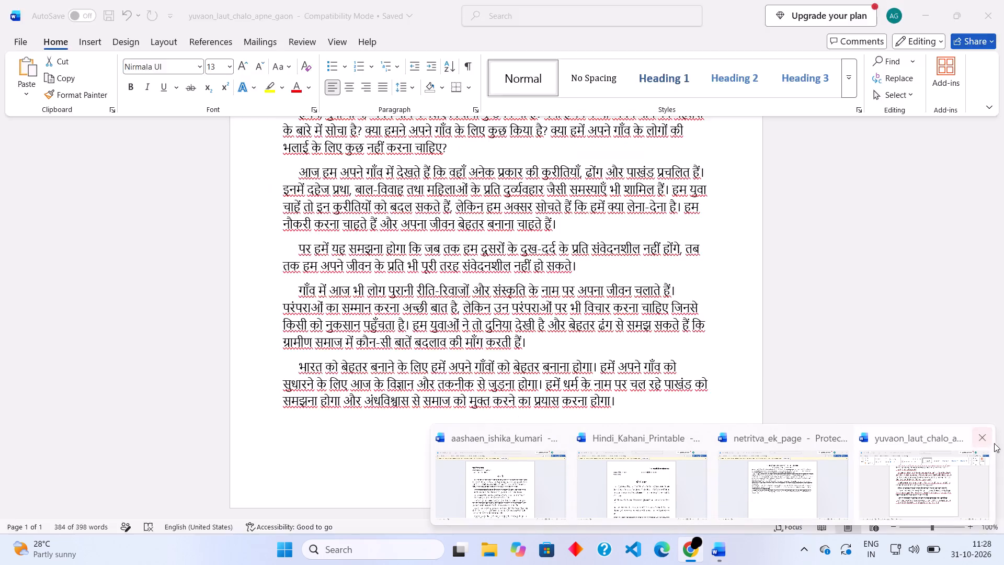
Close the yuvaon_laut_chalo_apne_gaon Word document.
click(976, 442)
Replace page 24's body text with the netritva_ek_page document's text, from "प्रस्तावना" to "इतिहास लिखता है।".
click(867, 496)
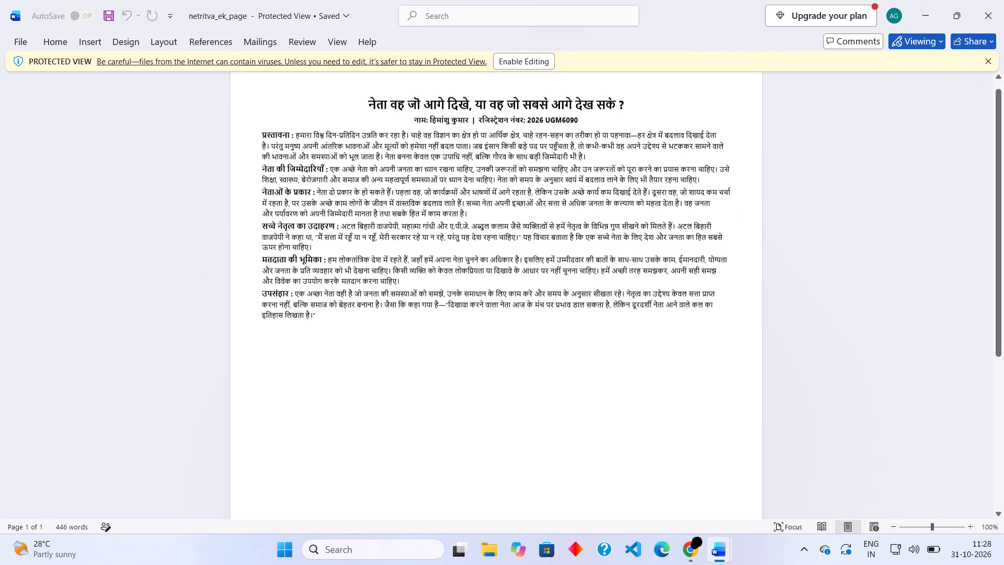
drag(321, 321, 305, 135)
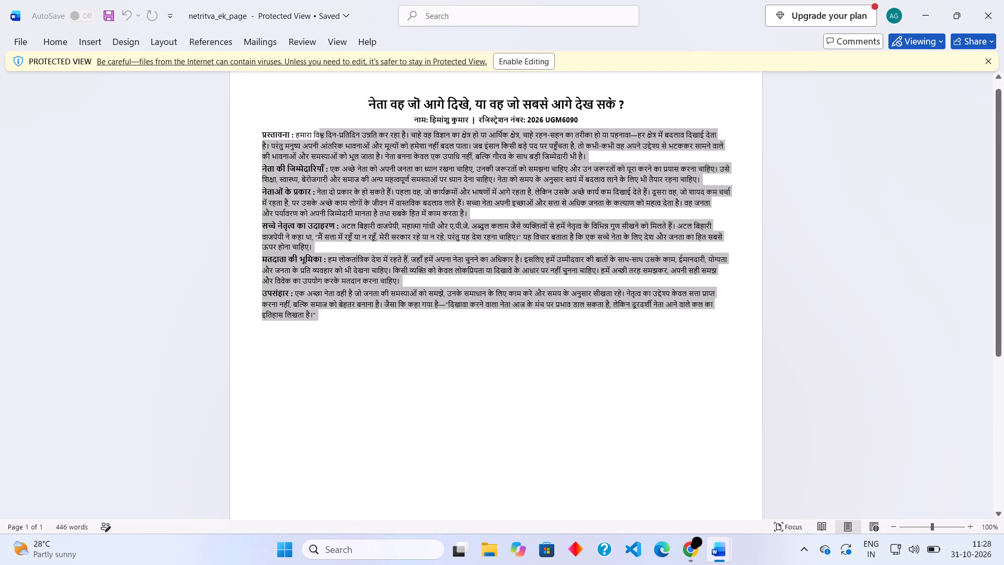
drag(305, 135, 262, 137)
key(ctrl+c)
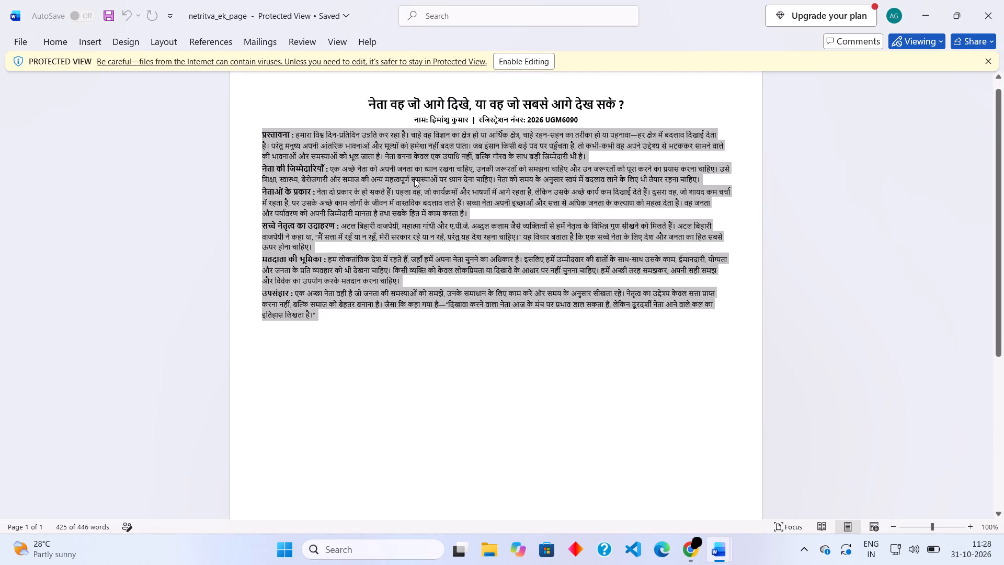
scroll(604, 246, up, 1)
click(695, 556)
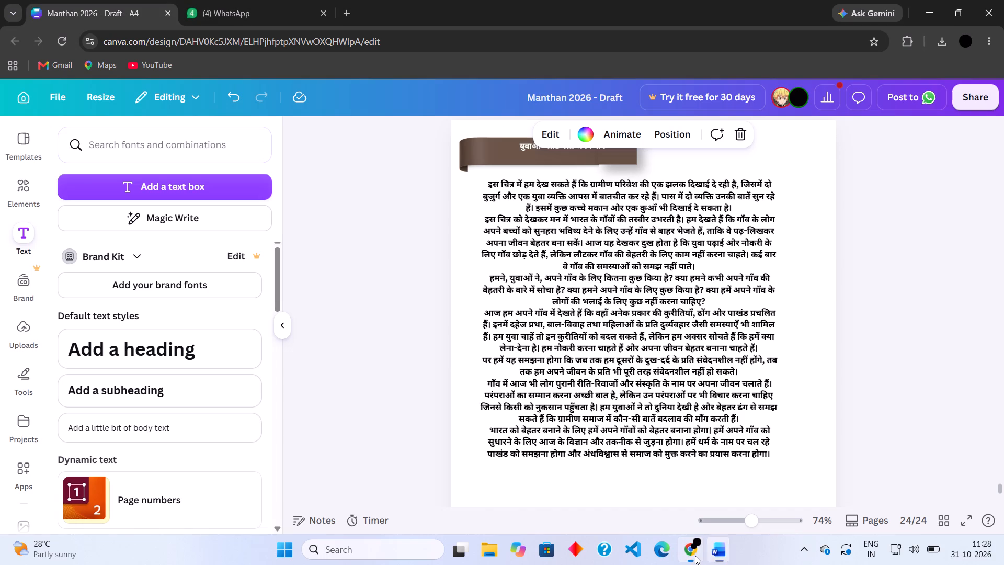
double_click(686, 357)
key(ctrl+v)
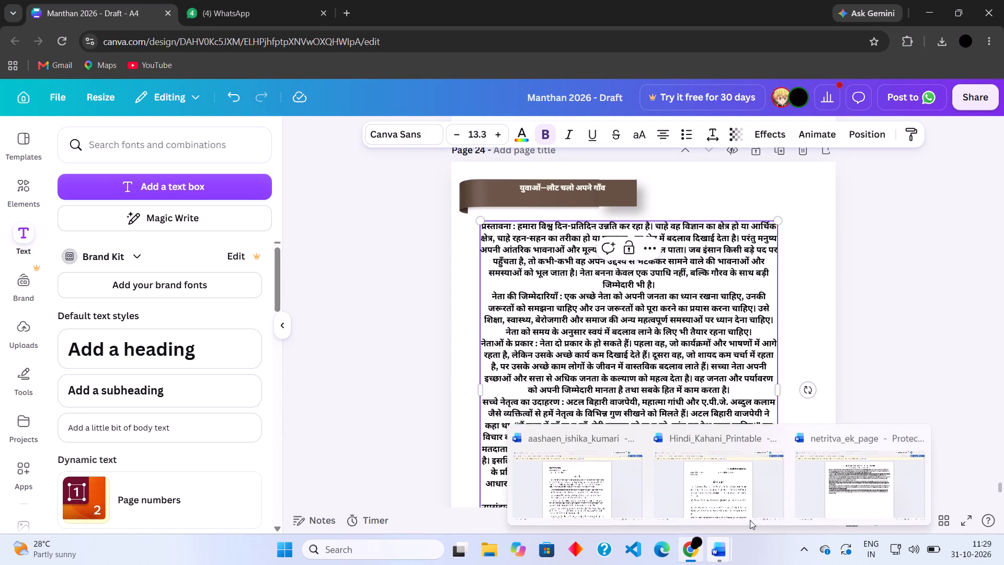
Replace page 24's banner title with "नेता वह जो आगे दिखे, या वह जो सबसे आगे देख सके ?" copied from the netritva_ek_page document.
click(838, 484)
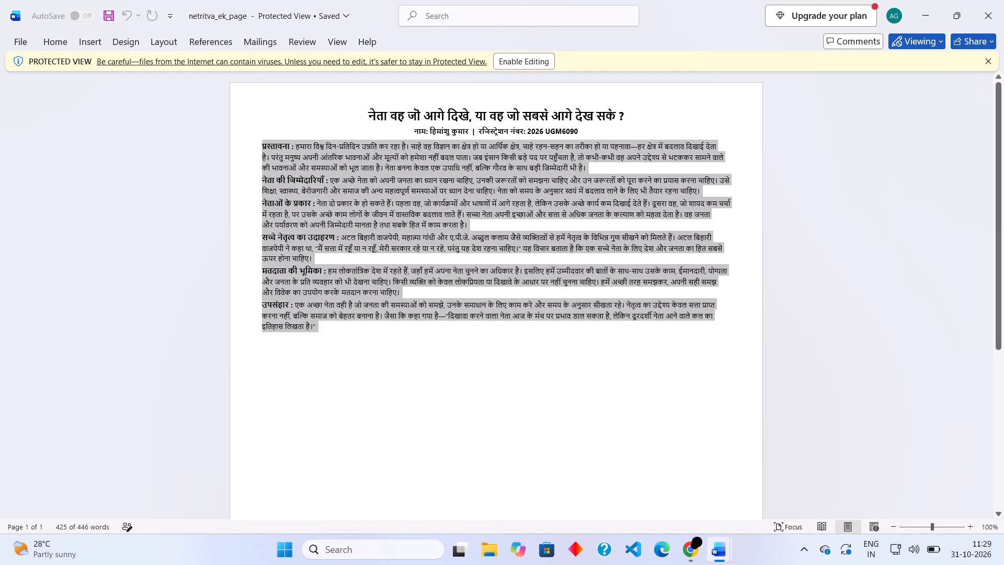
drag(367, 112, 621, 110)
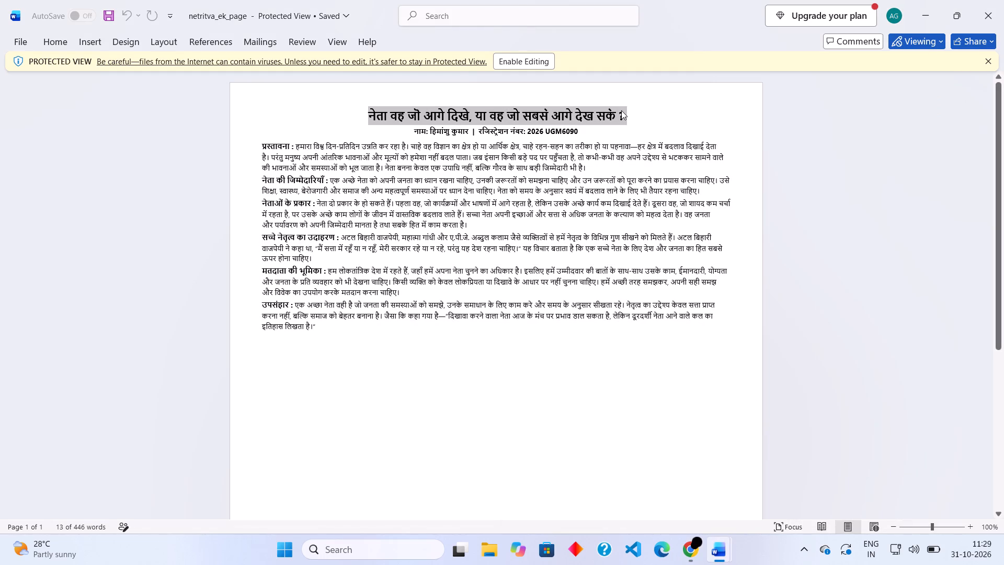
key(ctrl+c)
click(690, 556)
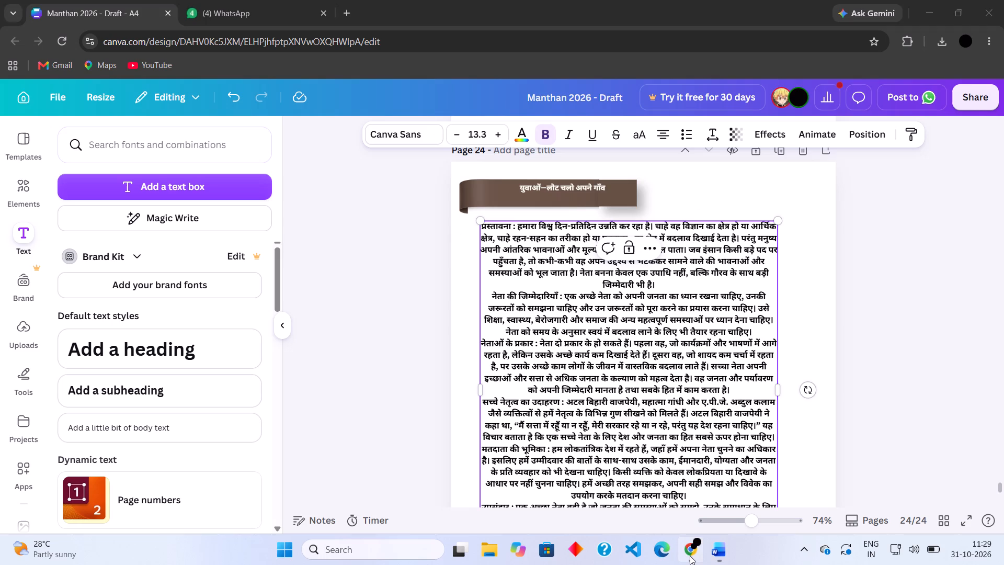
double_click(560, 189)
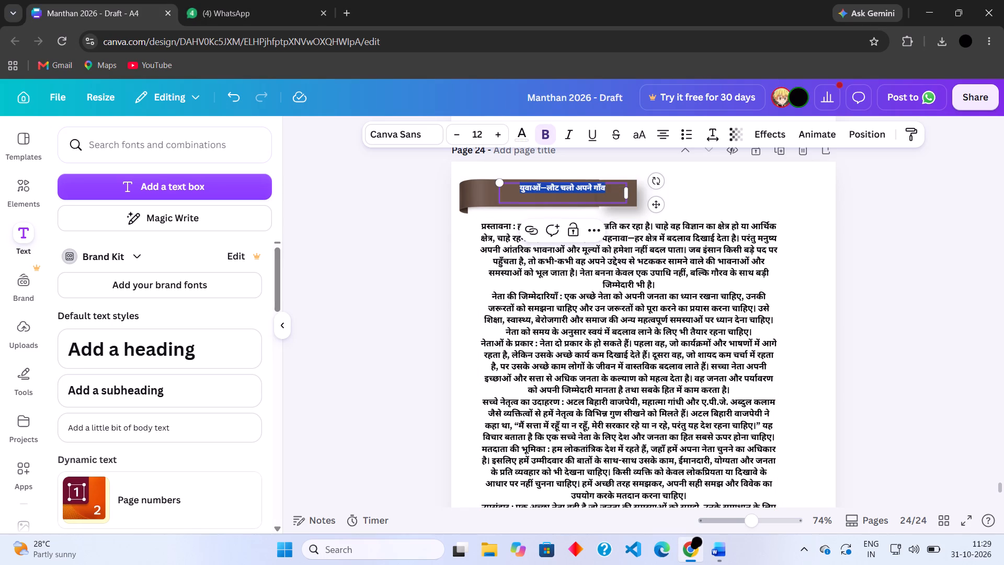
key(ctrl+v)
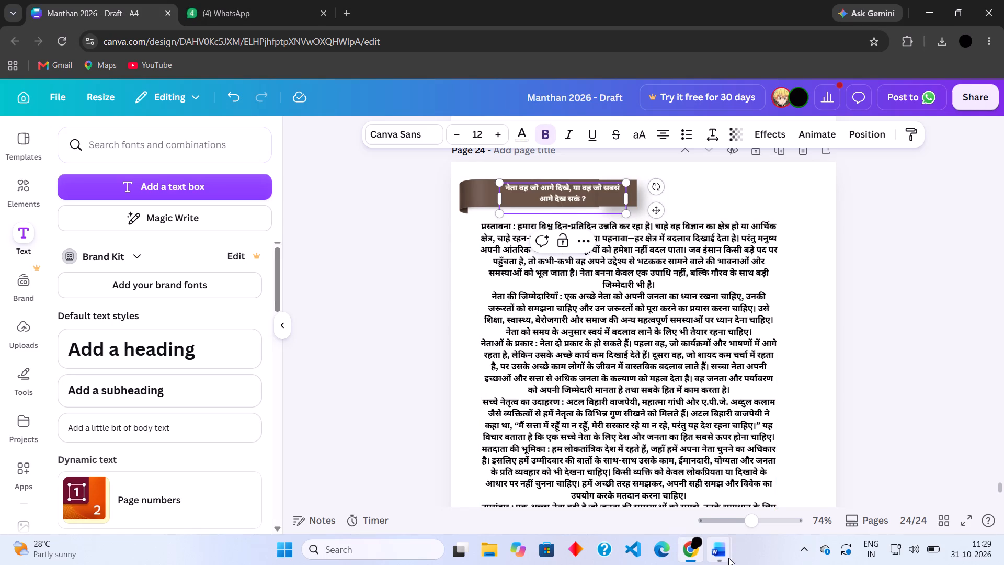
Copy the author name and registration line from the netritva_ek_page document and paste it over page 24's author details.
click(819, 490)
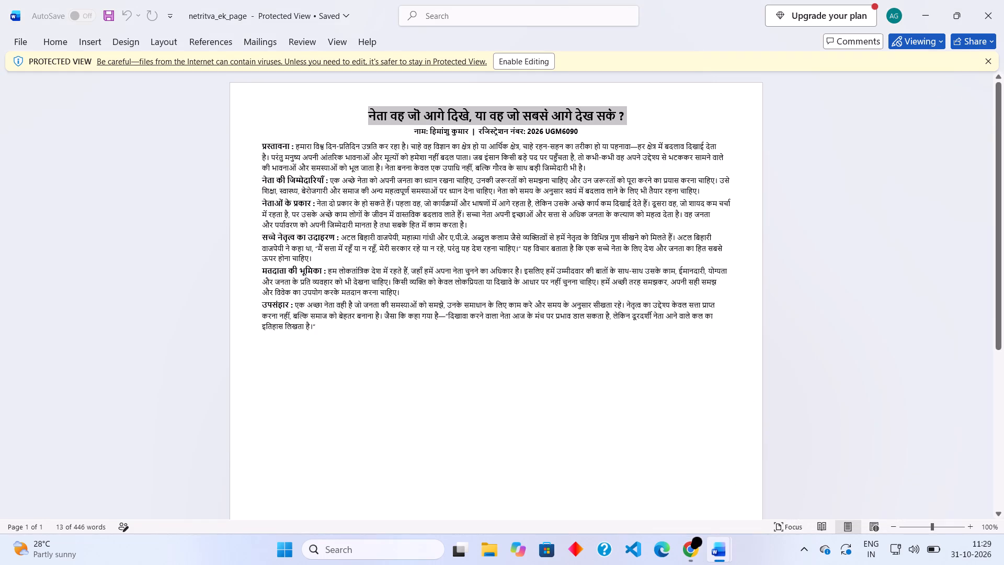
drag(415, 132, 571, 135)
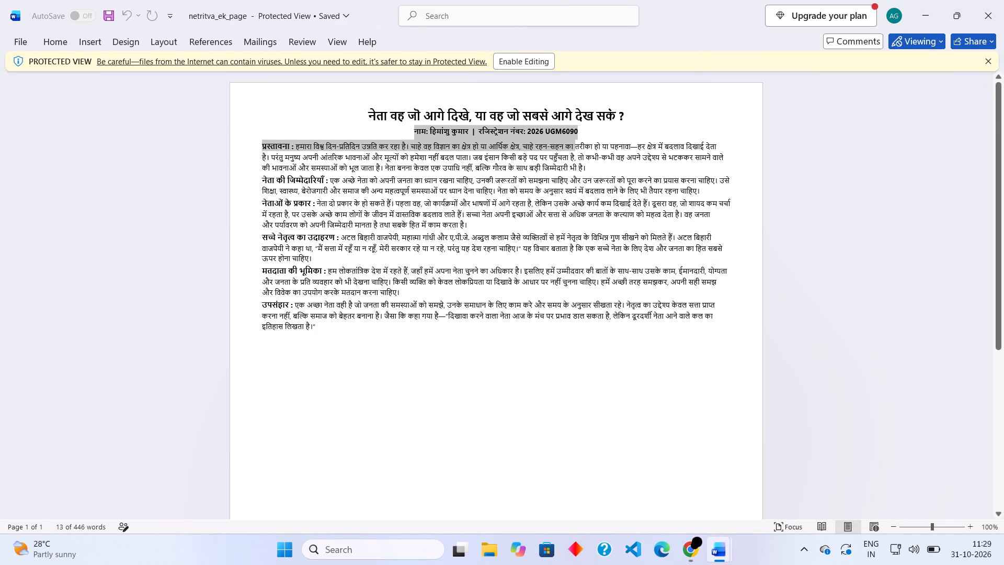
drag(571, 135, 579, 132)
key(ctrl+c)
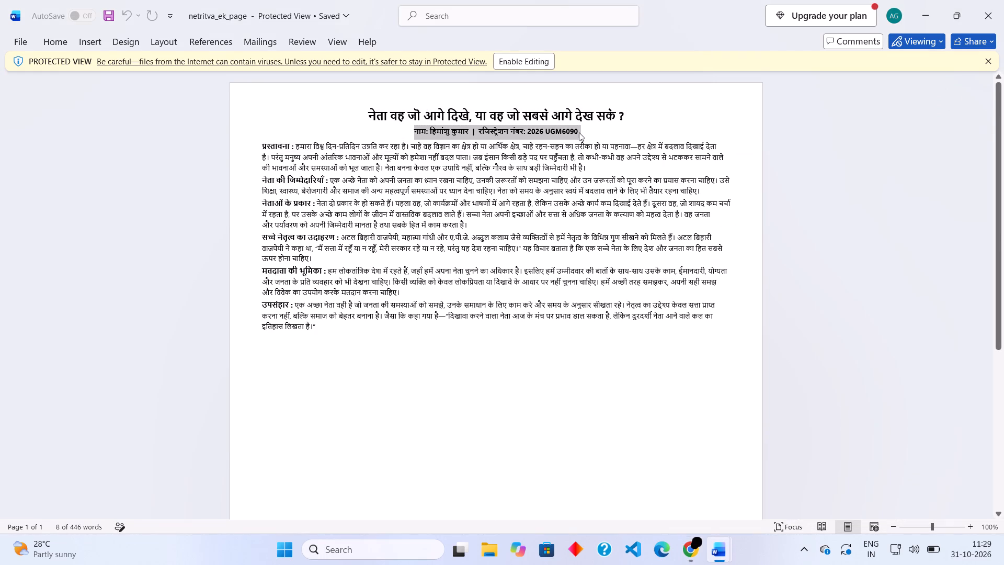
scroll(579, 132, down, 2)
click(692, 558)
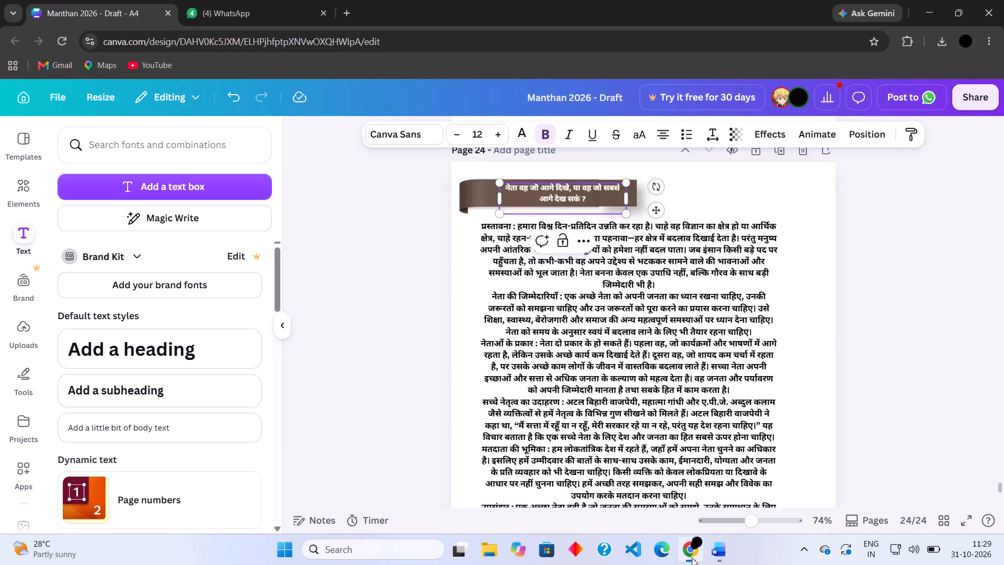
scroll(631, 332, down, 2)
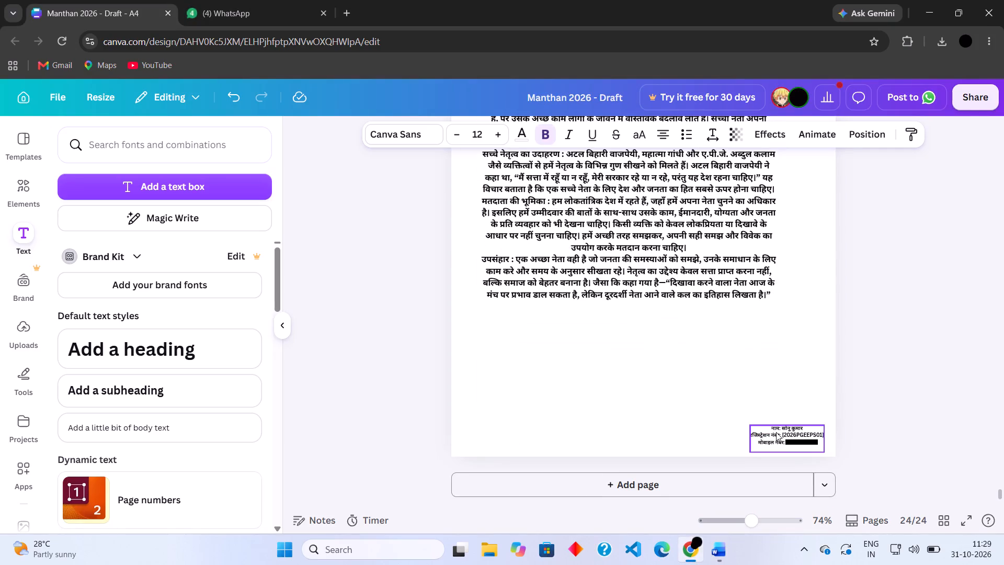
double_click(776, 432)
key(ctrl+v)
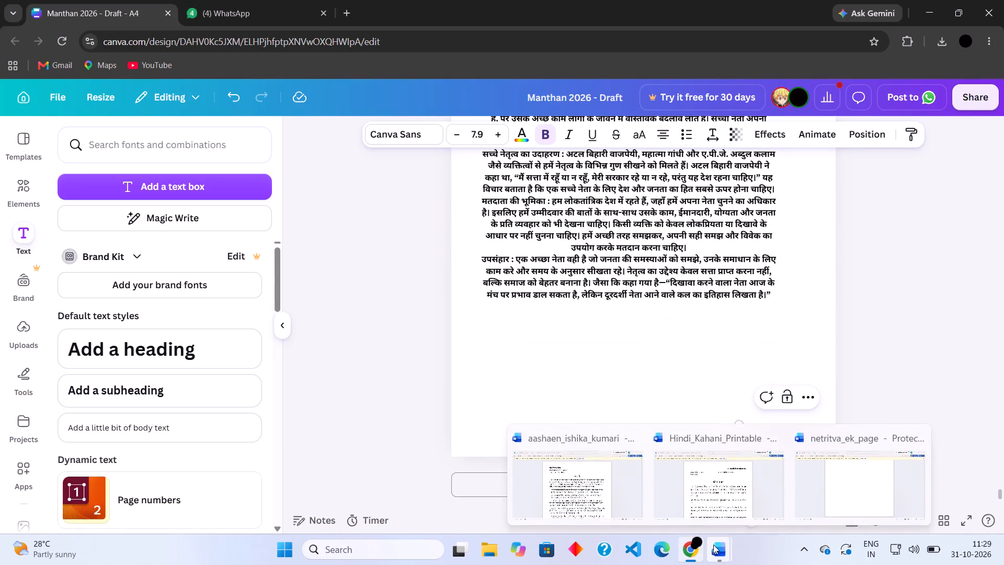
Close the netritva_ek_page Word document.
click(861, 484)
scroll(828, 244, up, 10)
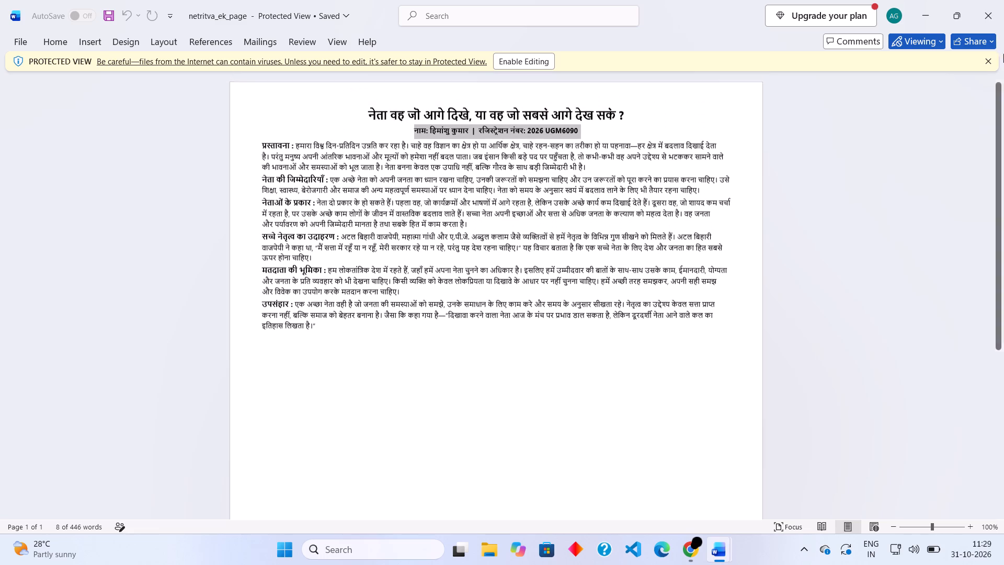
click(985, 5)
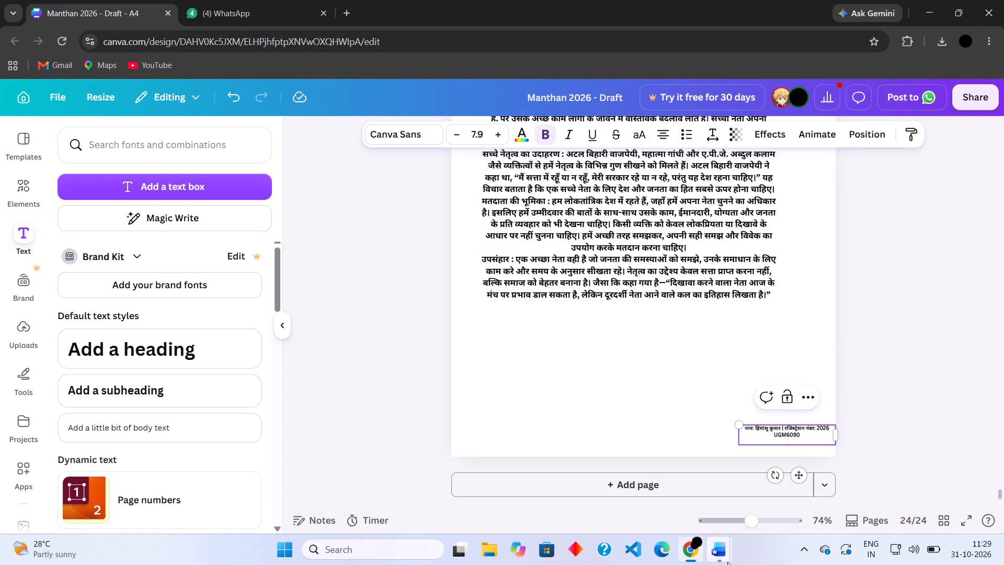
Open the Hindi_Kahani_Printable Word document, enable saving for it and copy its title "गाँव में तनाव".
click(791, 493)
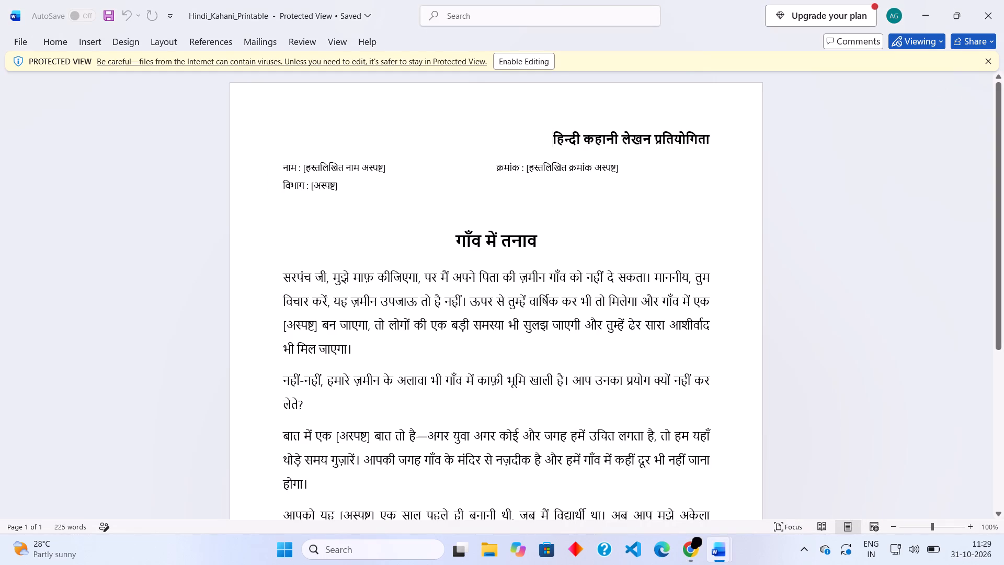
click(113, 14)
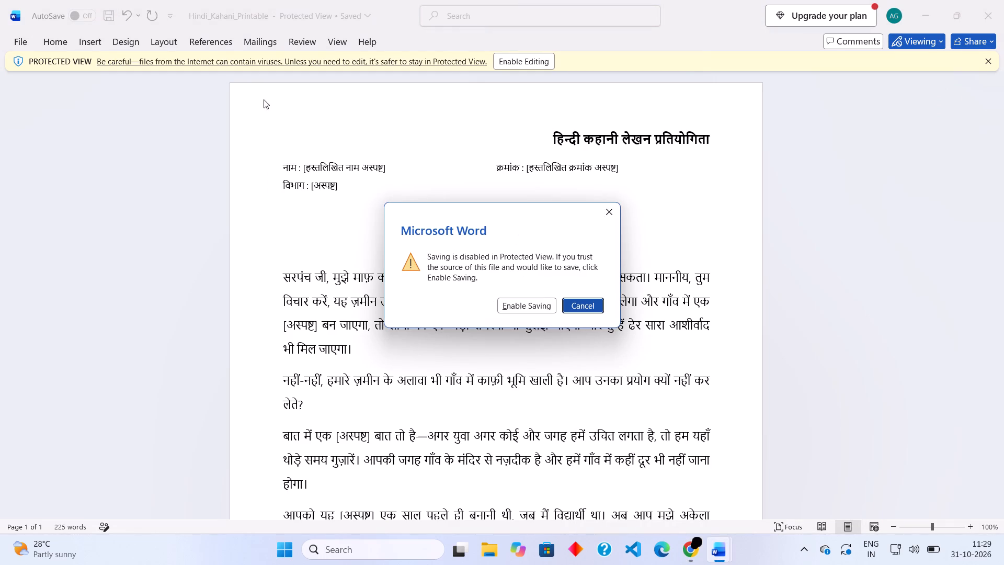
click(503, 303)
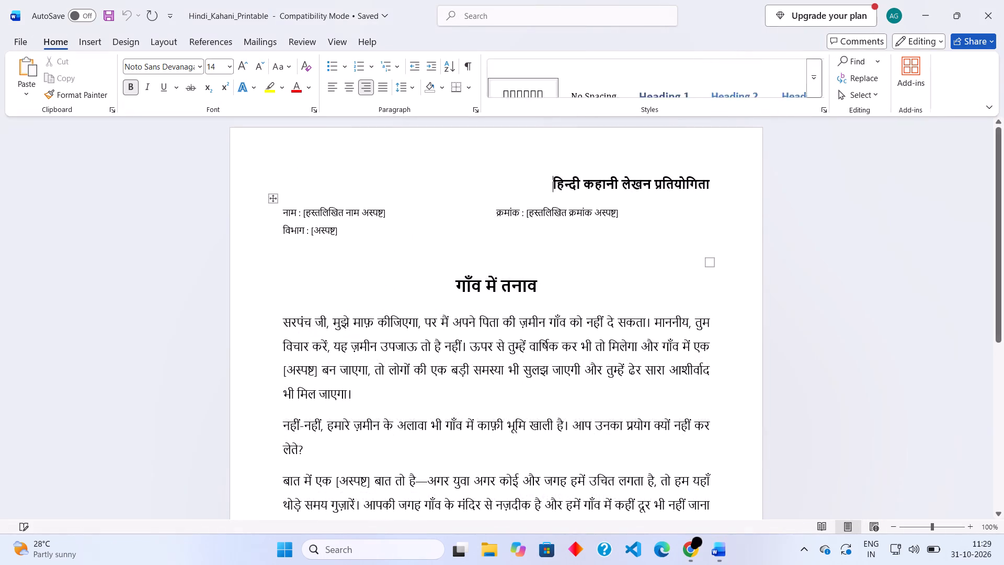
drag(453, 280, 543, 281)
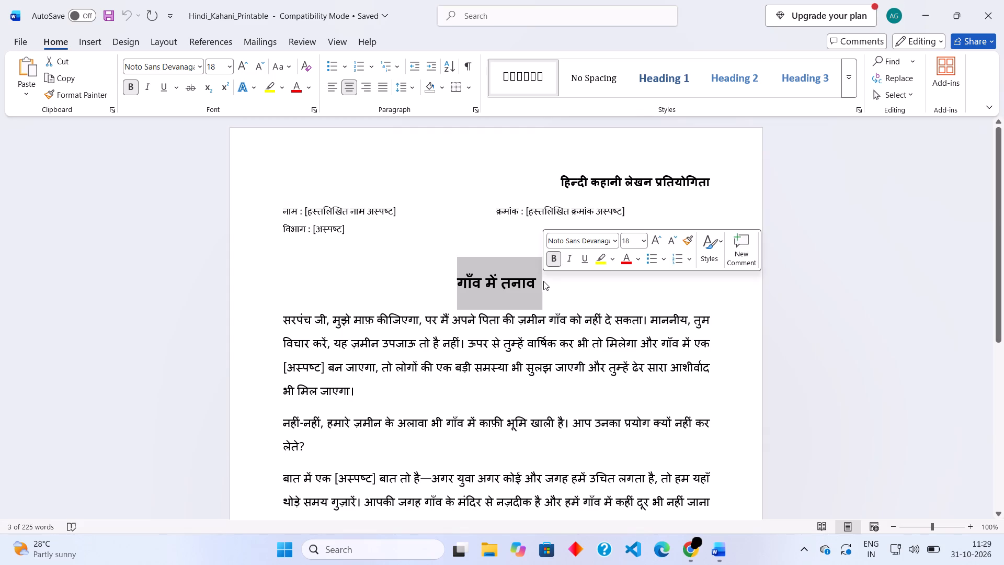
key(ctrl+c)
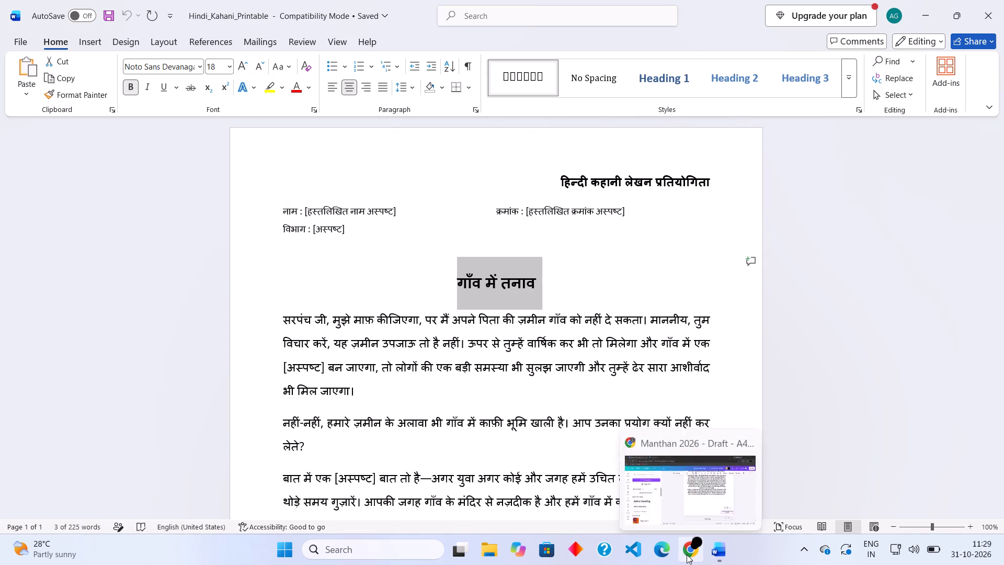
Duplicate page 24 of the Manthan 2026 draft in Canva.
click(687, 555)
scroll(606, 254, up, 4)
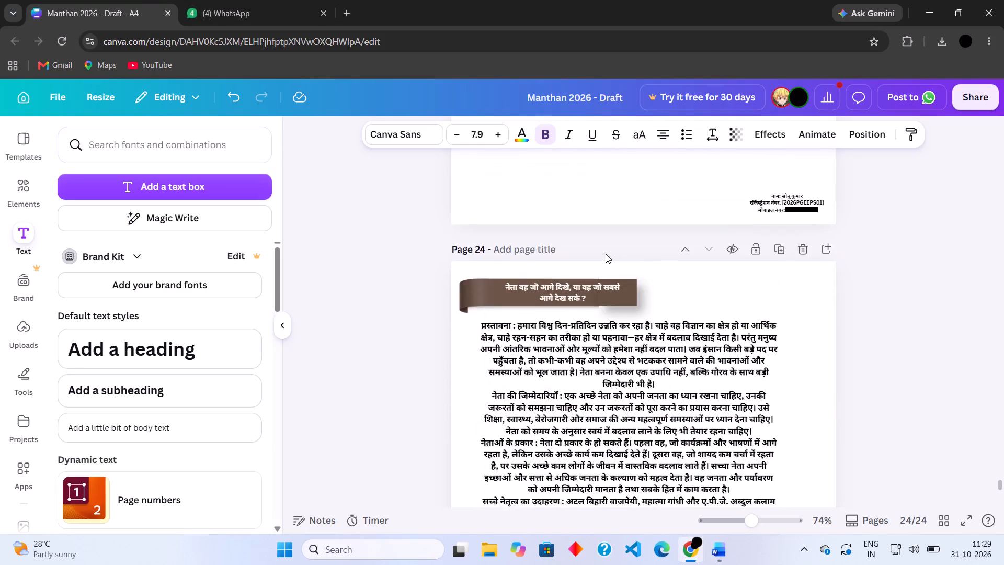
scroll(606, 254, down, 1)
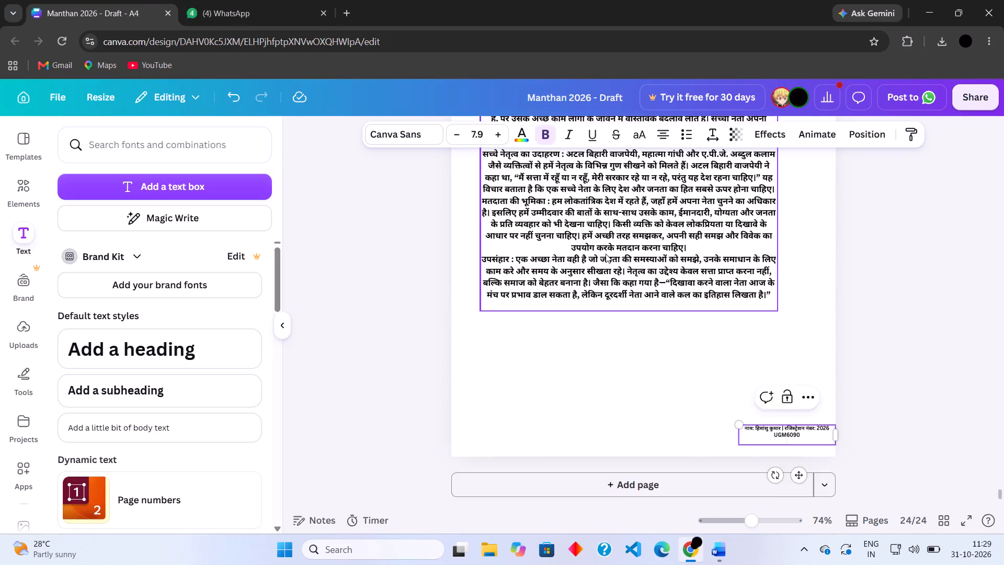
scroll(606, 254, up, 2)
click(781, 206)
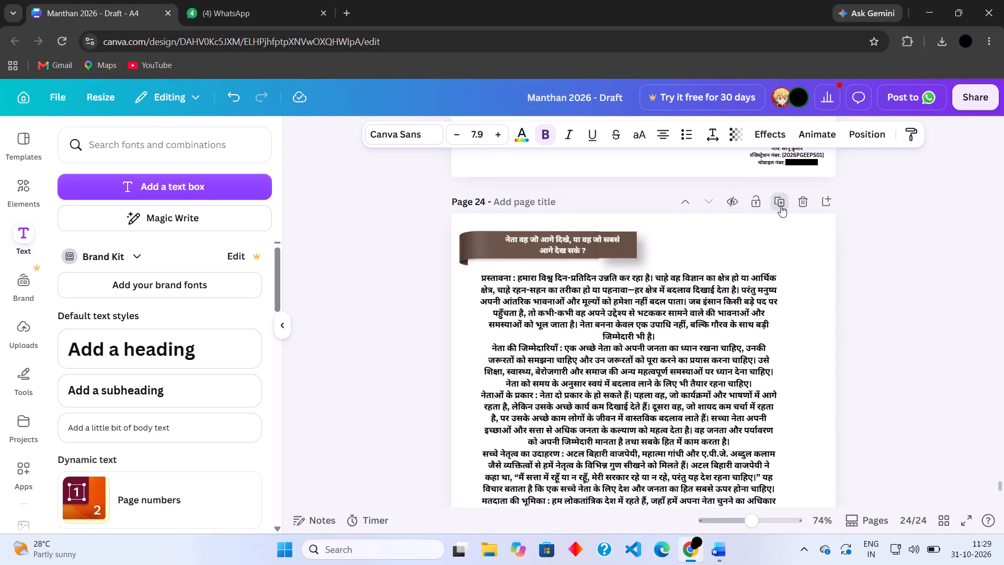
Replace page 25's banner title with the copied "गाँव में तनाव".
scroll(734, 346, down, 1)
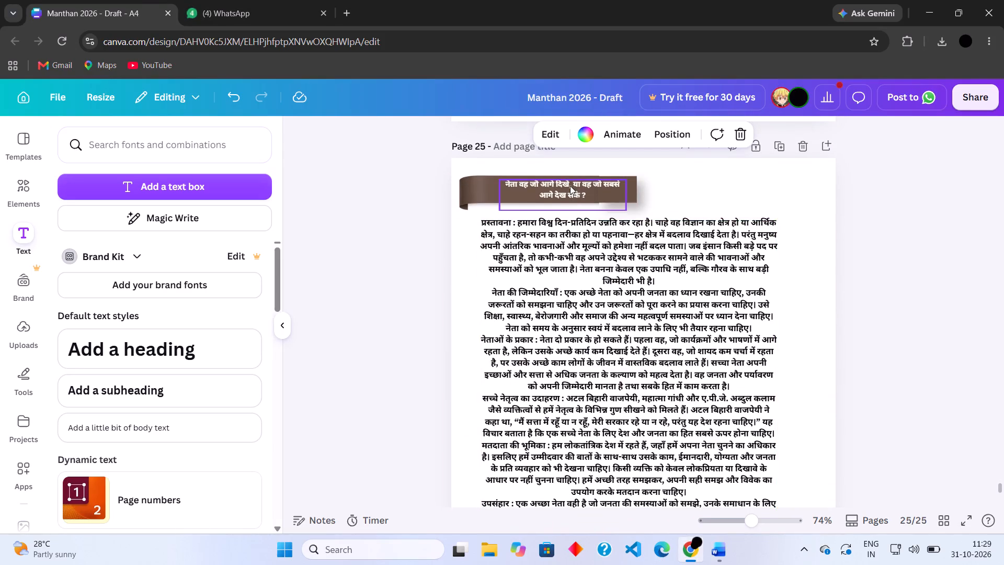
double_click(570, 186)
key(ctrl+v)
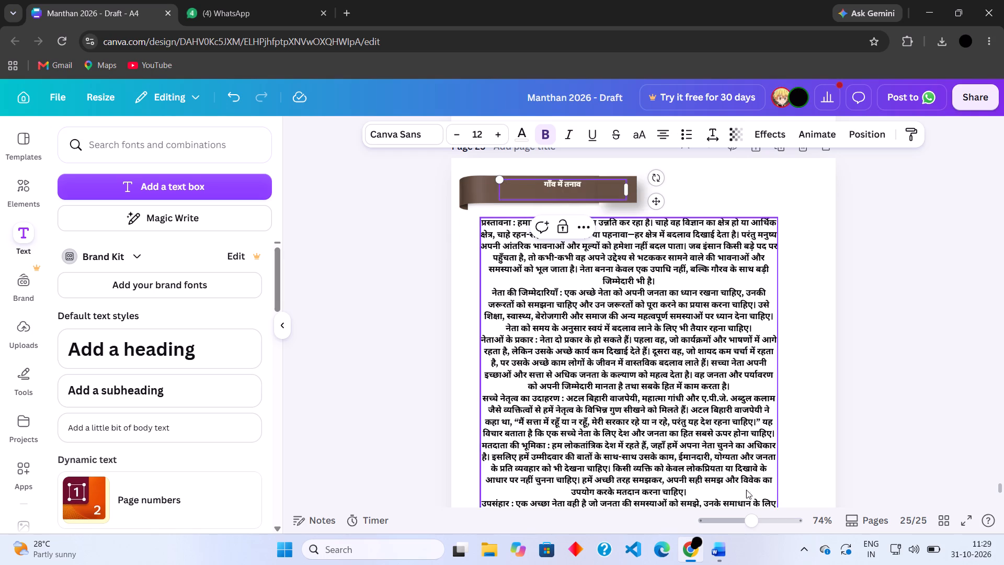
Examine the Hindi_Kahani_Printable document's author fields and story text through to its closing line.
click(792, 501)
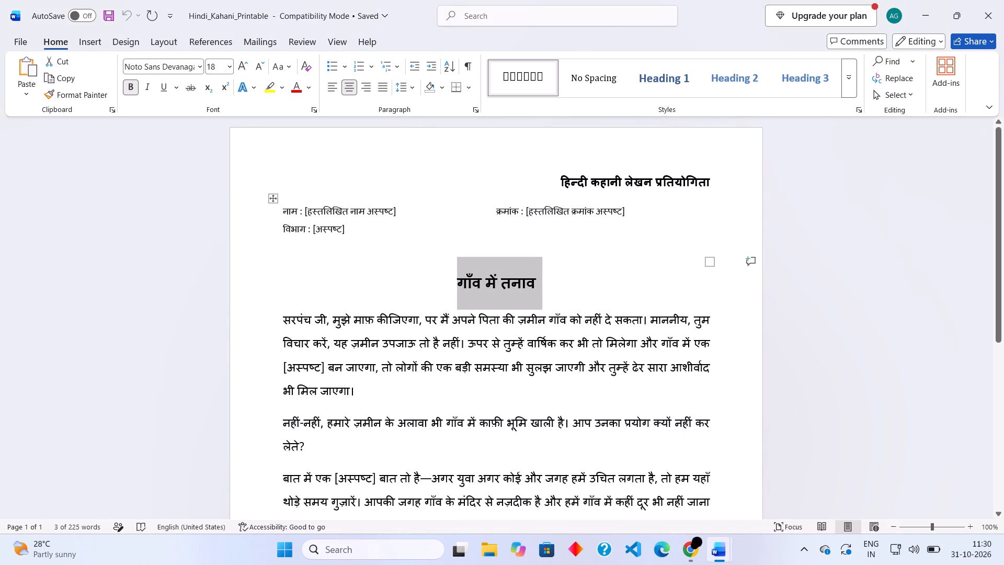
scroll(580, 332, down, 9)
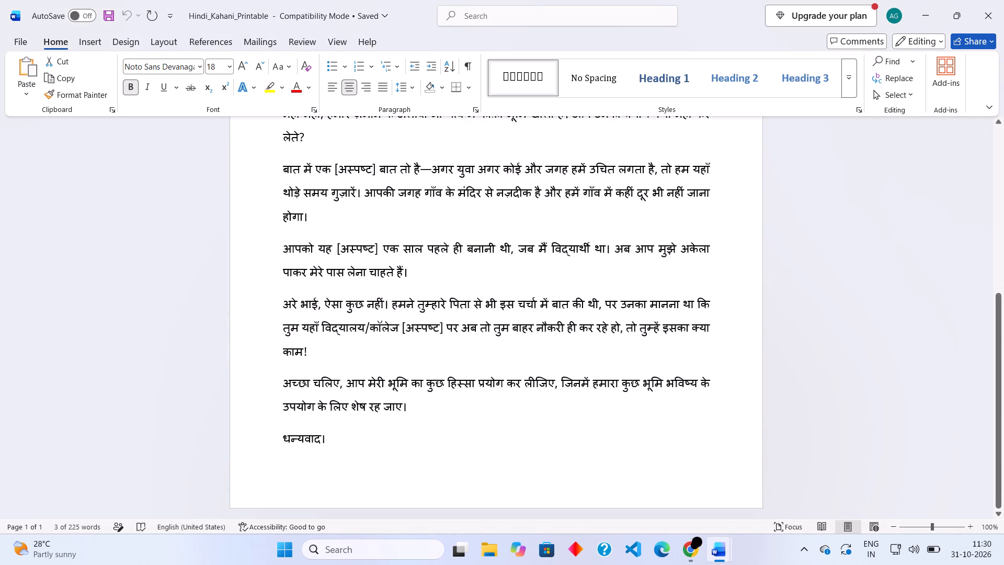
scroll(580, 332, down, 1)
scroll(580, 332, up, 2)
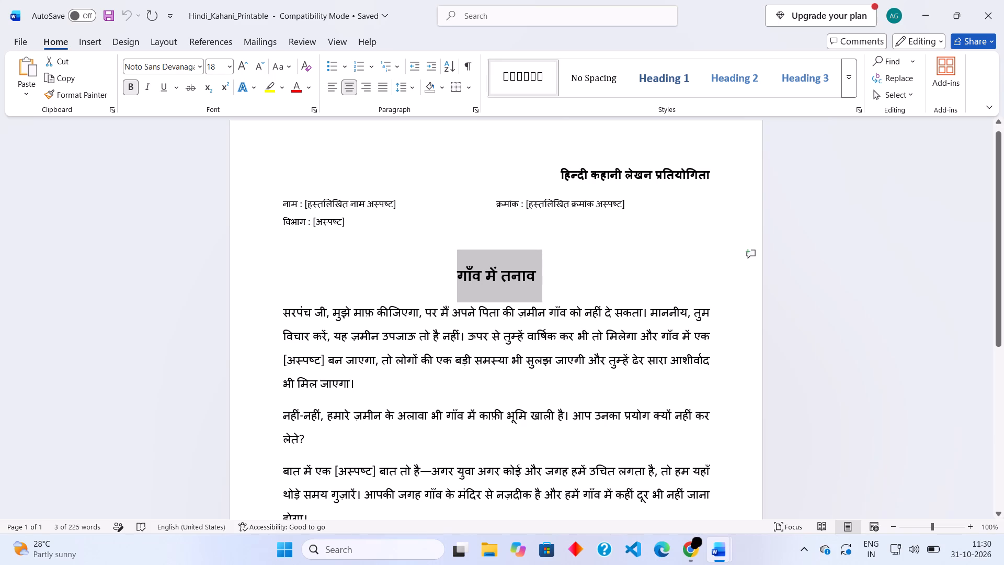
scroll(580, 332, up, 1)
Delete the title text from page 25's banner in Canva.
click(692, 560)
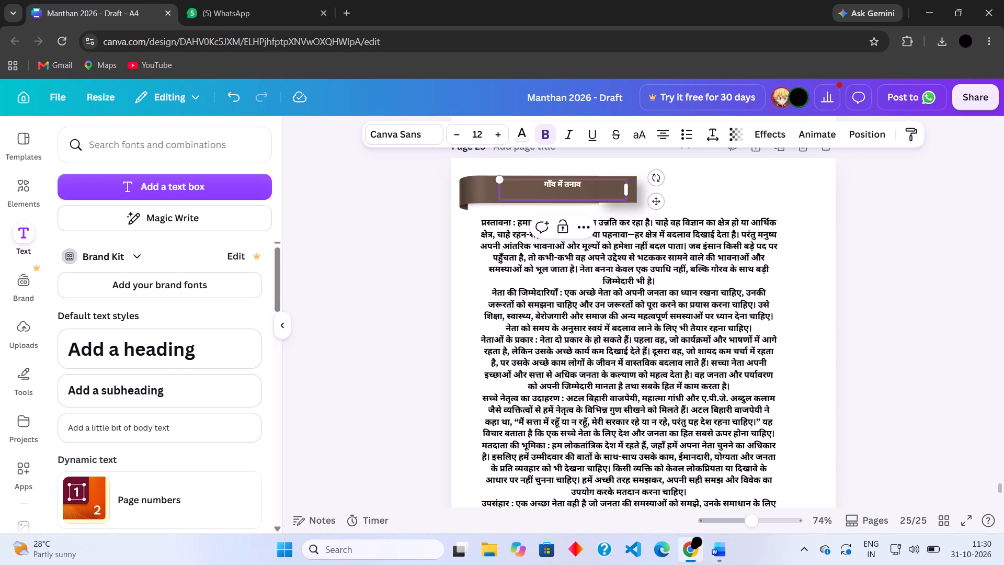
drag(587, 186, 528, 184)
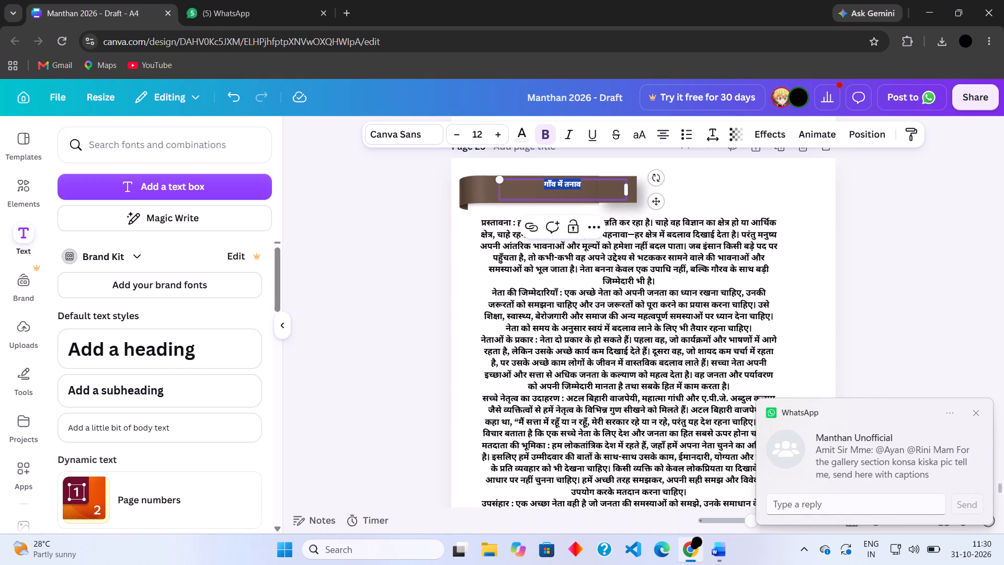
key(BackSpace)
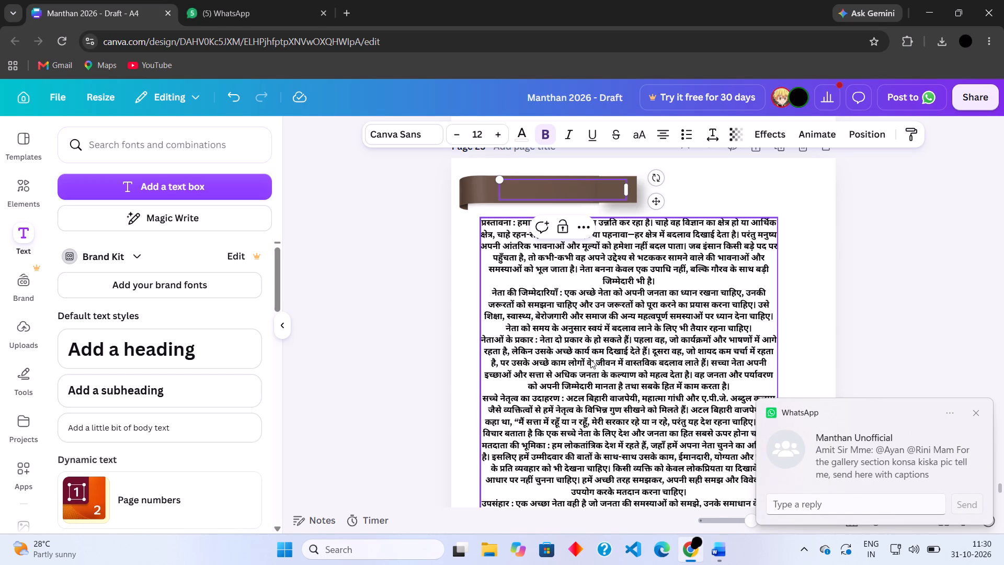
Close the Hindi_Kahani_Printable Word document.
click(687, 558)
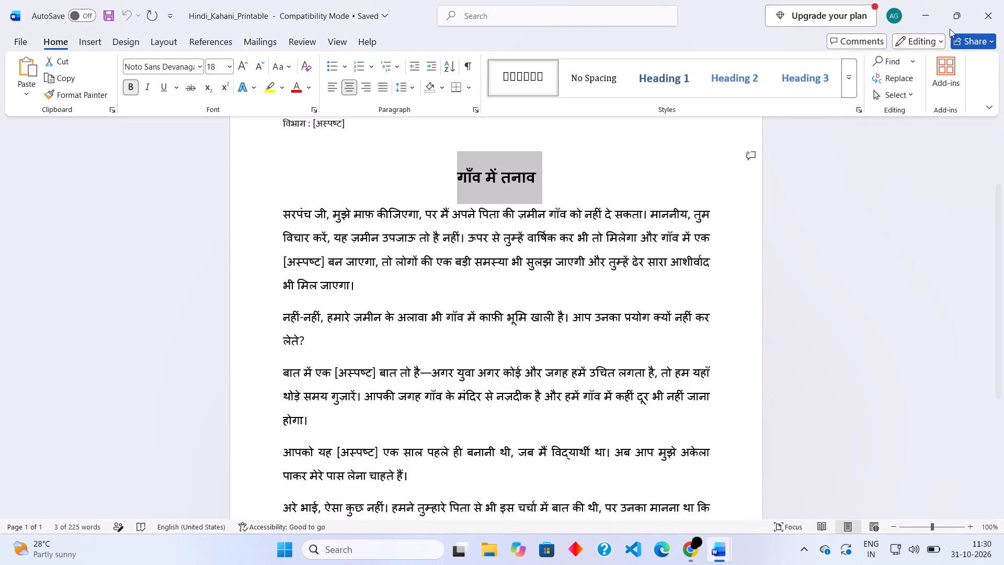
click(994, 16)
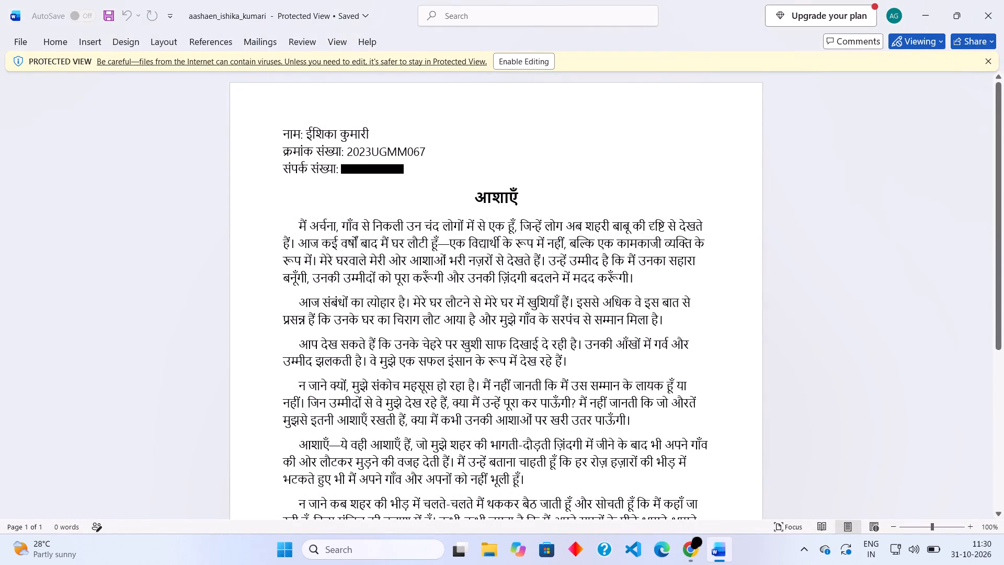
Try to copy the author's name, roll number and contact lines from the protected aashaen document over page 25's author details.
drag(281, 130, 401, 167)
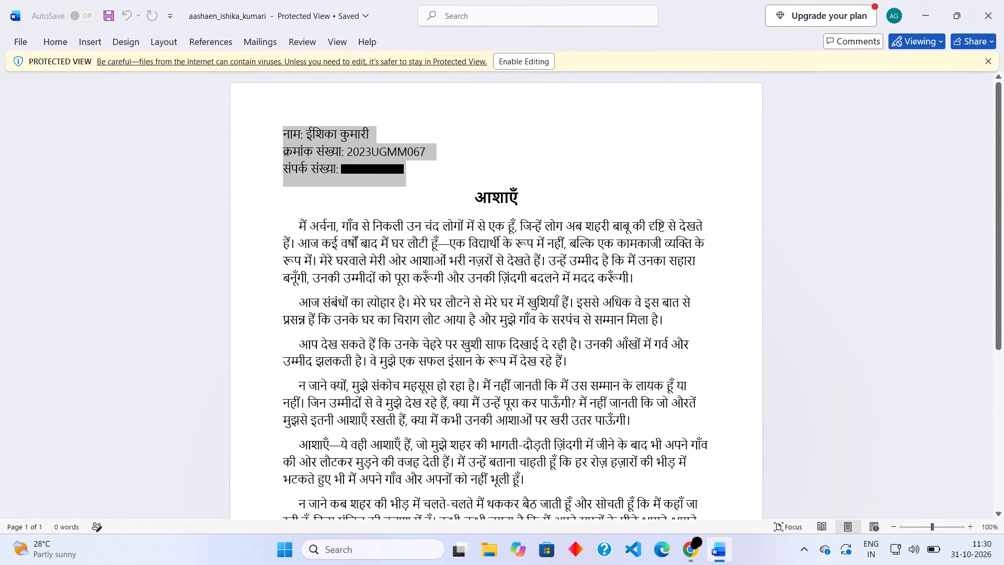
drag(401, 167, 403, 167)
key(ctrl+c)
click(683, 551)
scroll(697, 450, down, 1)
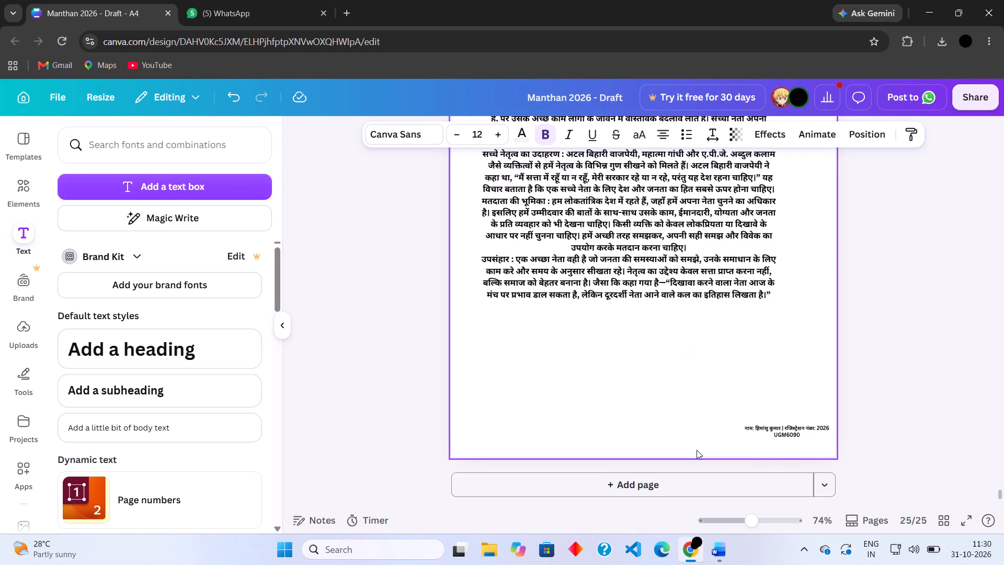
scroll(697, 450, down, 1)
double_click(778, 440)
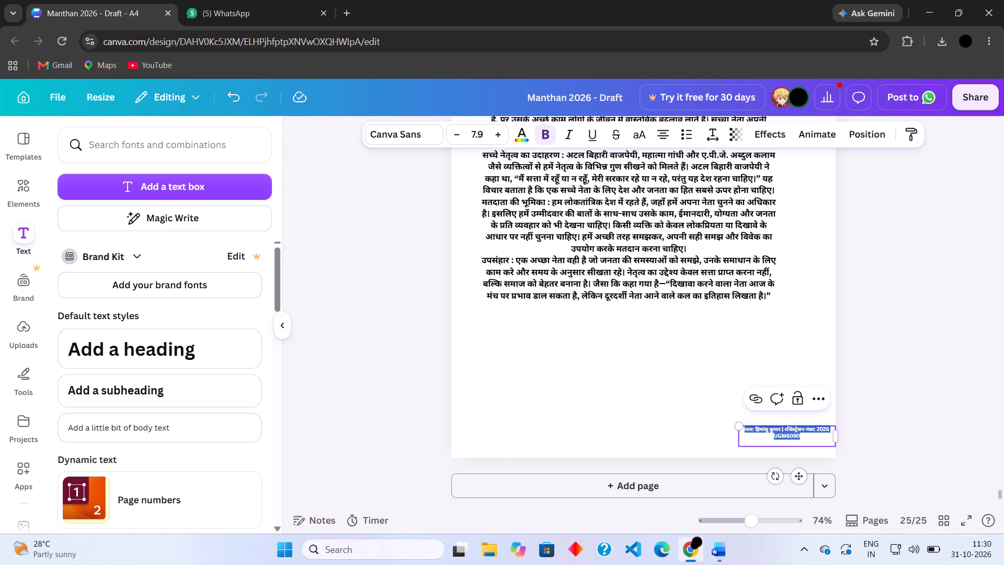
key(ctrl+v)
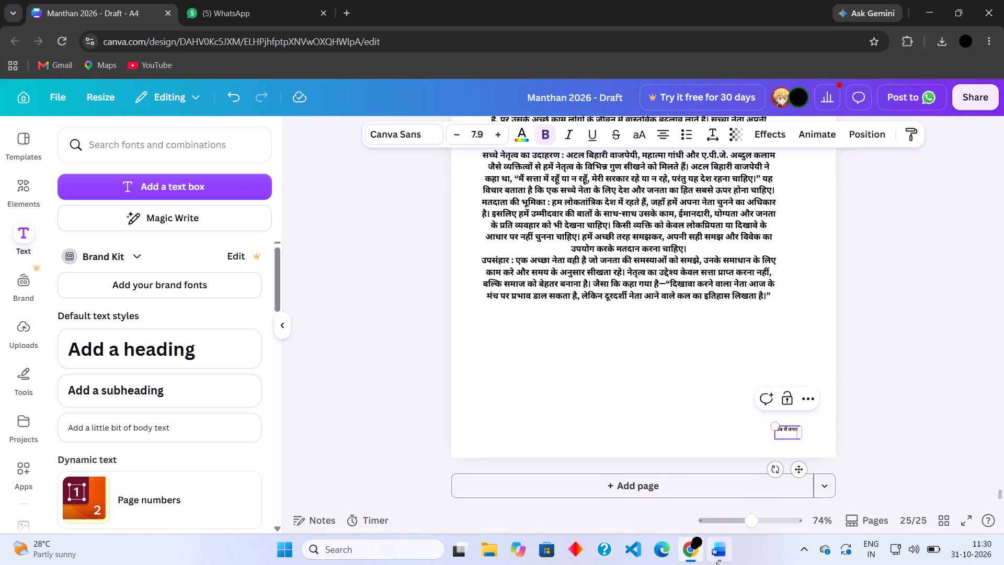
Enable saving for the protected aashaen Word document.
click(718, 562)
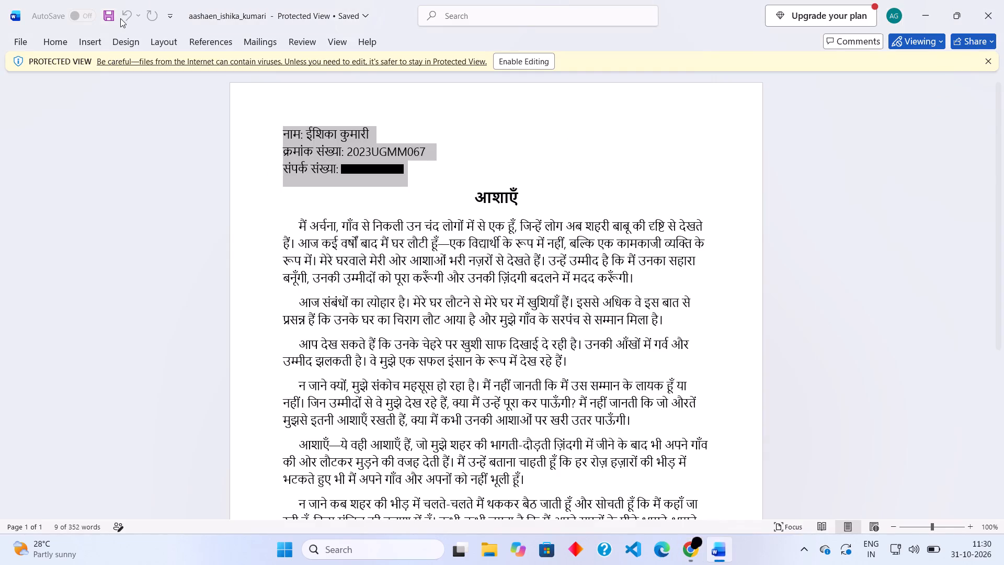
click(110, 16)
click(514, 303)
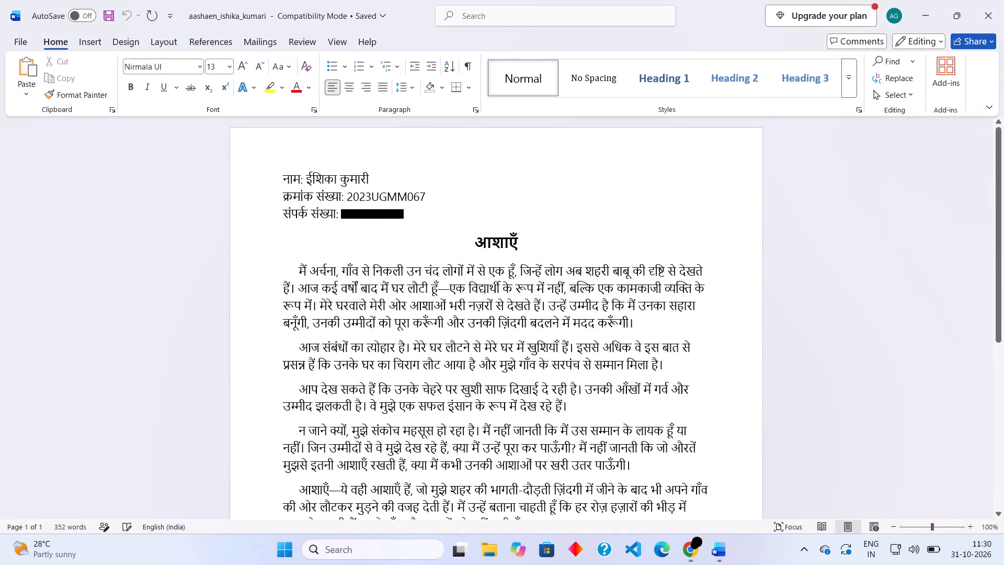
Copy the author's name, roll number and contact lines from the aashaen document and replace page 25's author details text with them.
drag(282, 176, 401, 214)
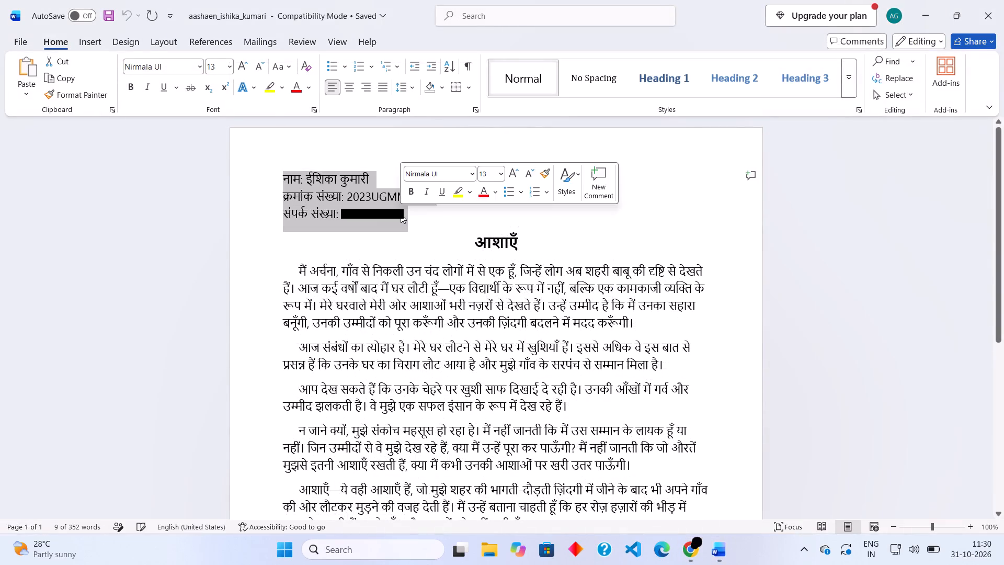
key(ctrl+c)
click(682, 557)
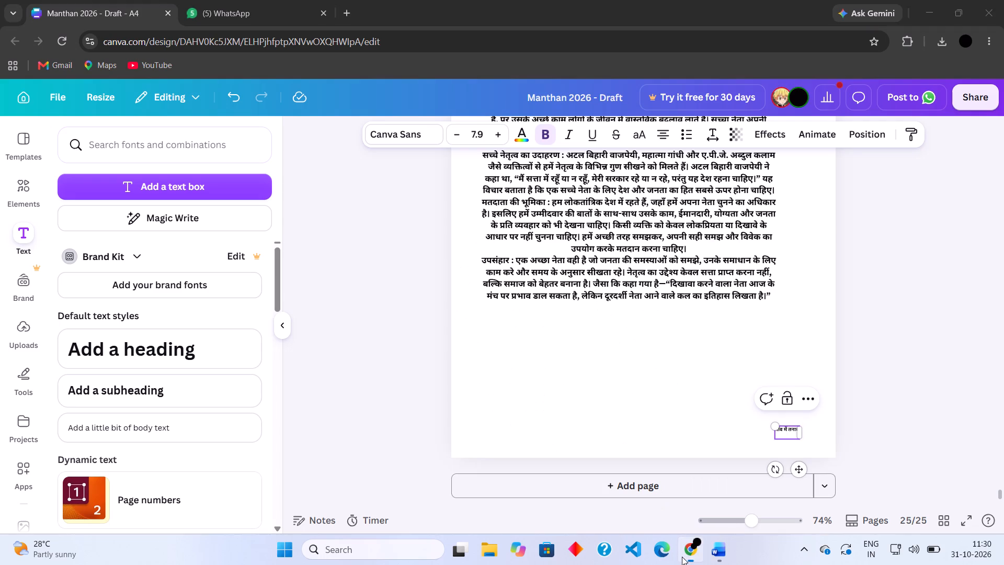
double_click(790, 434)
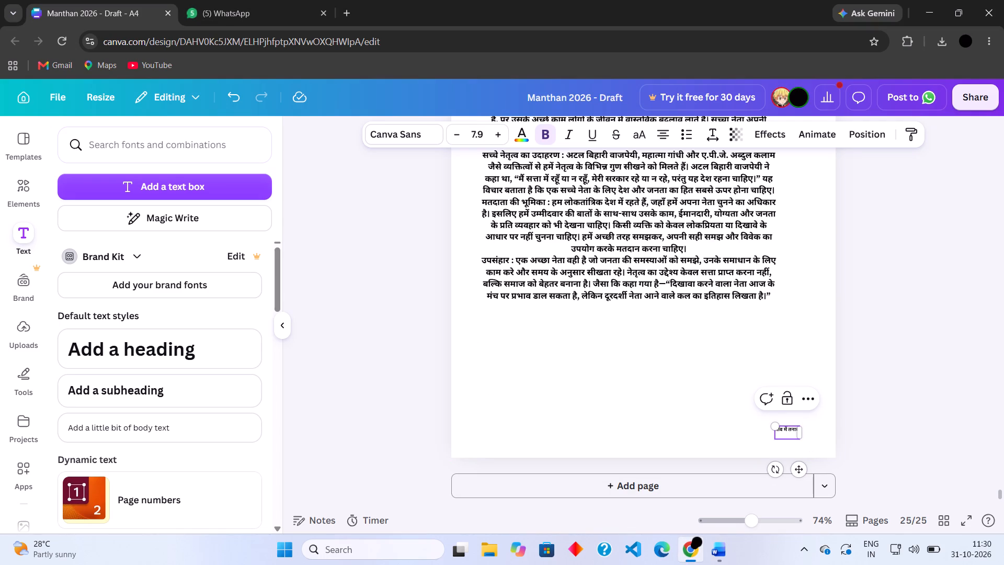
drag(790, 434, 779, 427)
click(779, 427)
drag(779, 427, 767, 424)
double_click(788, 423)
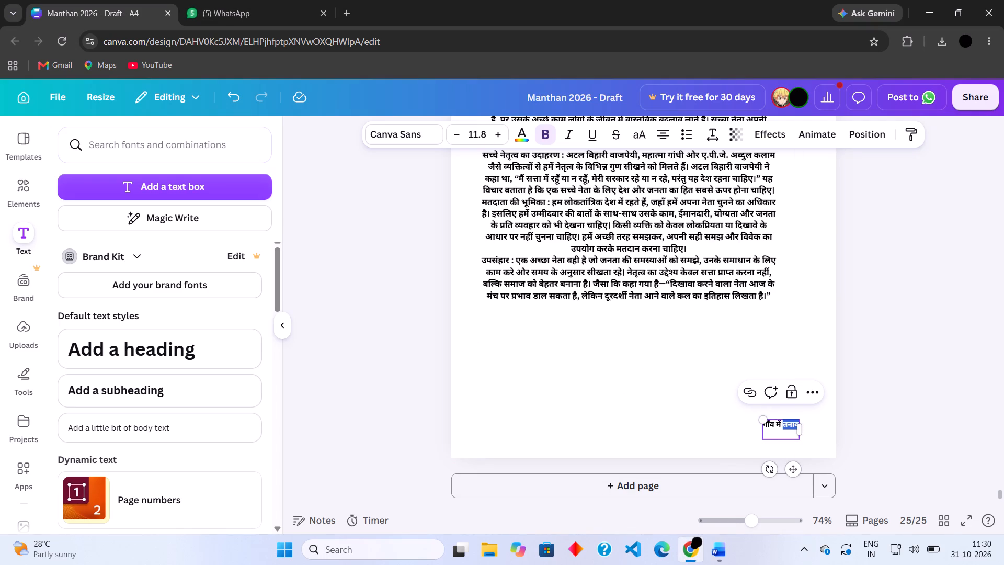
key(BackSpace)
key(BackSpace)
key(BackSpace)
key(BackSpace)
key(BackSpace)
key(BackSpace)
key(BackSpace)
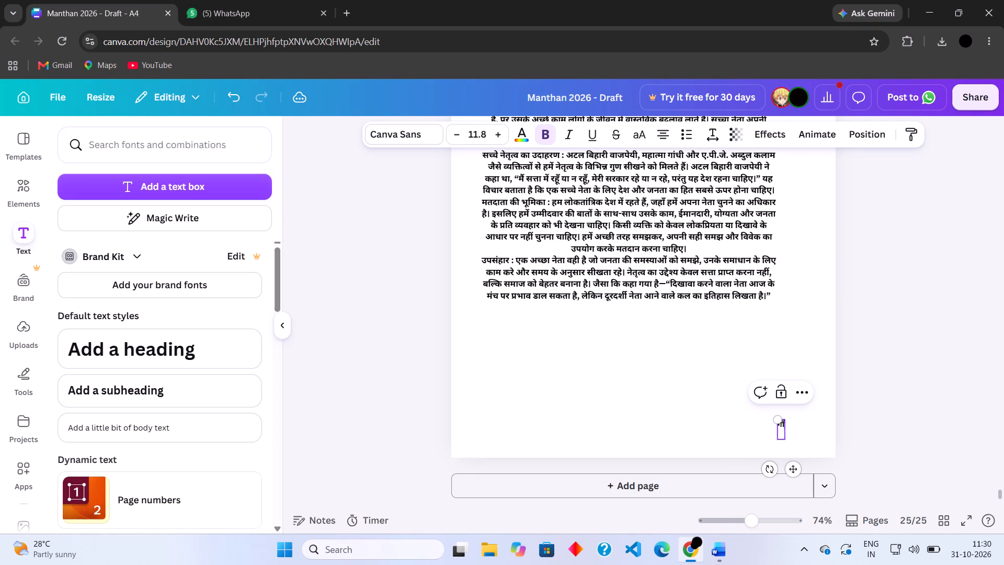
key(BackSpace)
key(BackSpace)
key(BackSpace)
key(ctrl+v)
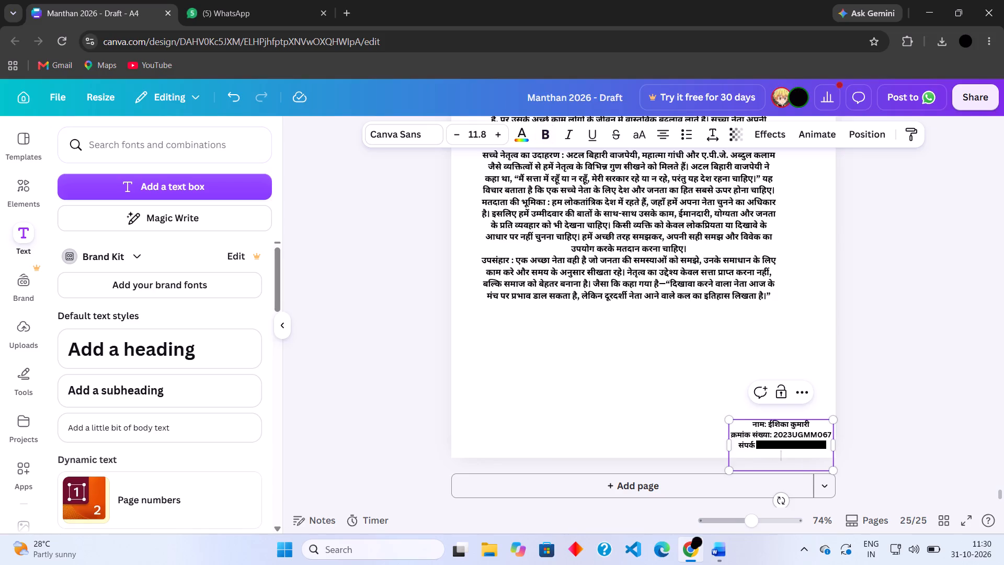
Copy the title आशाएँ from the aashaen Word document into a new subheading text box placed on page 25's brown ribbon banner.
click(720, 557)
drag(474, 244, 515, 240)
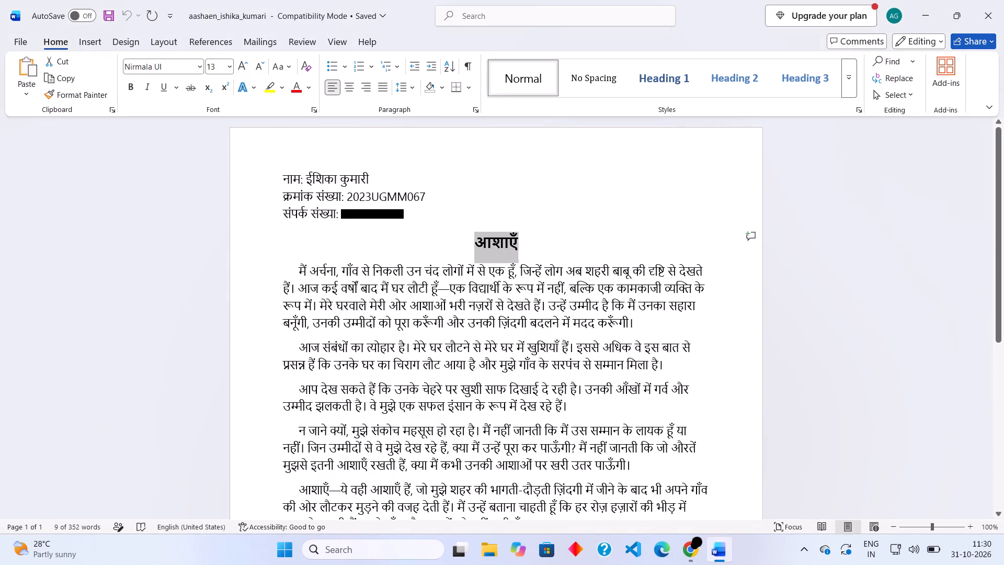
drag(515, 240, 517, 239)
key(ctrl+c)
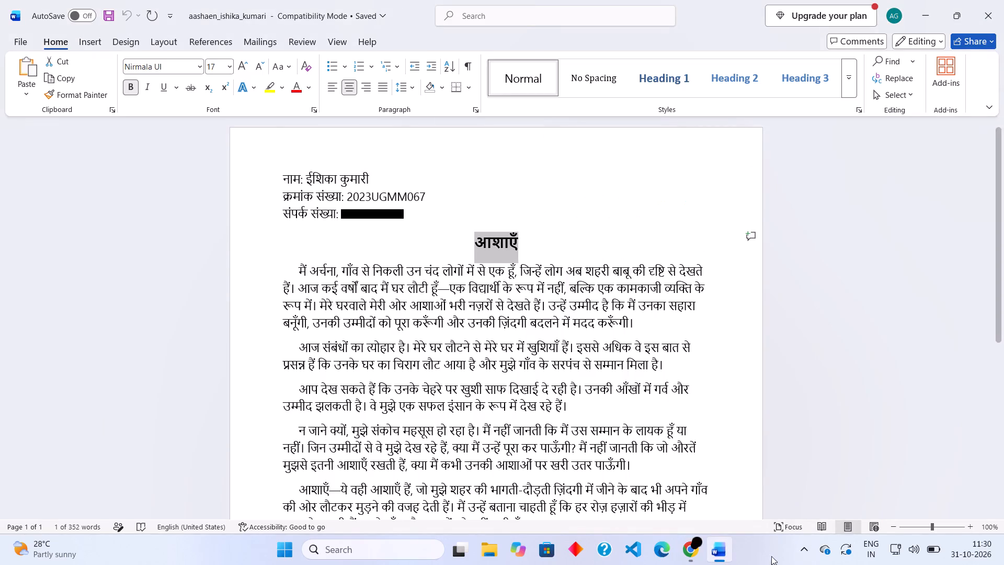
click(687, 546)
scroll(621, 255, up, 3)
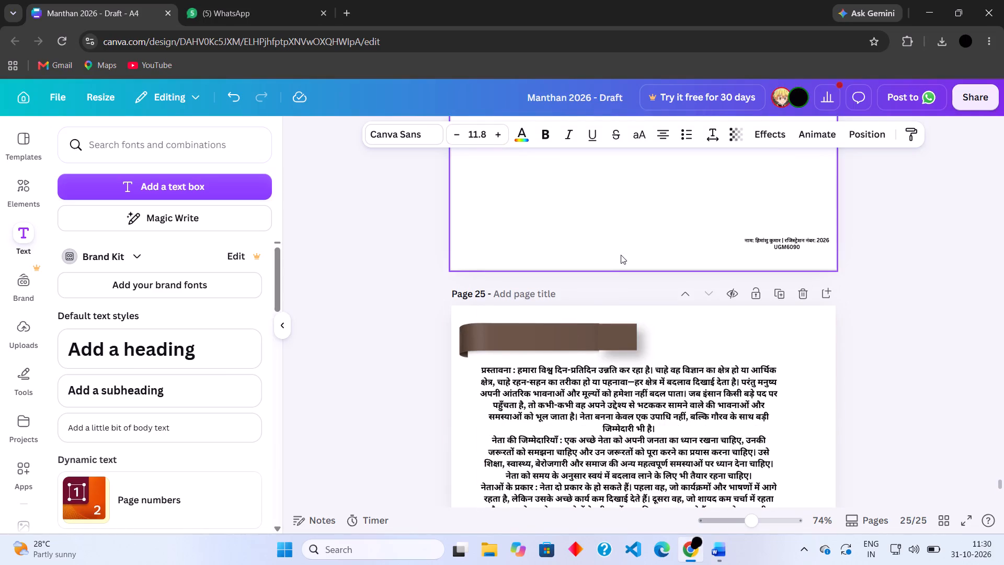
click(548, 331)
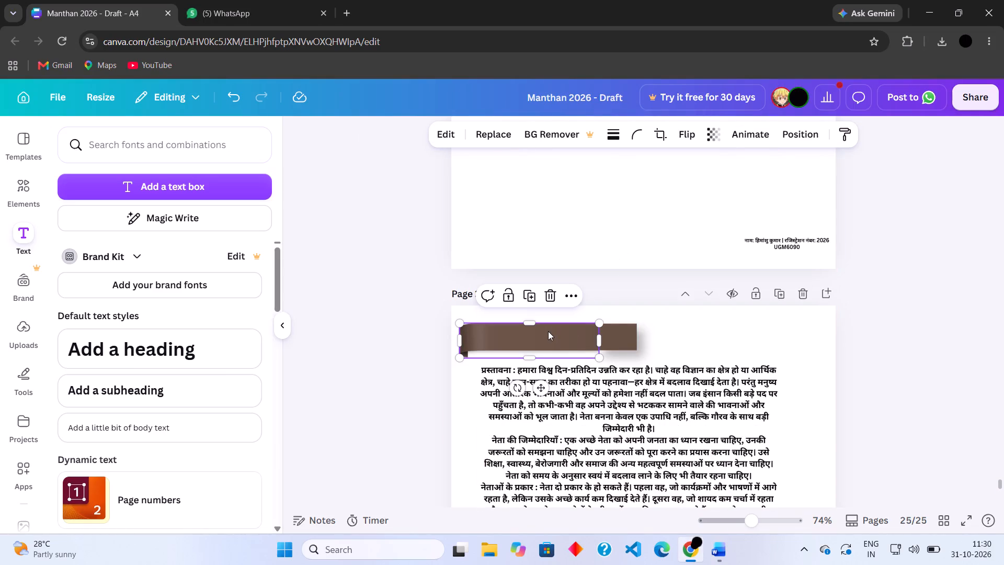
click(189, 385)
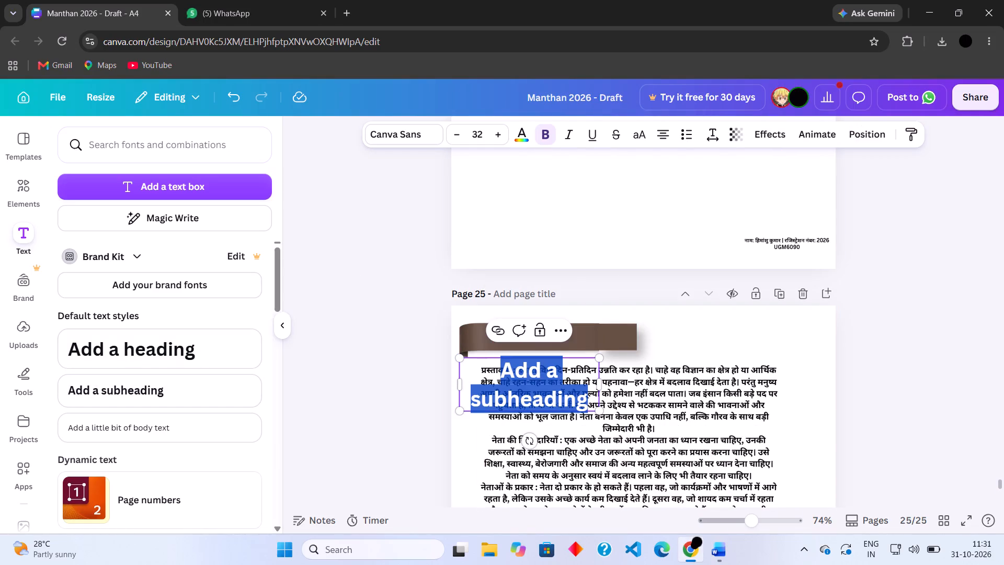
key(ctrl+v)
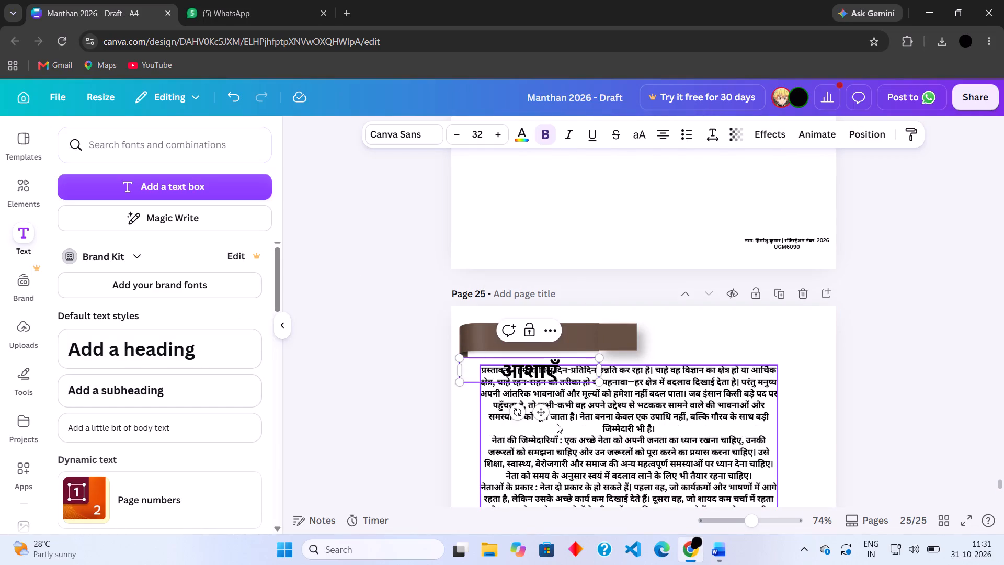
drag(542, 409, 556, 376)
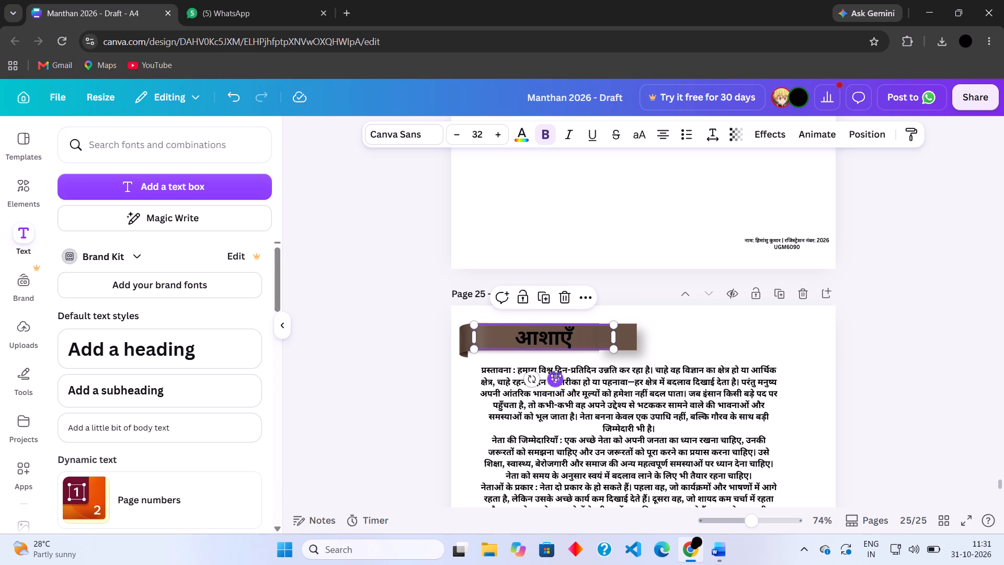
Copy all the story paragraphs below the title in the aashaen Word document and replace page 25's body text with them.
scroll(632, 418, down, 3)
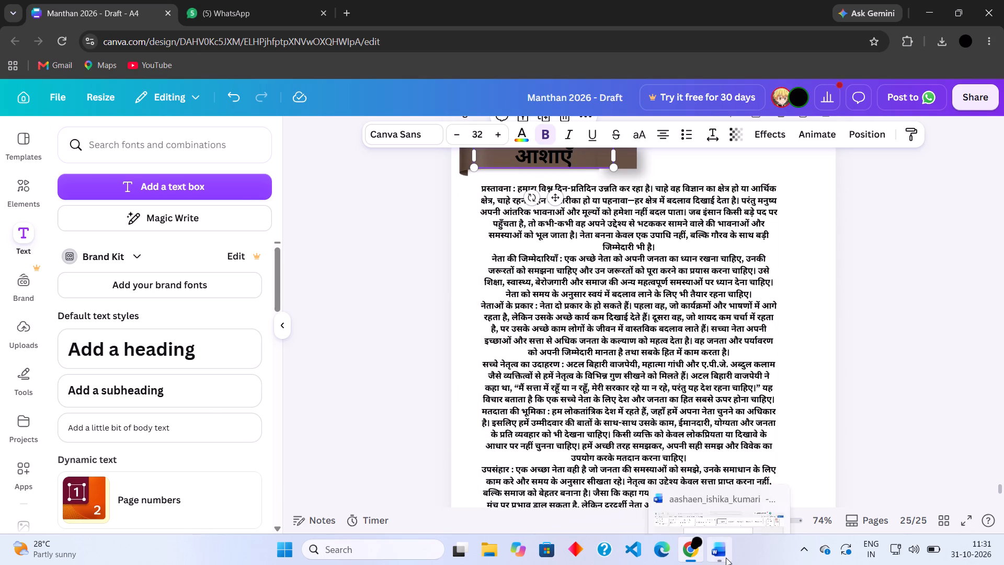
click(726, 558)
drag(300, 269, 303, 271)
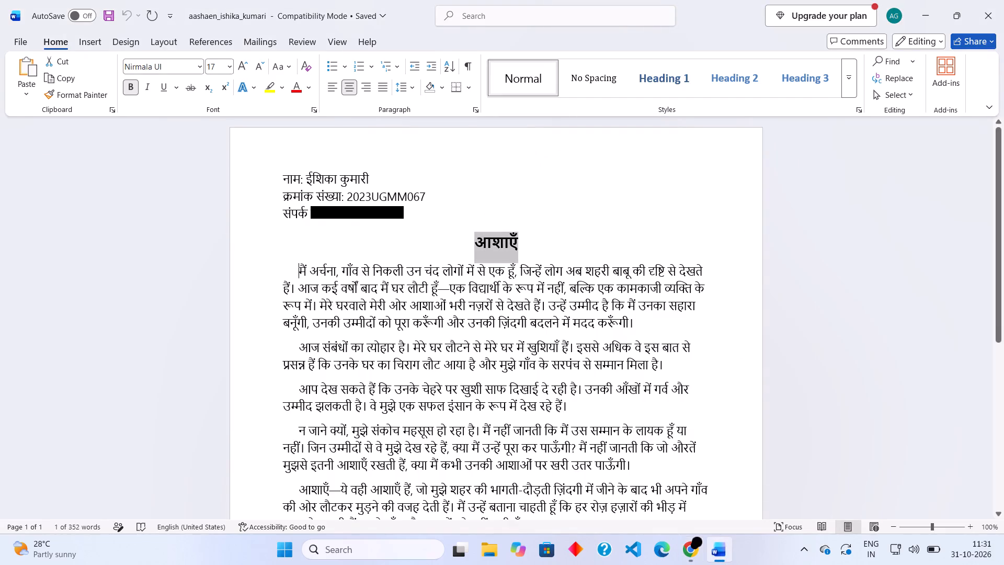
drag(303, 271, 435, 365)
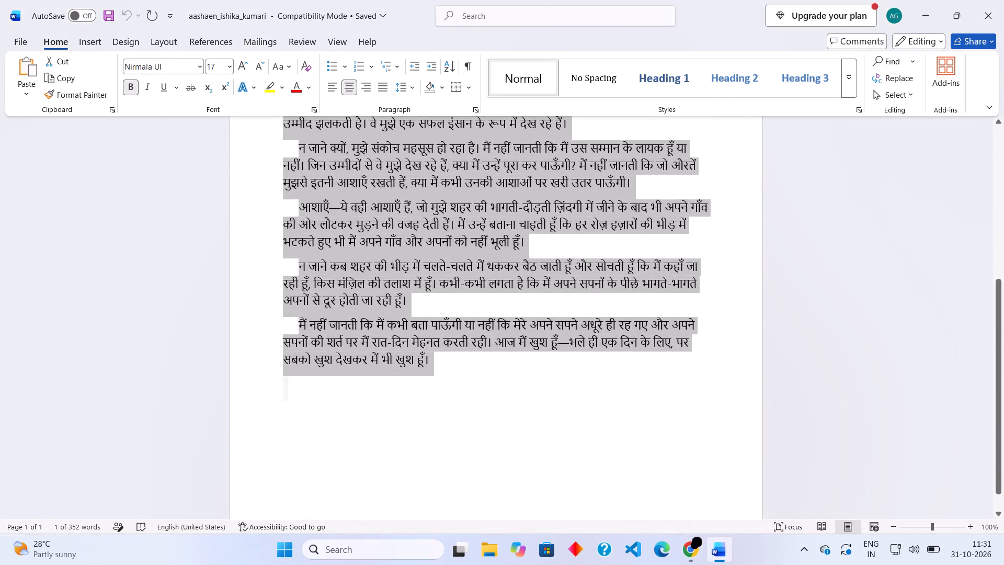
drag(435, 365, 432, 362)
key(ctrl+c)
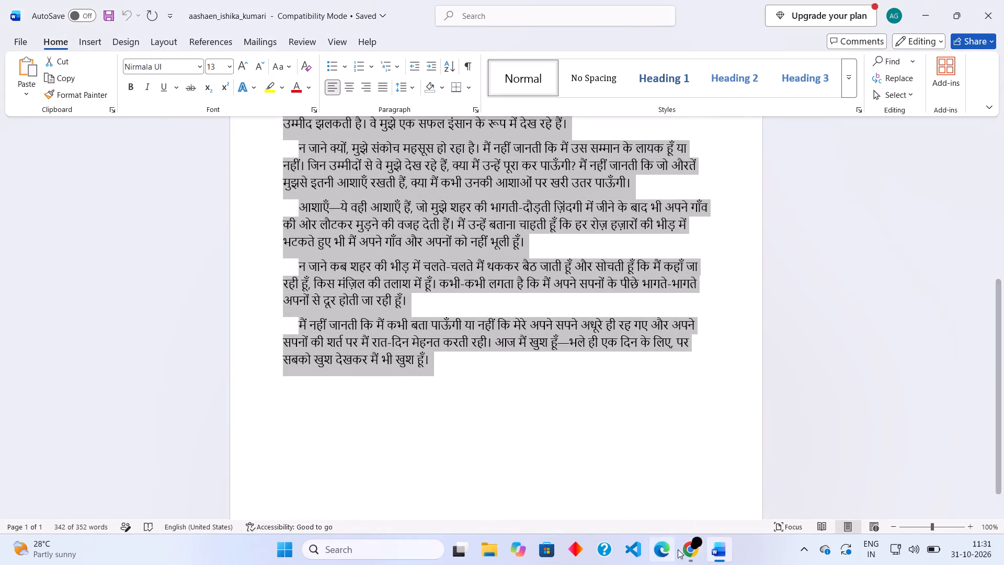
click(694, 555)
double_click(647, 337)
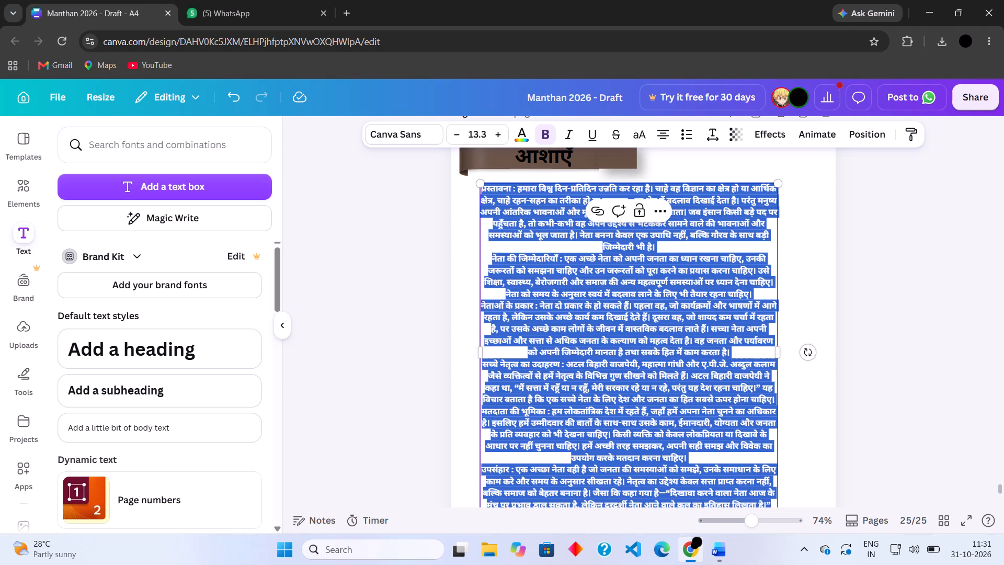
key(ctrl+v)
click(887, 255)
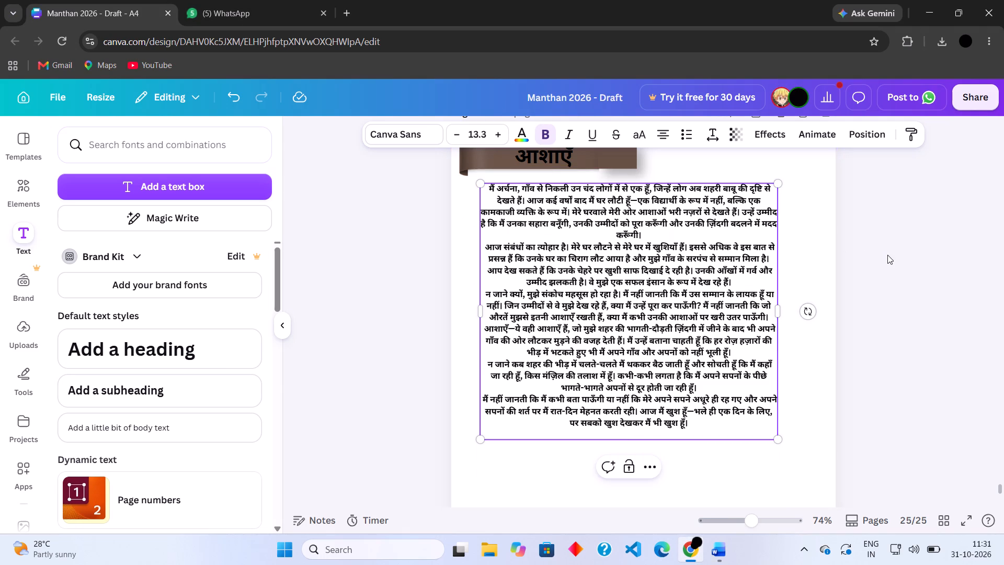
Switch to Word and close the aashaen document.
click(726, 552)
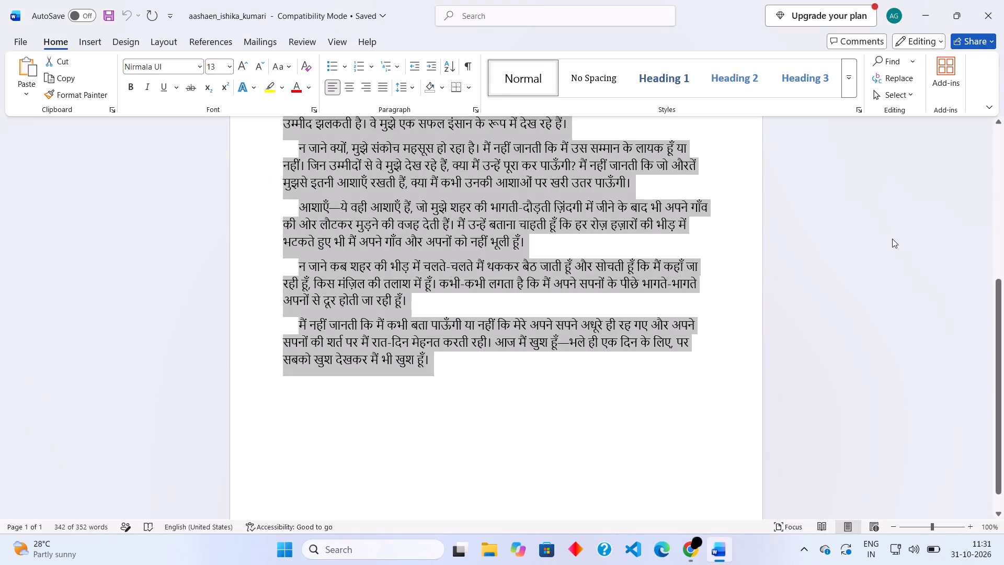
click(875, 258)
click(996, 4)
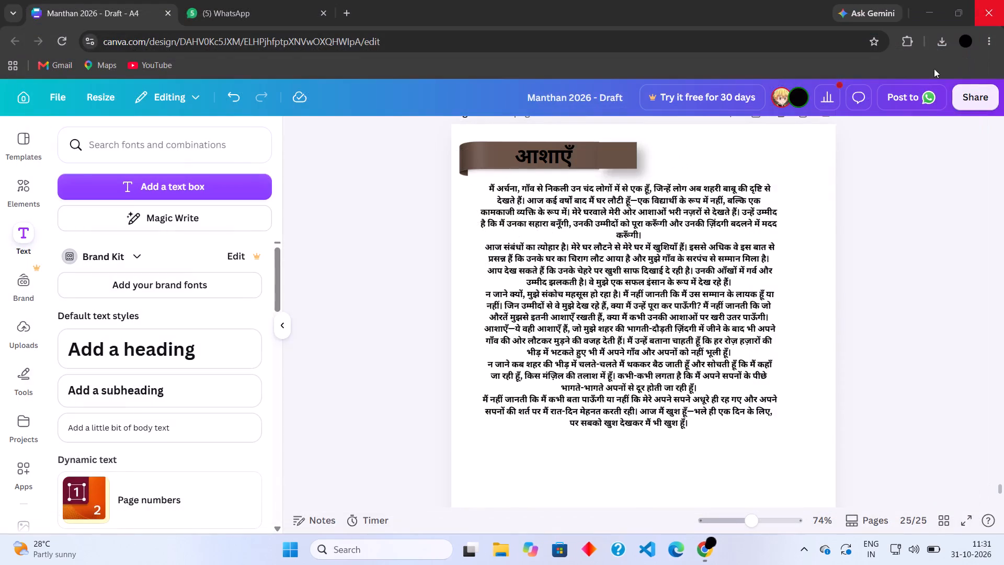
Look back through the Manthan 2026 draft from page 25 to page 13 to examine the earlier writing pages' titles and layout.
scroll(842, 243, up, 12)
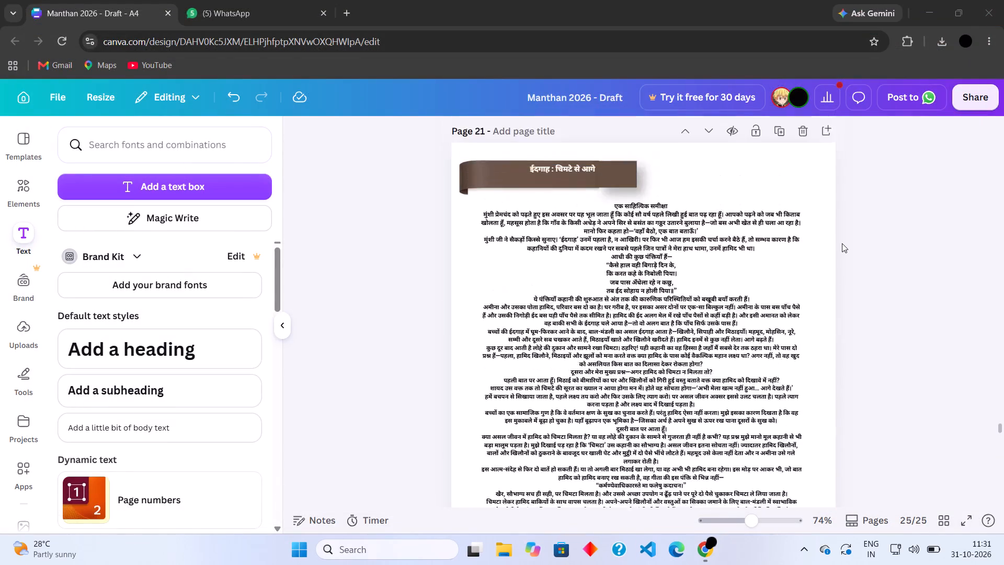
scroll(842, 243, up, 14)
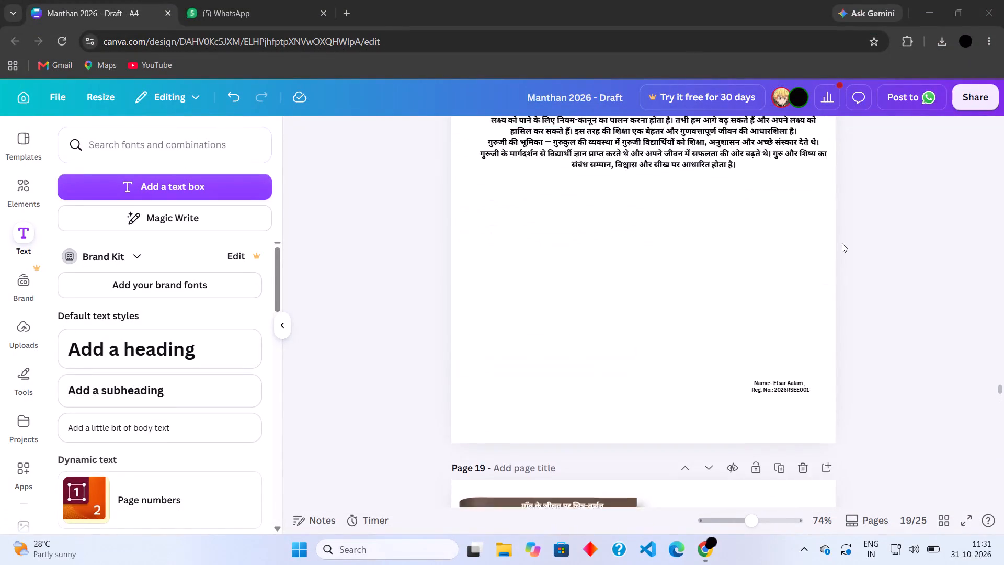
scroll(842, 243, up, 15)
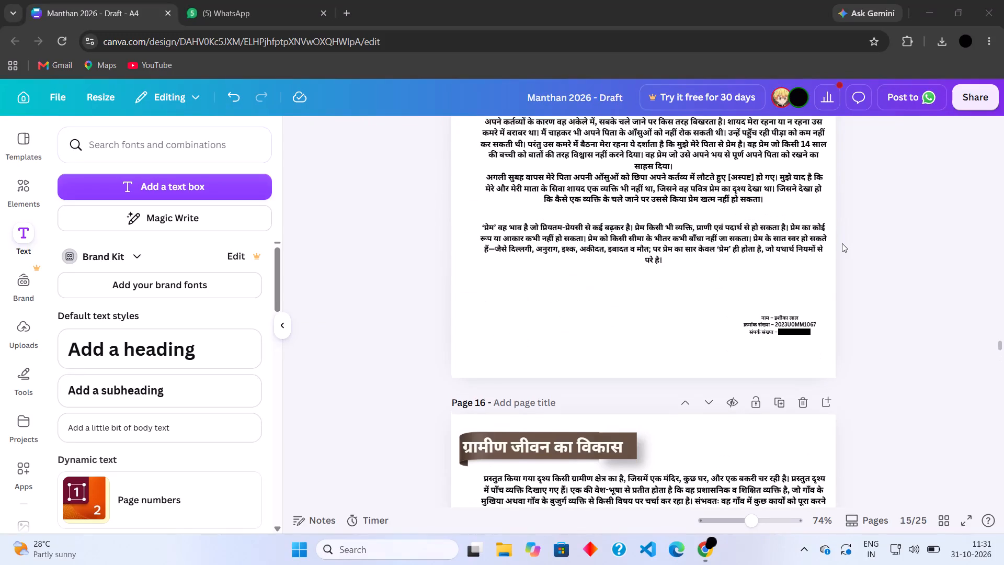
scroll(842, 243, up, 11)
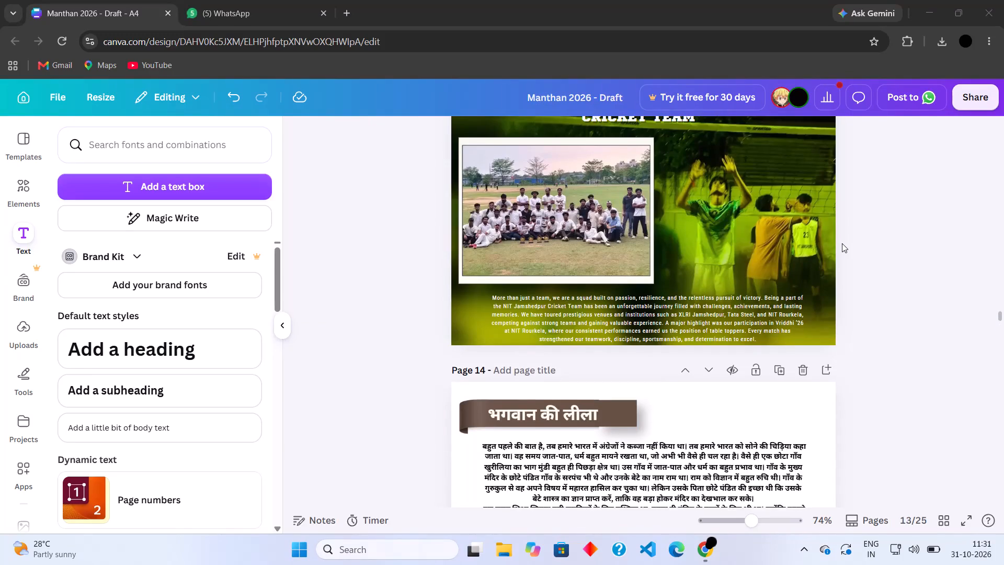
scroll(842, 243, down, 1)
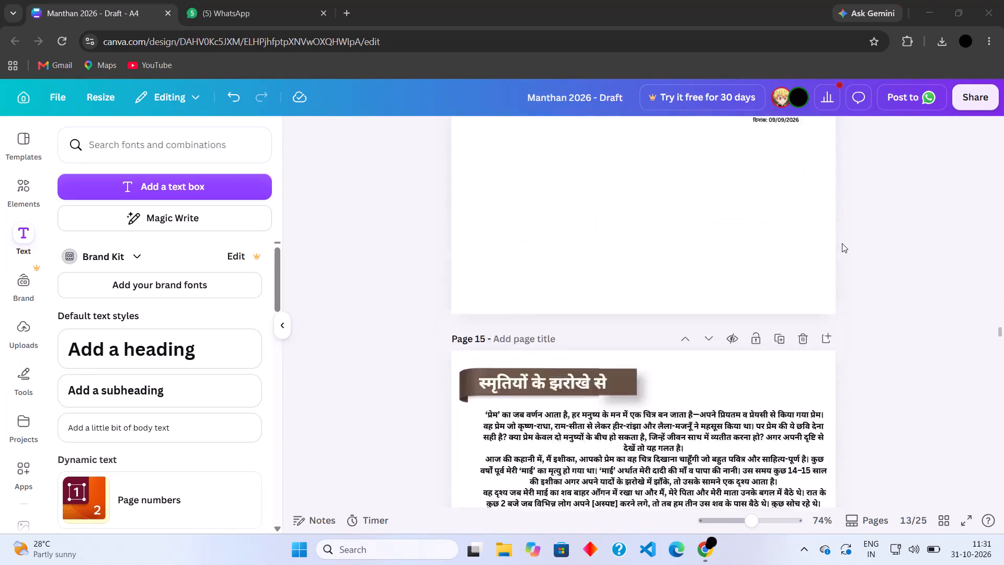